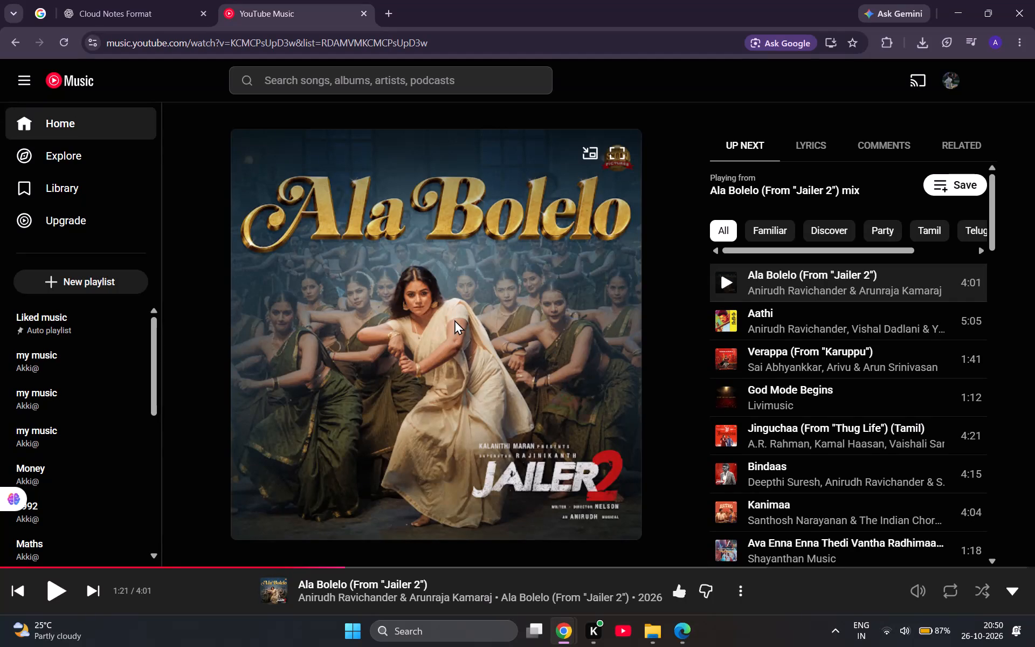
# Resume playback of the Ala Bolelo song.
pyautogui.click(454, 320)
# Switch to the browser window with the AAT-II submission page and check the listed courses and assignment.
pyautogui.click(574, 637)
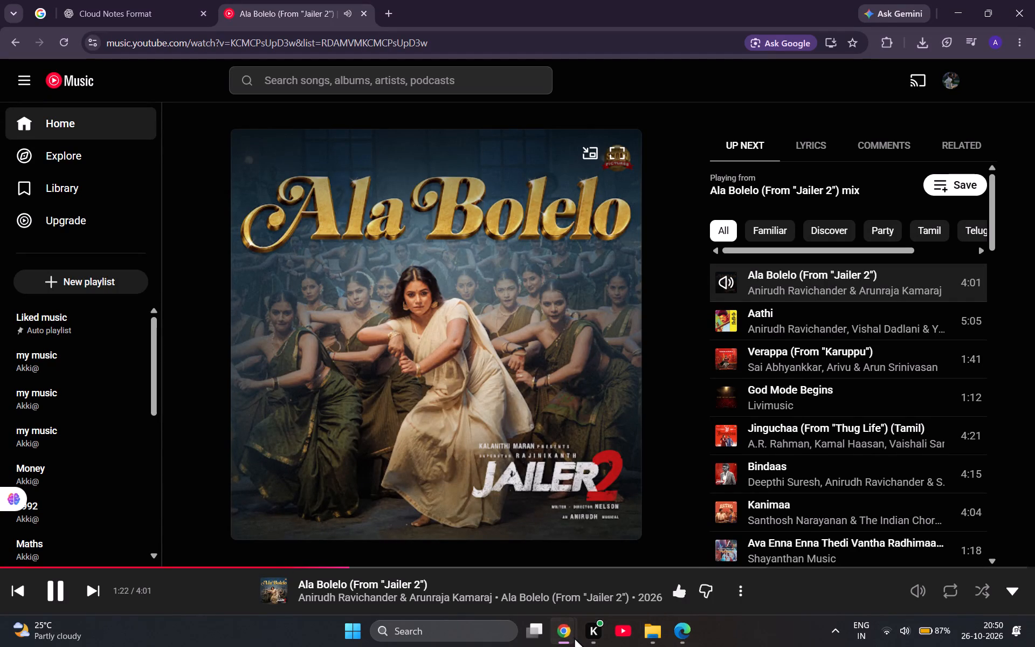
pyautogui.click(599, 582)
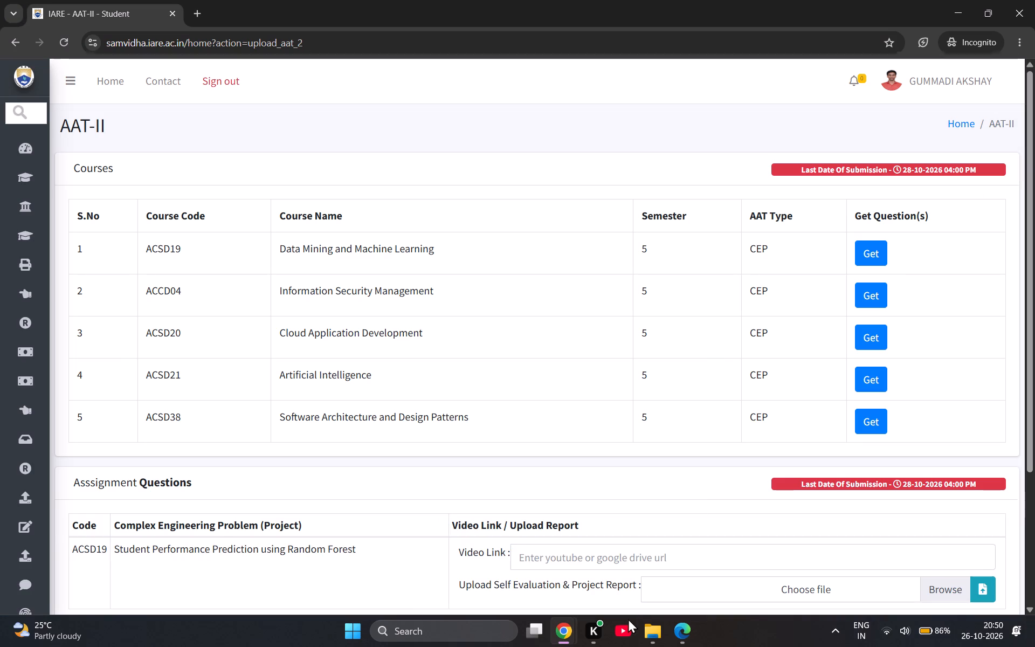
pyautogui.click(657, 628)
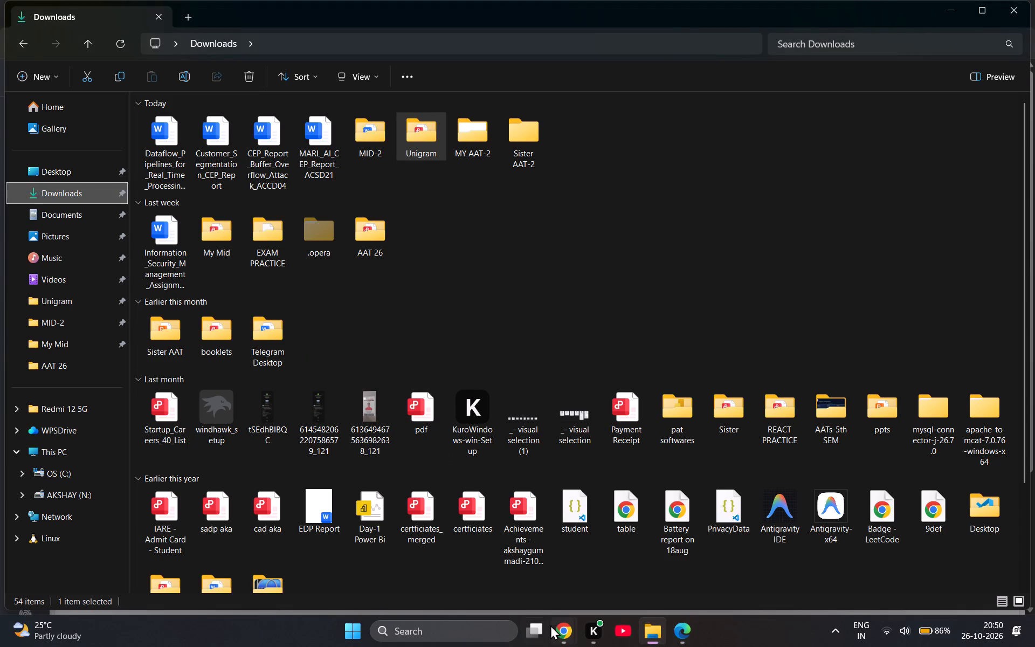
pyautogui.click(596, 574)
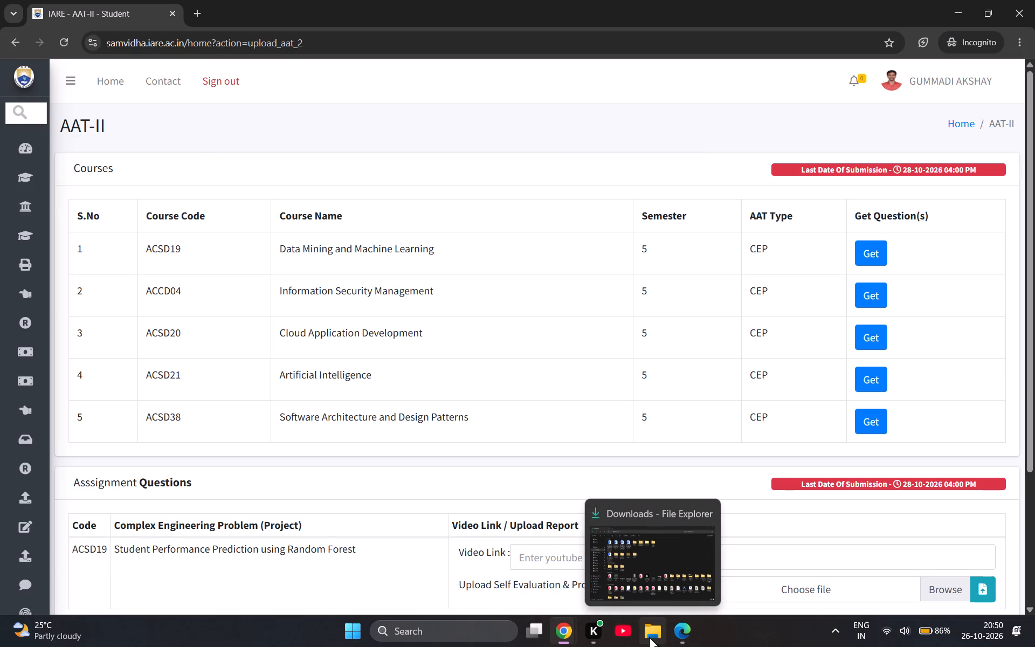
# Open the Dataflow_Pipelines_for_Real_Time_Processing_CEP_Report_ACSD20 document from Downloads in Word and enable editing.
pyautogui.click(649, 636)
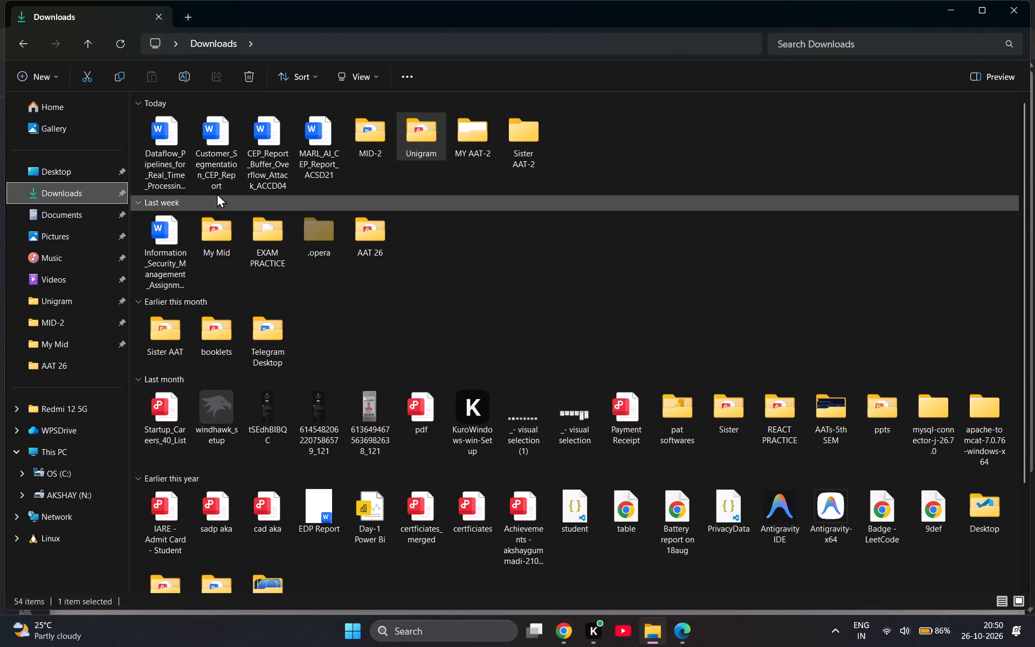
pyautogui.click(181, 176)
pyautogui.rightClick(181, 176)
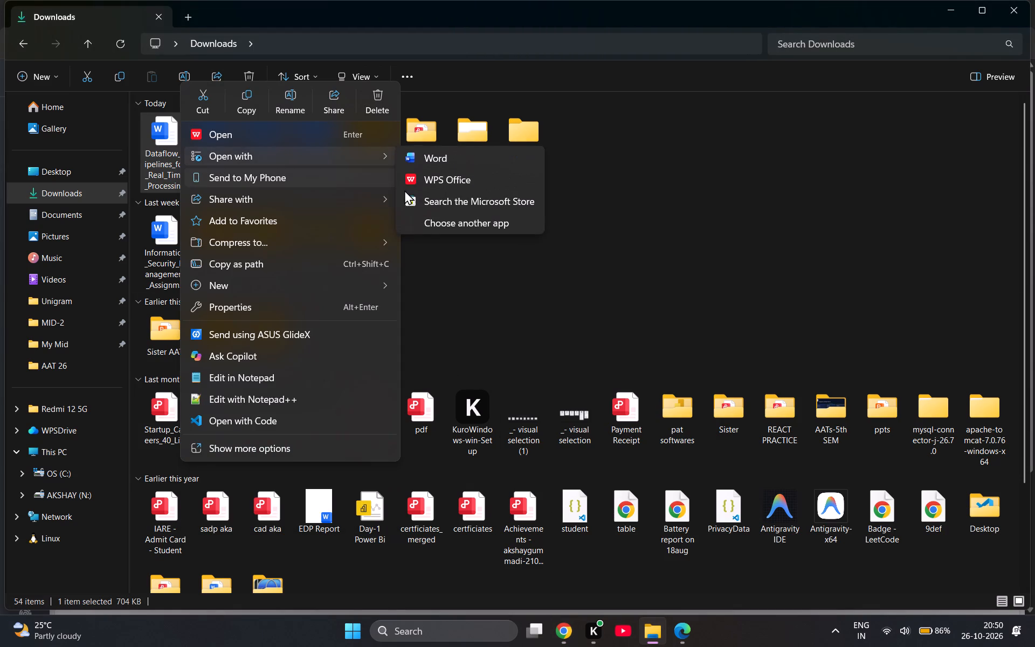
pyautogui.click(447, 159)
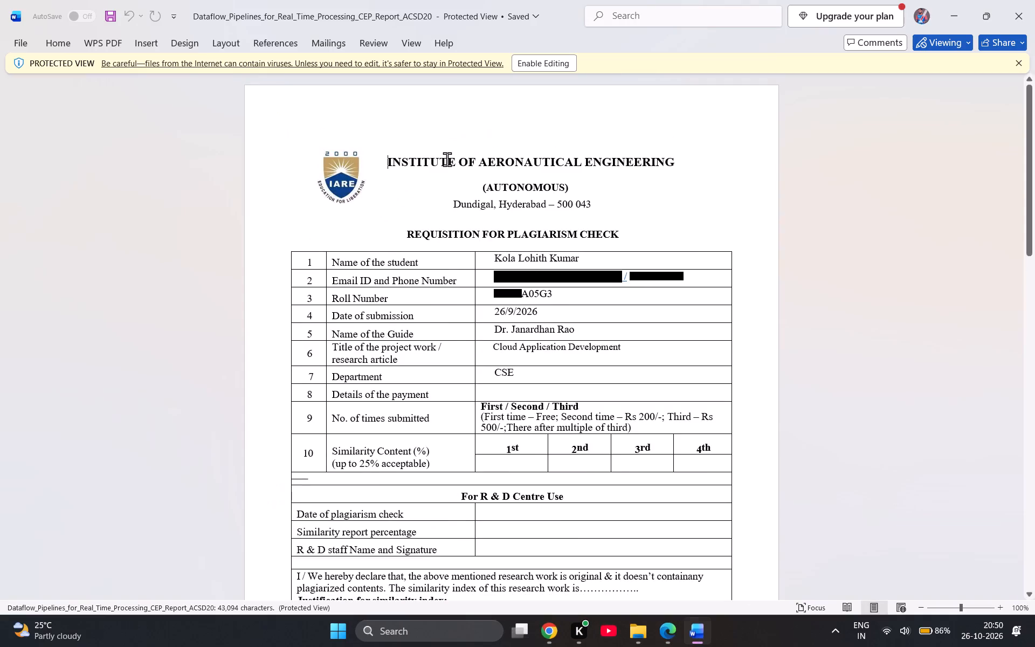
pyautogui.click(536, 64)
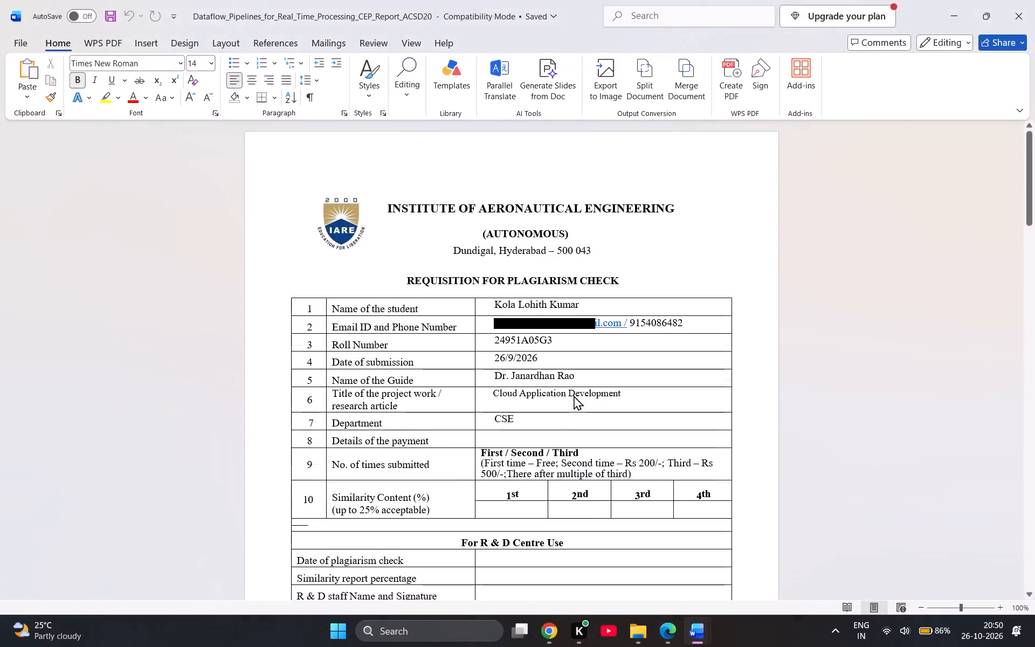
# Replace the student name in row 1 of the plagiarism-check requisition table with the portal account holder's name.
pyautogui.scroll(-7, 574, 395)
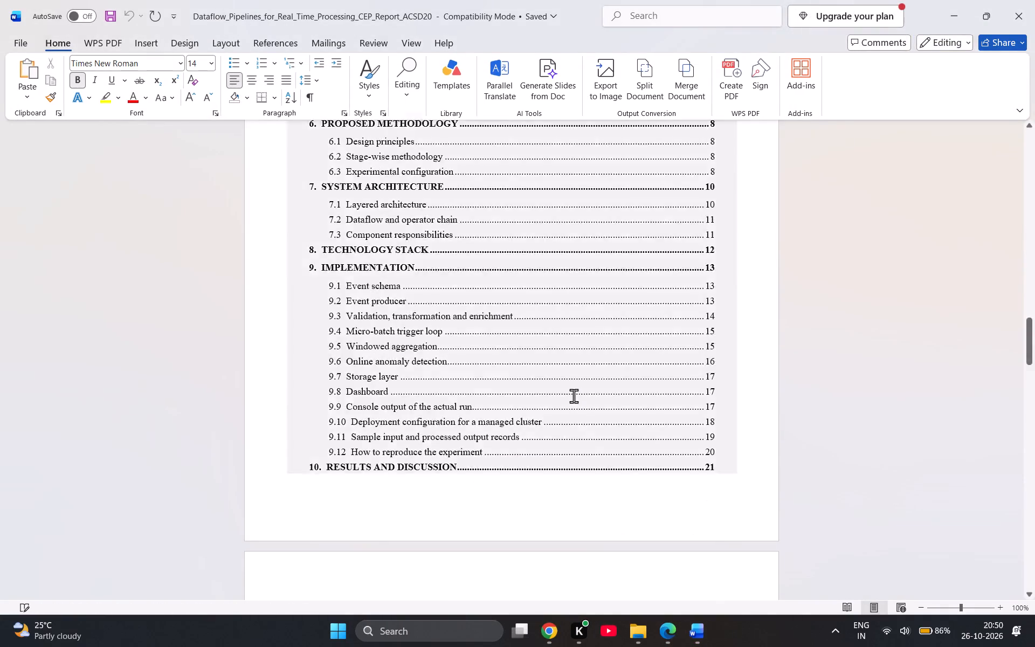
pyautogui.scroll(-4, 574, 396)
pyautogui.scroll(3, 574, 395)
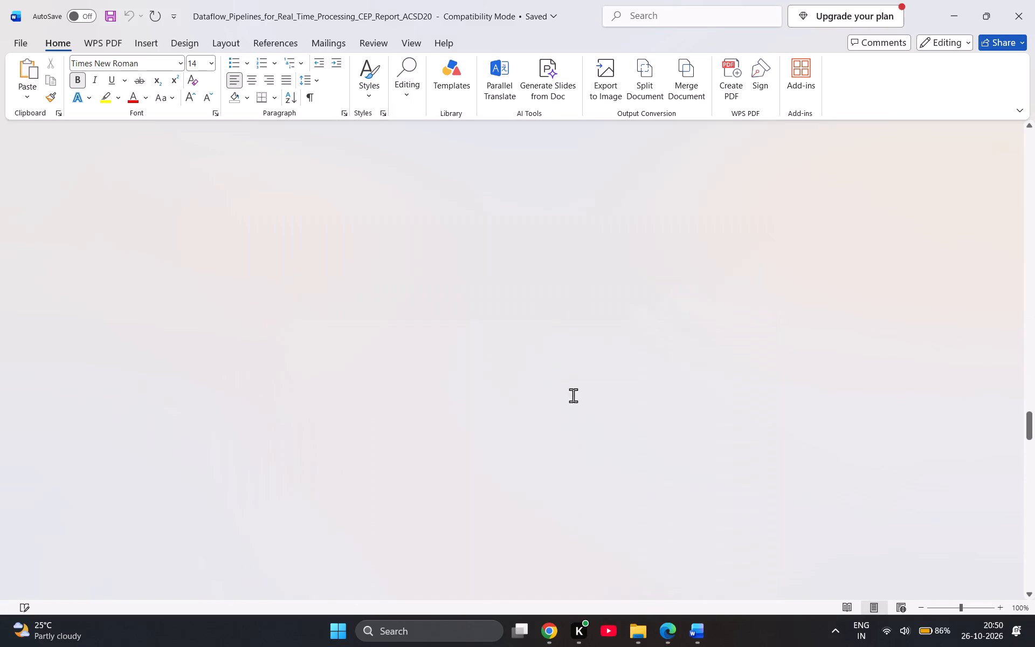
pyautogui.scroll(15, 573, 395)
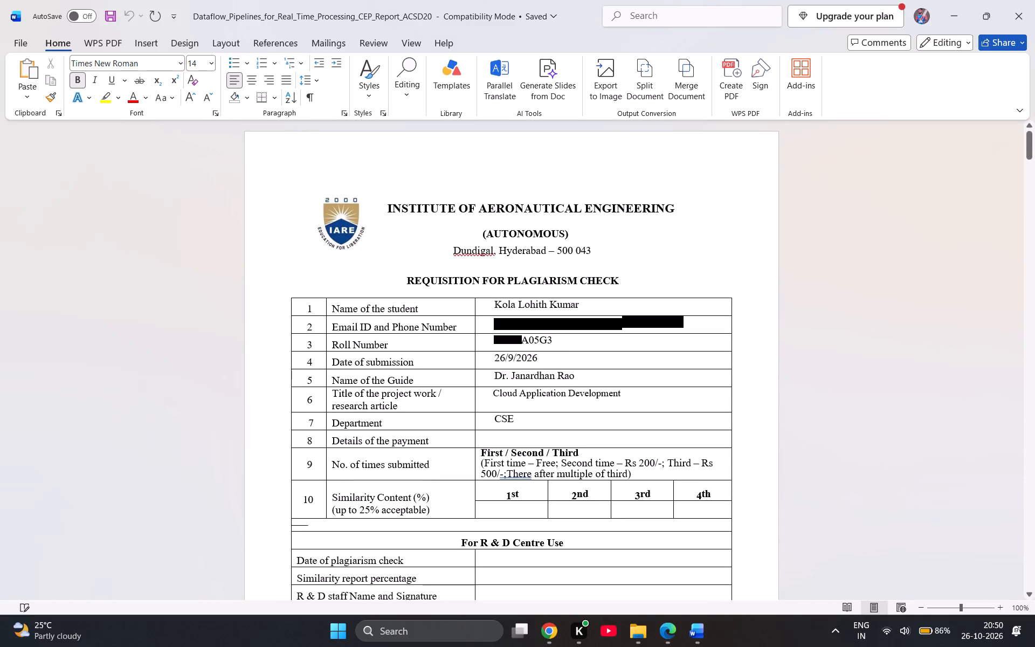
pyautogui.click(589, 311)
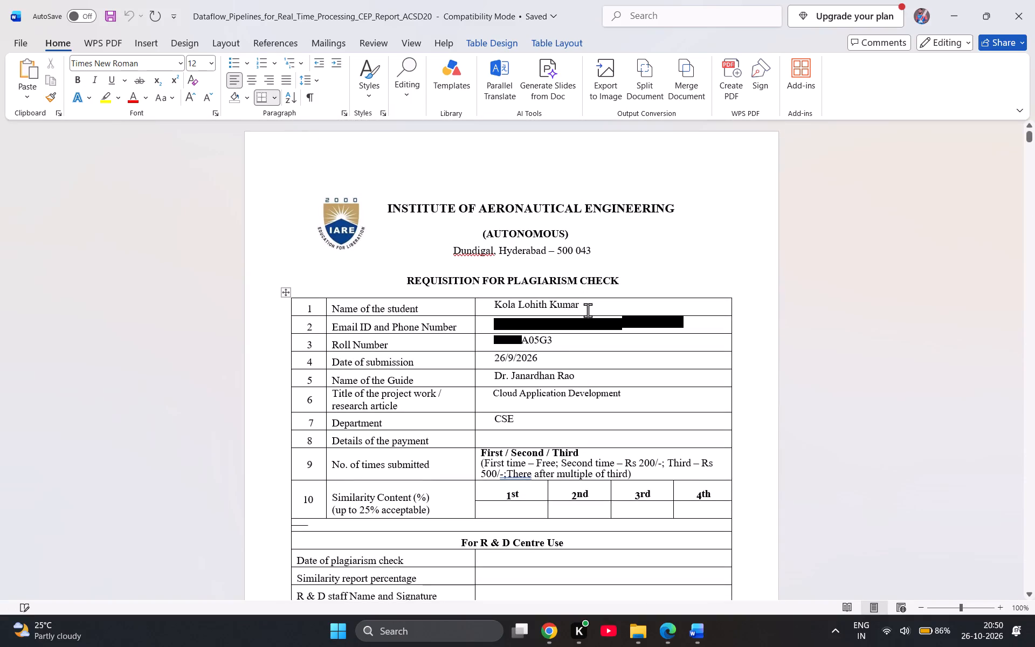
pyautogui.press('BackSpace')
pyautogui.press('BackSpace')
pyautogui.press('BackSpace')
pyautogui.press('BackSpace')
pyautogui.press('BackSpace')
pyautogui.press('BackSpace')
pyautogui.press('BackSpace')
pyautogui.press('BackSpace')
pyautogui.press('BackSpace')
pyautogui.press('BackSpace')
pyautogui.press('BackSpace')
pyautogui.press('BackSpace')
pyautogui.press('BackSpace')
pyautogui.press('BackSpace')
pyautogui.press('BackSpace')
pyautogui.press('BackSpace')
pyautogui.press('BackSpace')
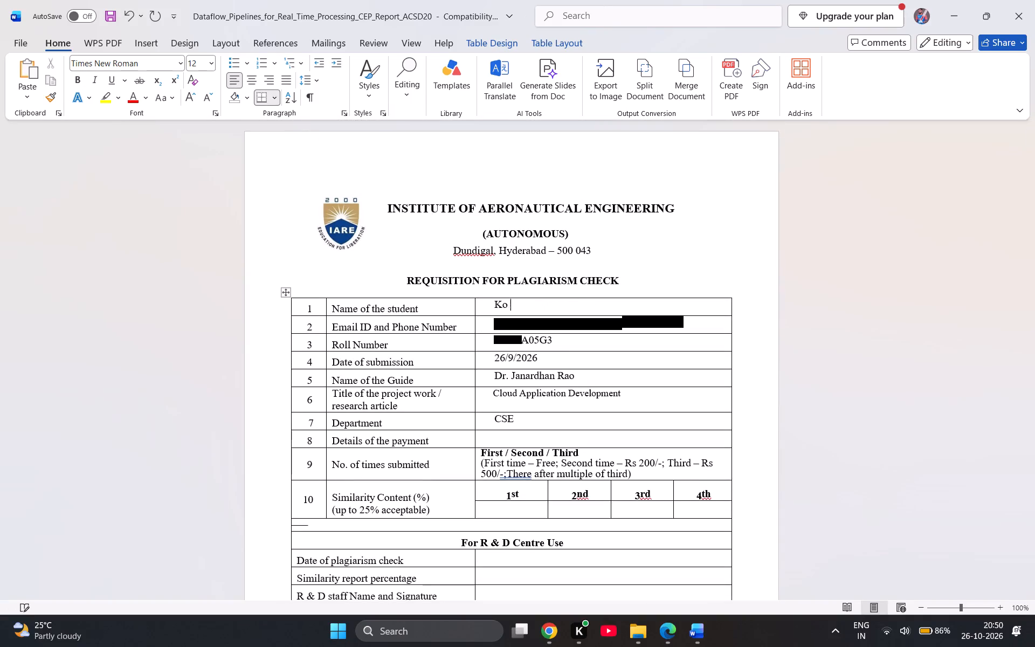
pyautogui.press('BackSpace')
pyautogui.press('BackSpace')
pyautogui.press('BackSpace')
pyautogui.press('Tab')
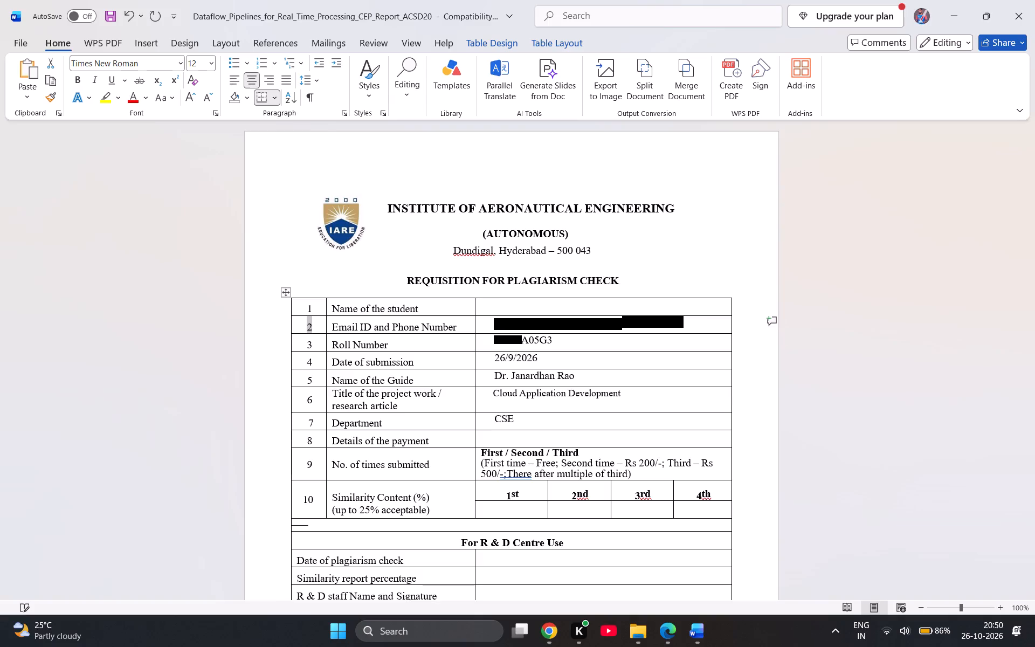
pyautogui.hotkey('ctrl', 'z')
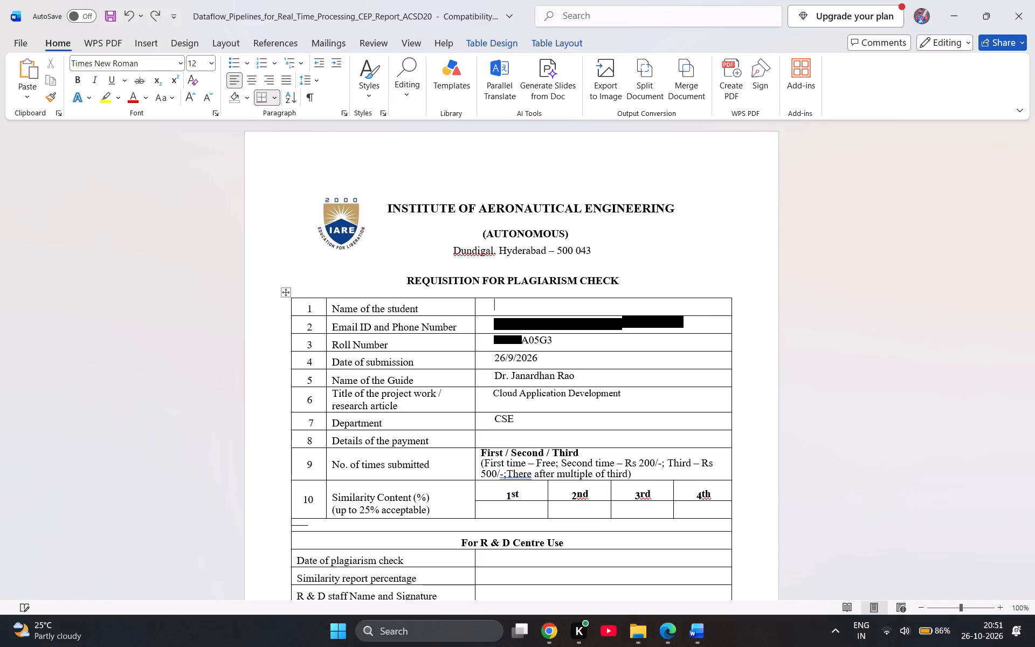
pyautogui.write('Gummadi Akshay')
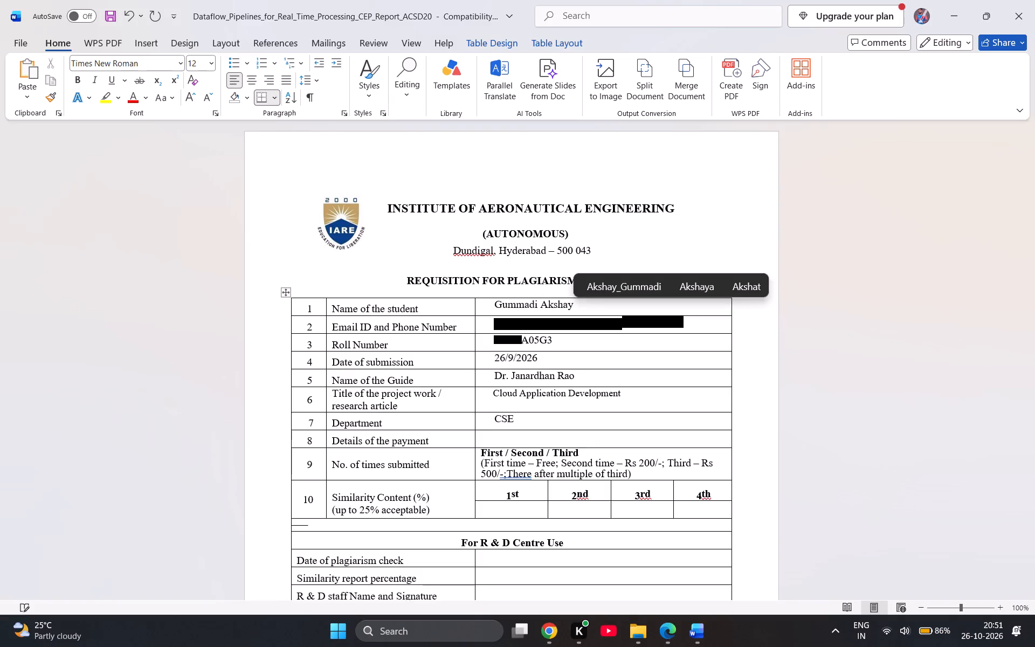
# Replace the username part of the e-mail address in the Email ID and Phone Number row with the new student's.
pyautogui.click(627, 324)
pyautogui.press('Left')
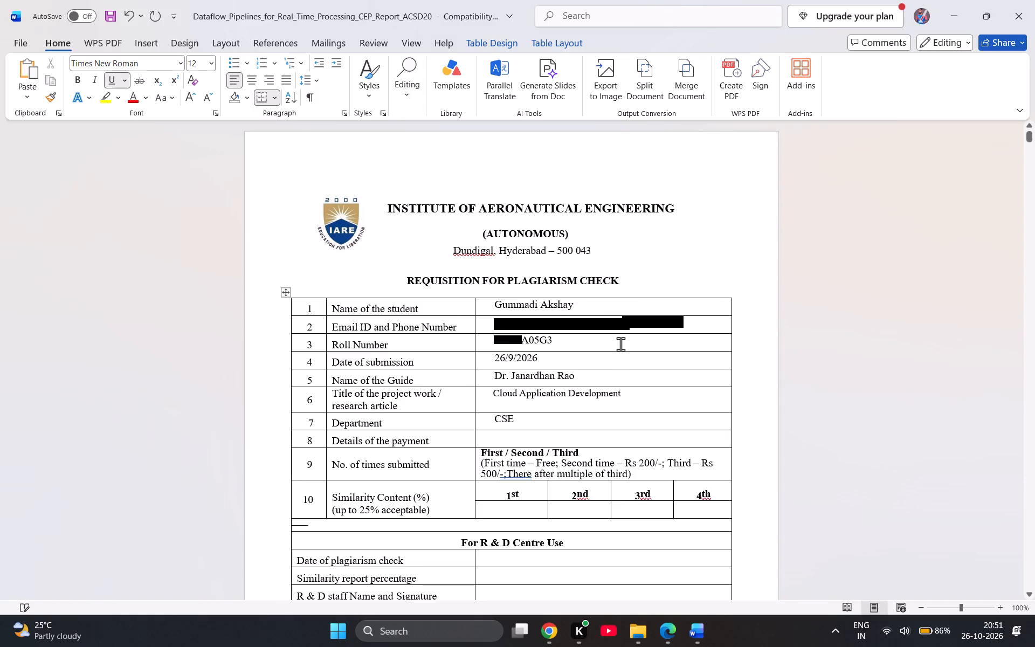
pyautogui.press('Left')
pyautogui.press('Left')
pyautogui.press('Left')
pyautogui.press('Left')
pyautogui.press('Left')
pyautogui.press('Left')
pyautogui.press('Left')
pyautogui.press('Left')
pyautogui.press('Left')
pyautogui.press('Left')
pyautogui.press('Left')
pyautogui.press('Left')
pyautogui.press('Right')
pyautogui.press('BackSpace')
pyautogui.press('BackSpace')
pyautogui.press('BackSpace')
pyautogui.press('BackSpace')
pyautogui.press('BackSpace')
pyautogui.press('BackSpace')
pyautogui.press('BackSpace')
pyautogui.press('BackSpace')
pyautogui.press('BackSpace')
pyautogui.press('BackSpace')
pyautogui.press('BackSpace')
pyautogui.press('BackSpace')
pyautogui.press('BackSpace')
pyautogui.press('BackSpace')
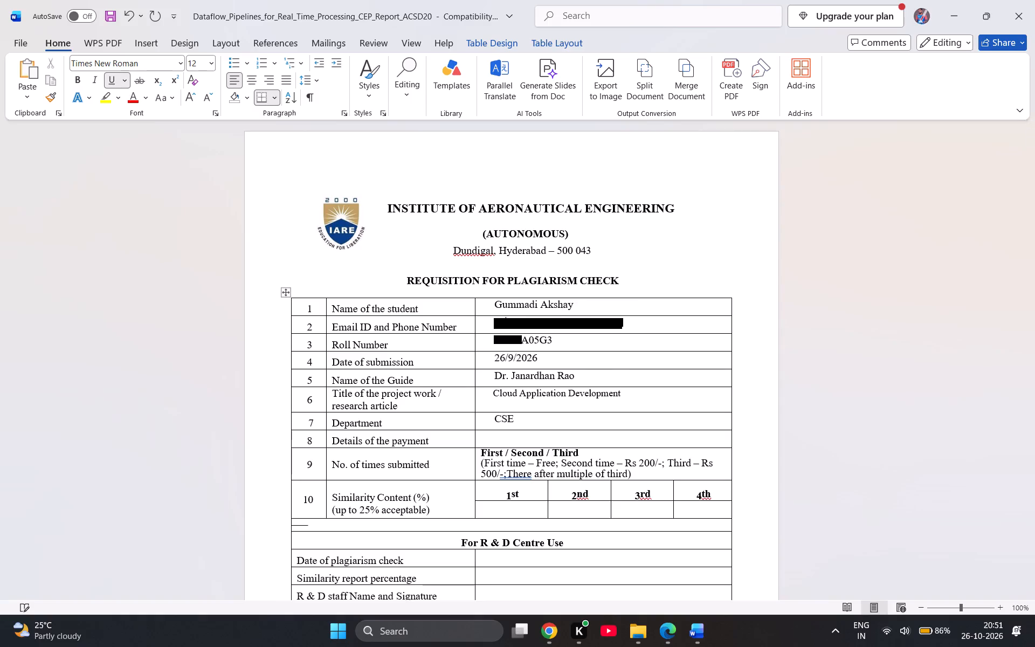
pyautogui.press('BackSpace')
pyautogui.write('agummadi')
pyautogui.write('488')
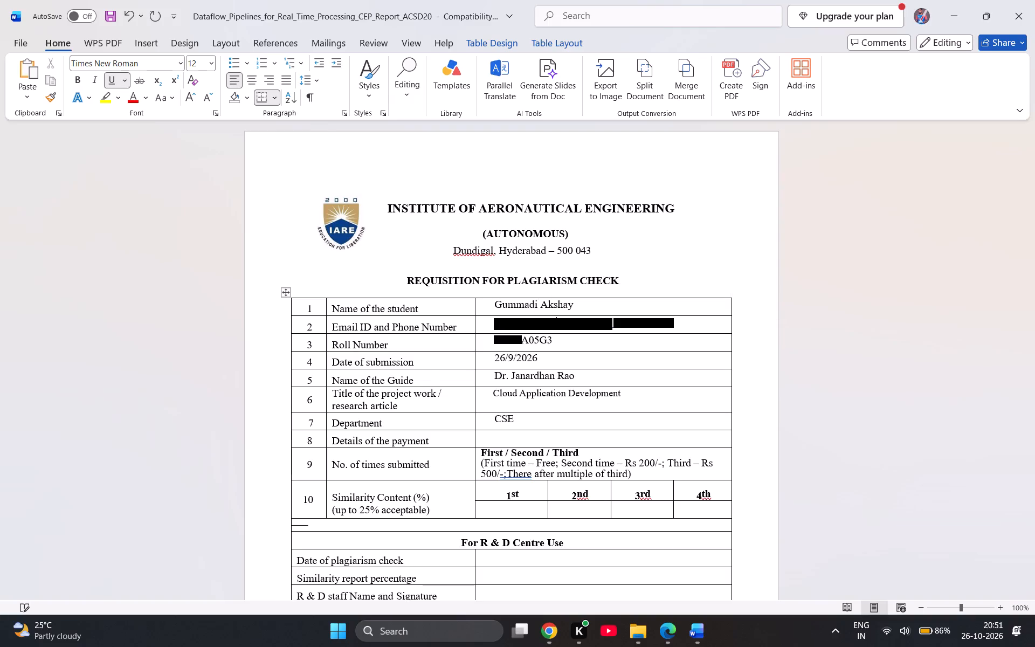
# Place the text cursor at the end of the phone number in the Email ID and Phone Number row.
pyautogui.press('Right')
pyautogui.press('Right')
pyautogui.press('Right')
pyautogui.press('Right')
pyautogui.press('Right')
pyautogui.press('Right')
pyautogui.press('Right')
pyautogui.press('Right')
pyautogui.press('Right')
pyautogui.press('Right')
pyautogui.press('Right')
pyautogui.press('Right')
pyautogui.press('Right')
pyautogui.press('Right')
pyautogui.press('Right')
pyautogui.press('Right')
pyautogui.click(677, 321)
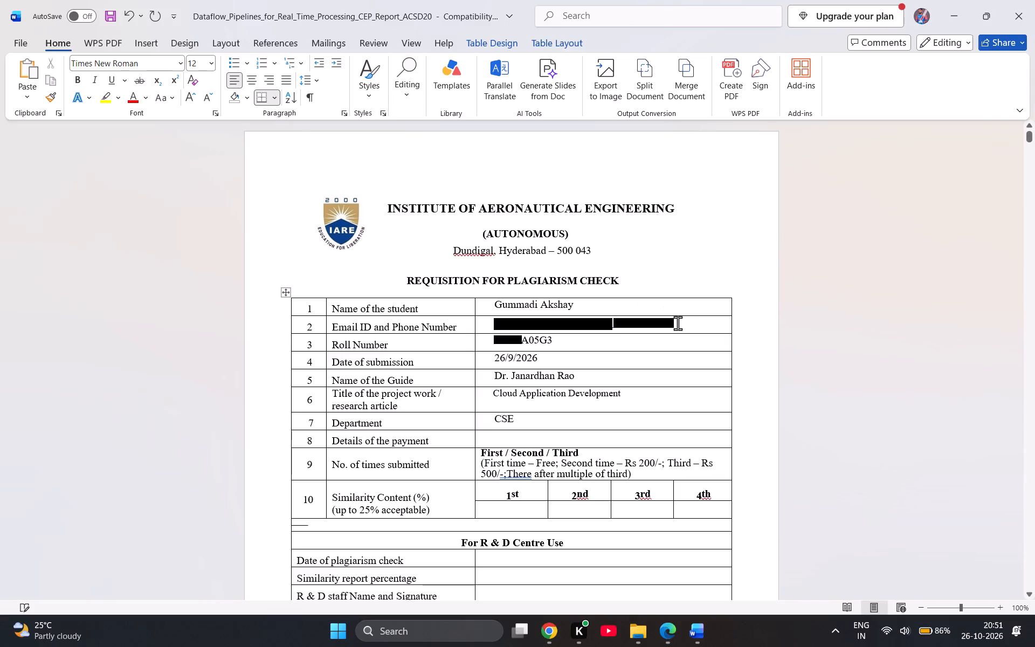
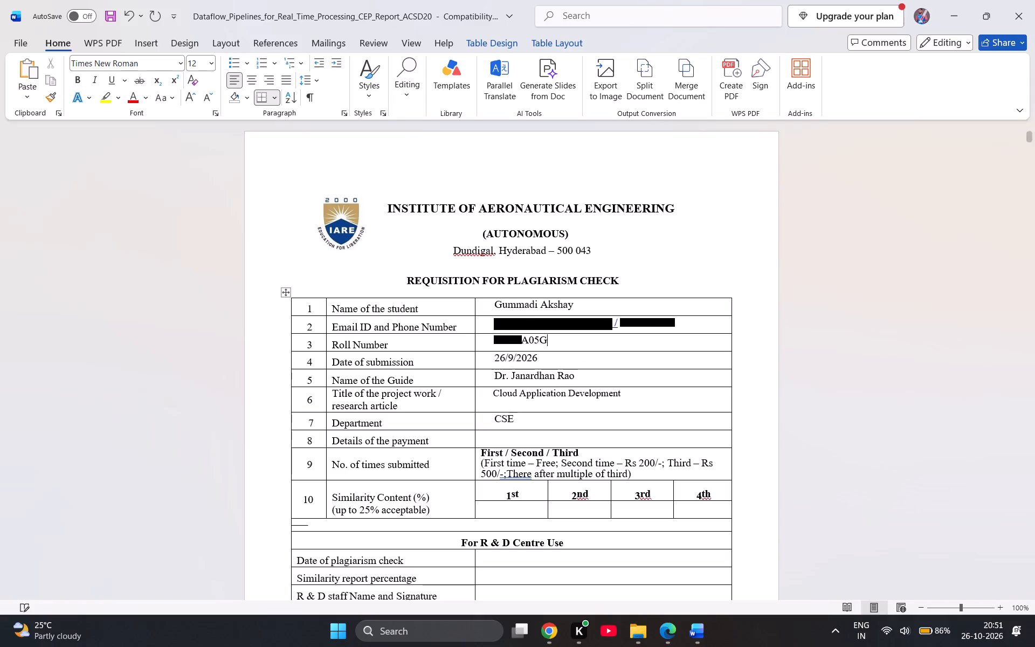
# Finish replacing the ending of the roll number in row 3 of the requisition table with the new student's.
pyautogui.press('BackSpace')
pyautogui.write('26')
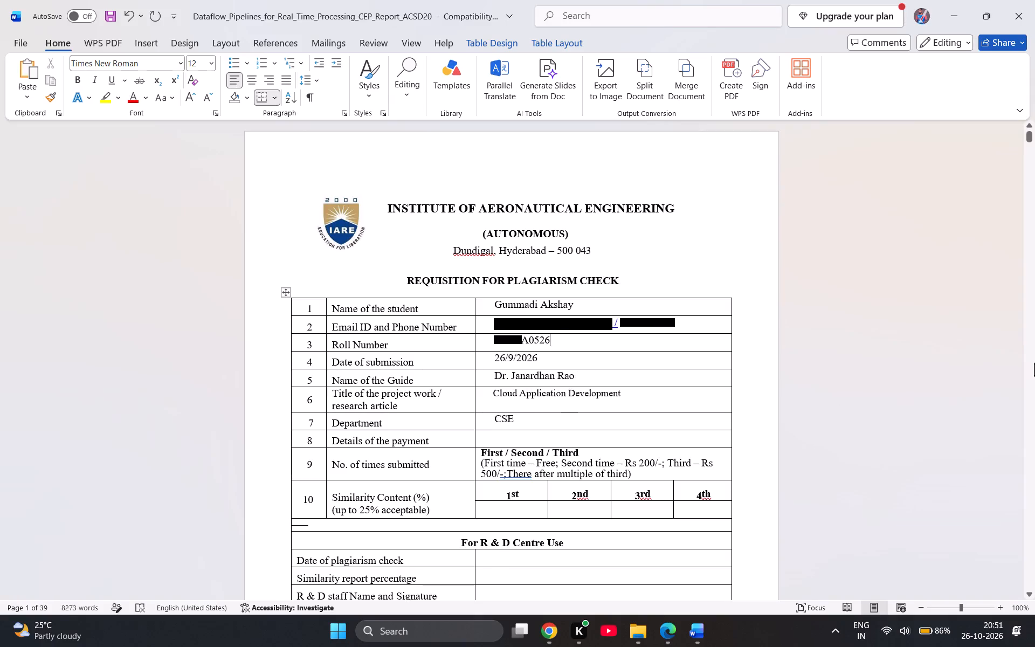
# Switch to the AAT-II portal page in Chrome, get the ACSD20 question and copy its title "Network policies for service isolation".
pyautogui.click(637, 631)
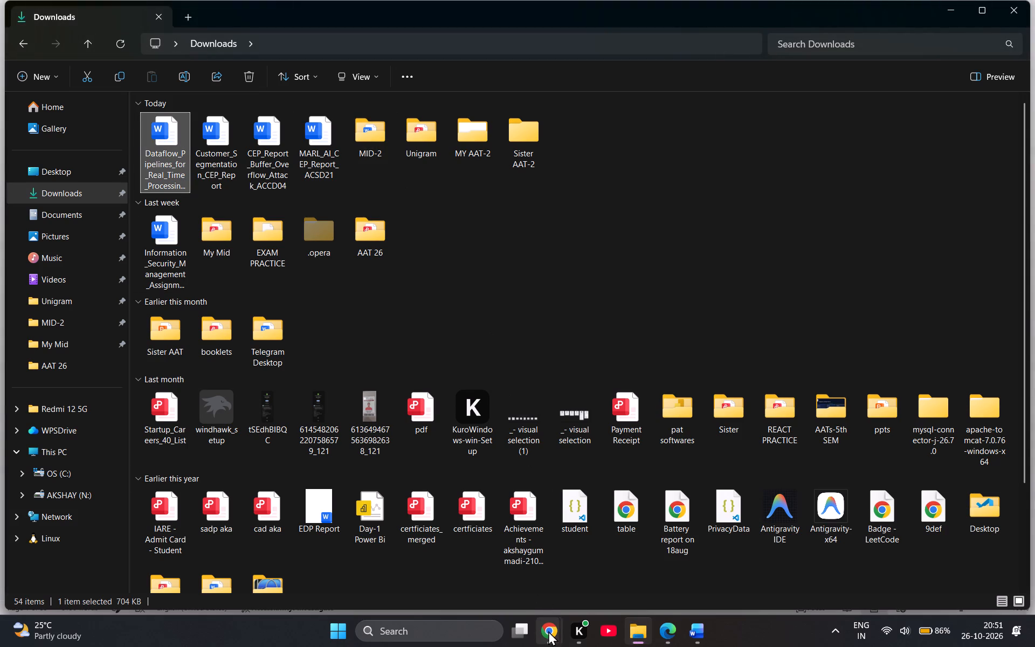
pyautogui.click(598, 572)
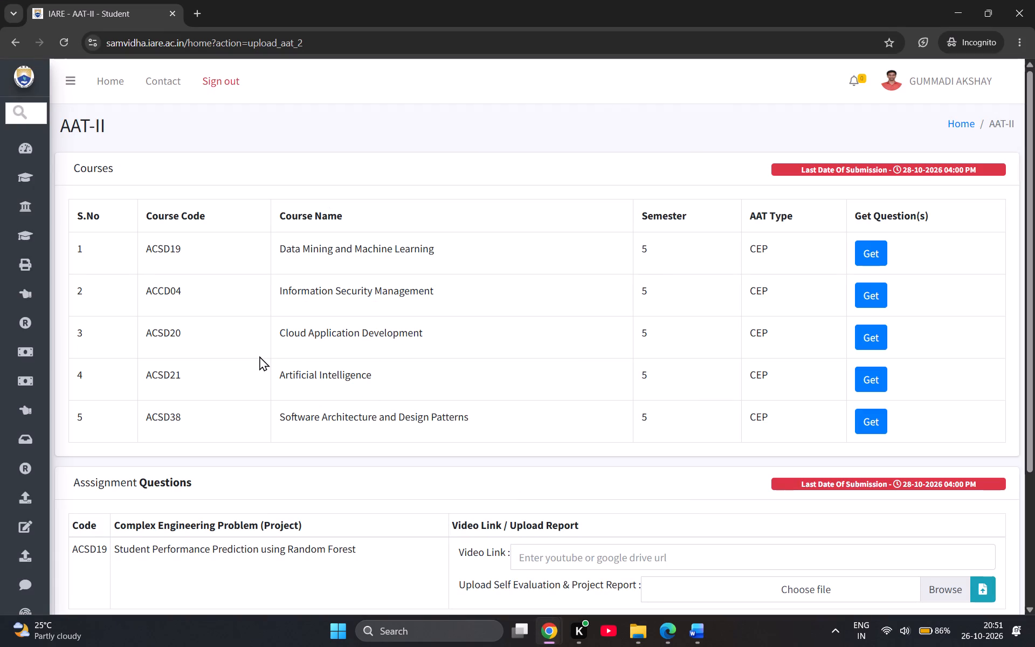
pyautogui.click(873, 335)
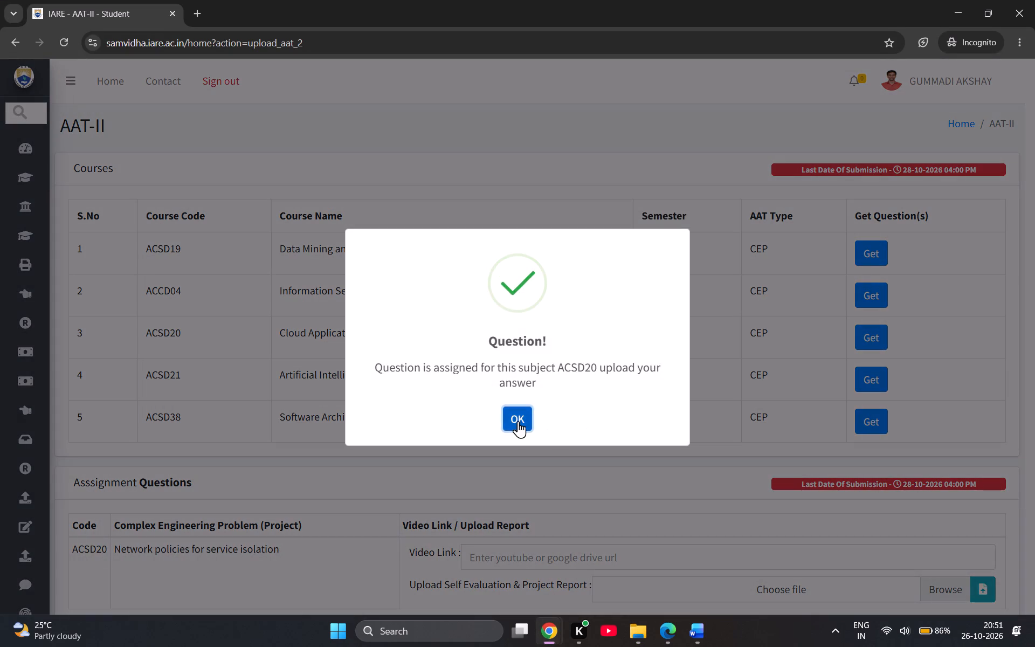
pyautogui.click(518, 421)
pyautogui.moveTo(285, 553); pyautogui.dragTo(159, 560)
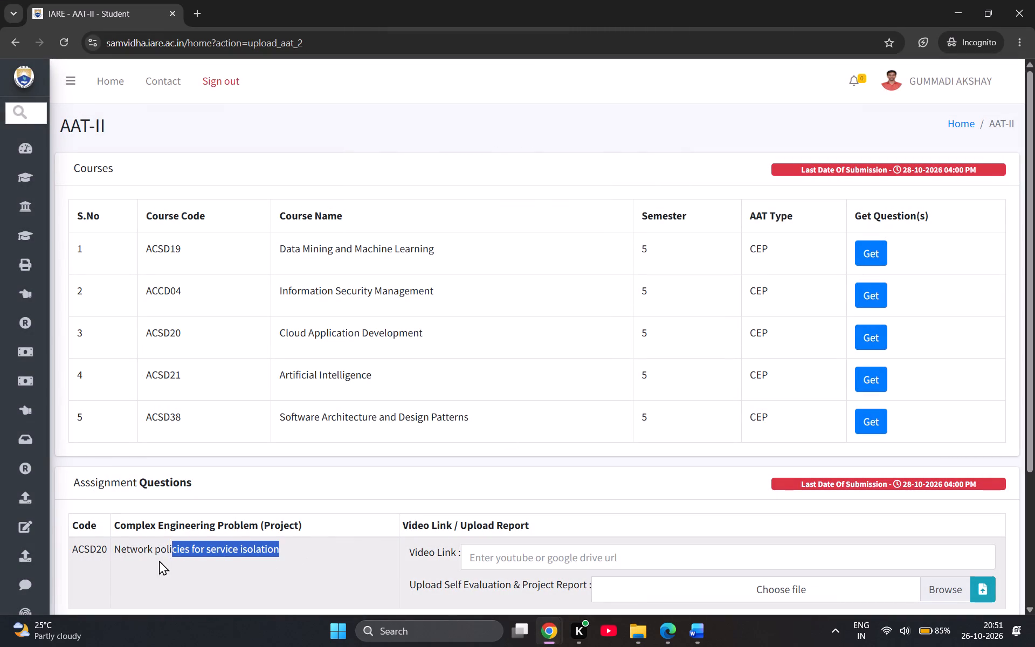
pyautogui.moveTo(159, 560); pyautogui.dragTo(117, 562)
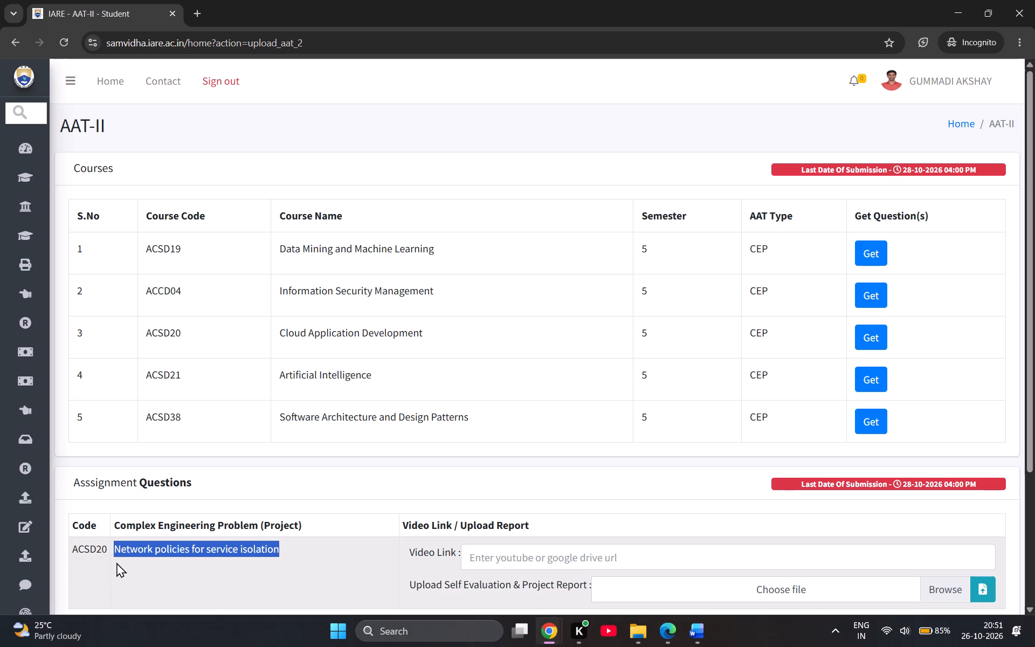
pyautogui.hotkey('ctrl', 'c')
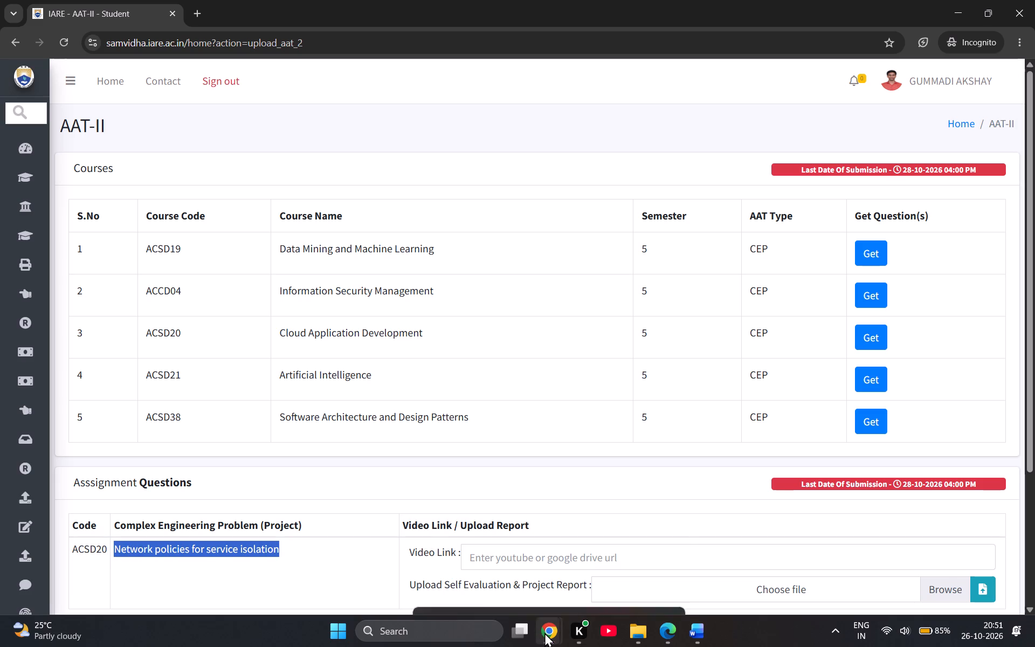
pyautogui.click(621, 582)
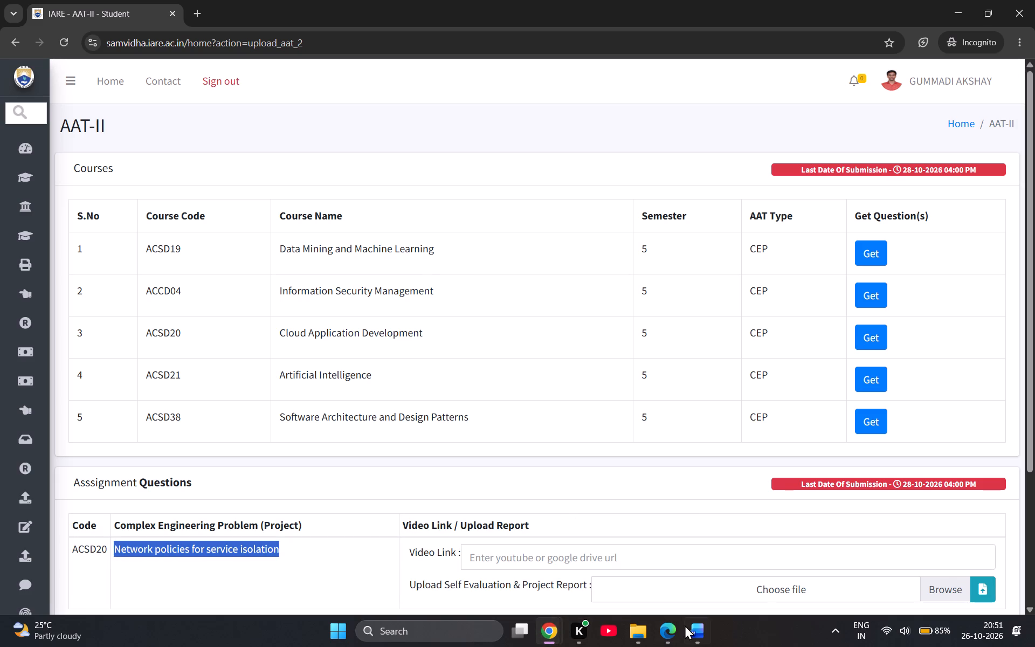
# Back in the Word report, replace the student name under BY on the cover page with the portal account holder's, on its own line.
pyautogui.click(688, 629)
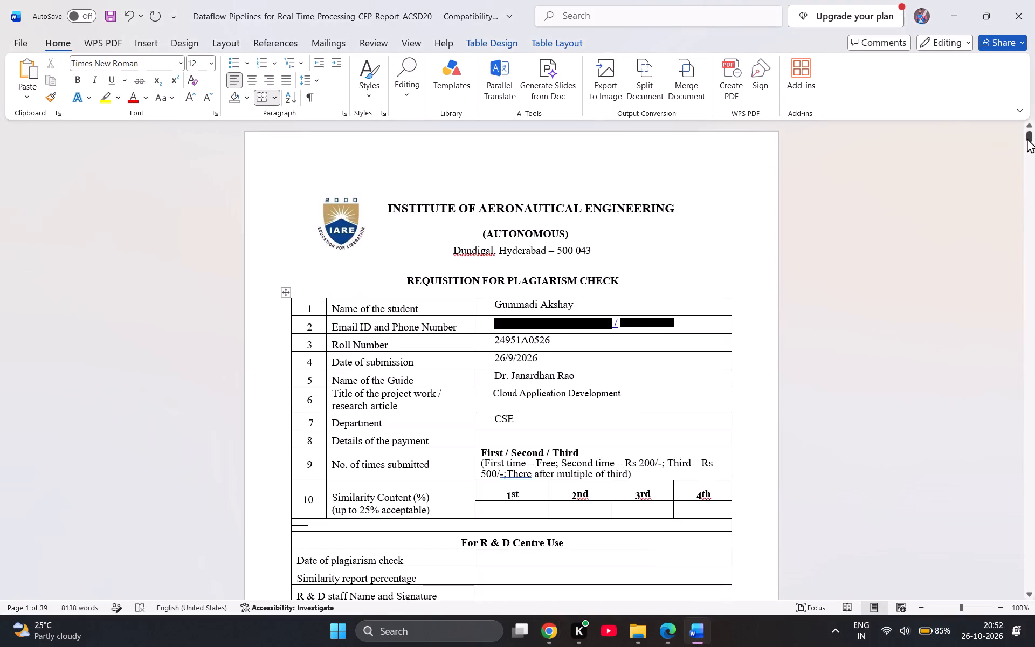
pyautogui.moveTo(1027, 138); pyautogui.dragTo(1030, 150)
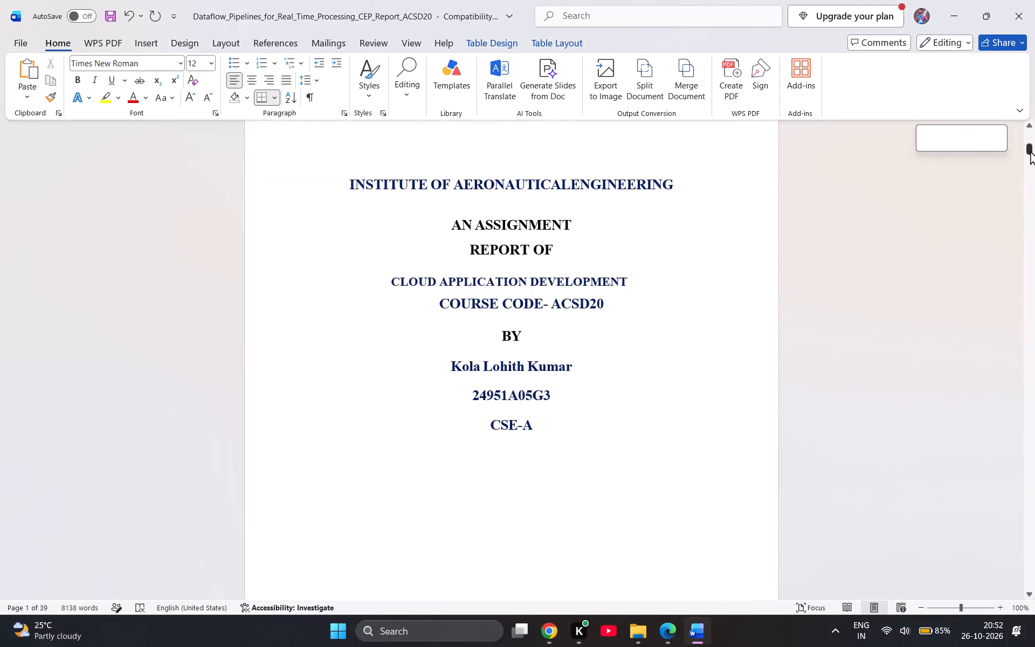
pyautogui.moveTo(1030, 150); pyautogui.dragTo(1031, 150)
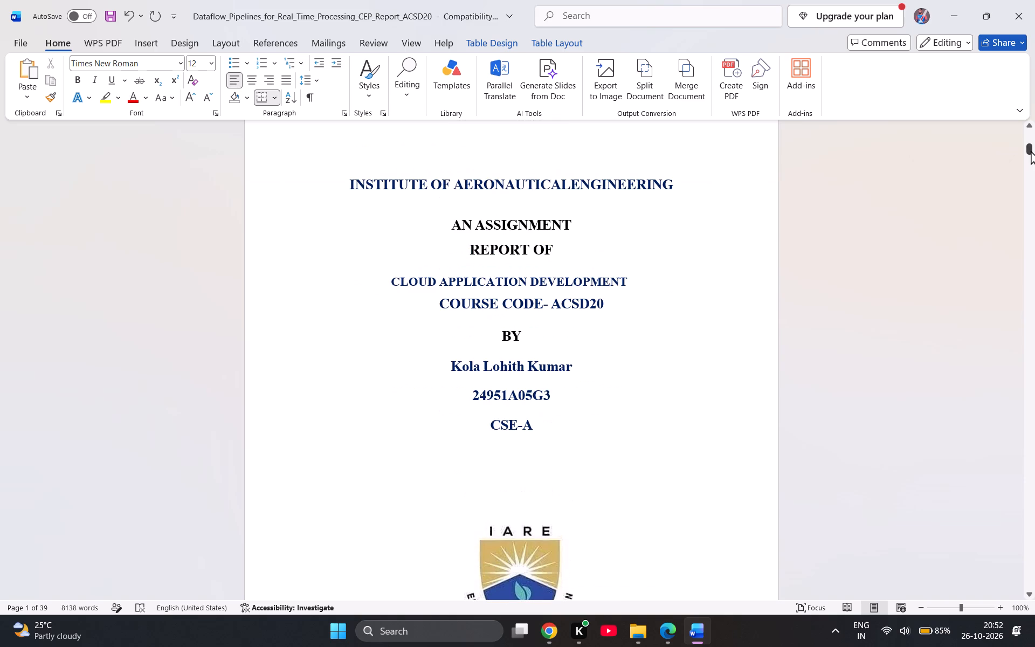
pyautogui.click(577, 367)
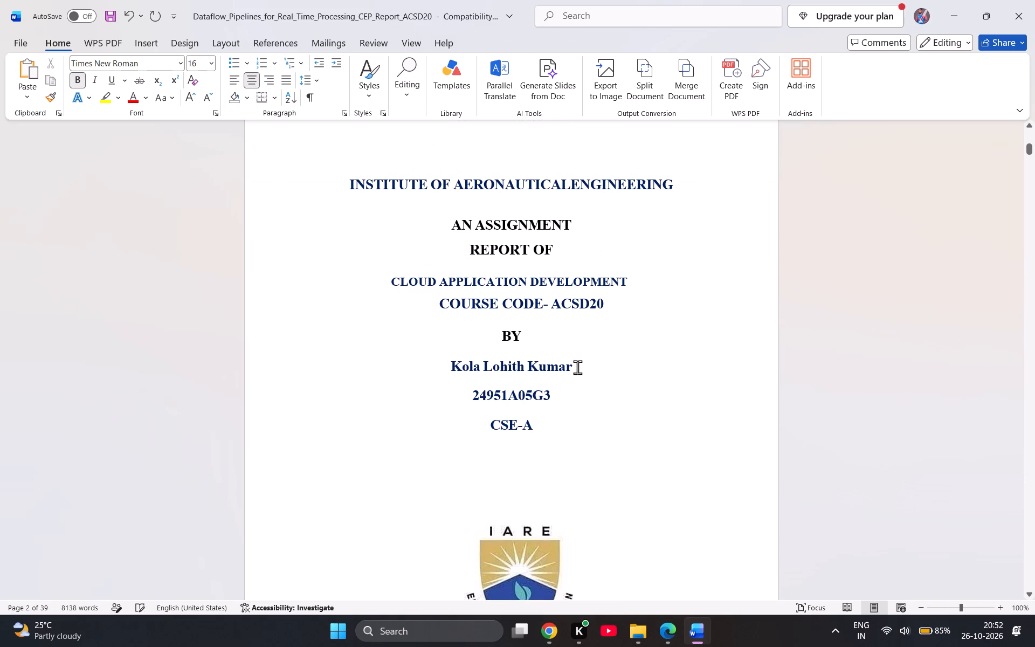
pyautogui.press('BackSpace')
pyautogui.press('BackSpace')
pyautogui.press('BackSpace')
pyautogui.press('BackSpace')
pyautogui.press('BackSpace')
pyautogui.press('BackSpace')
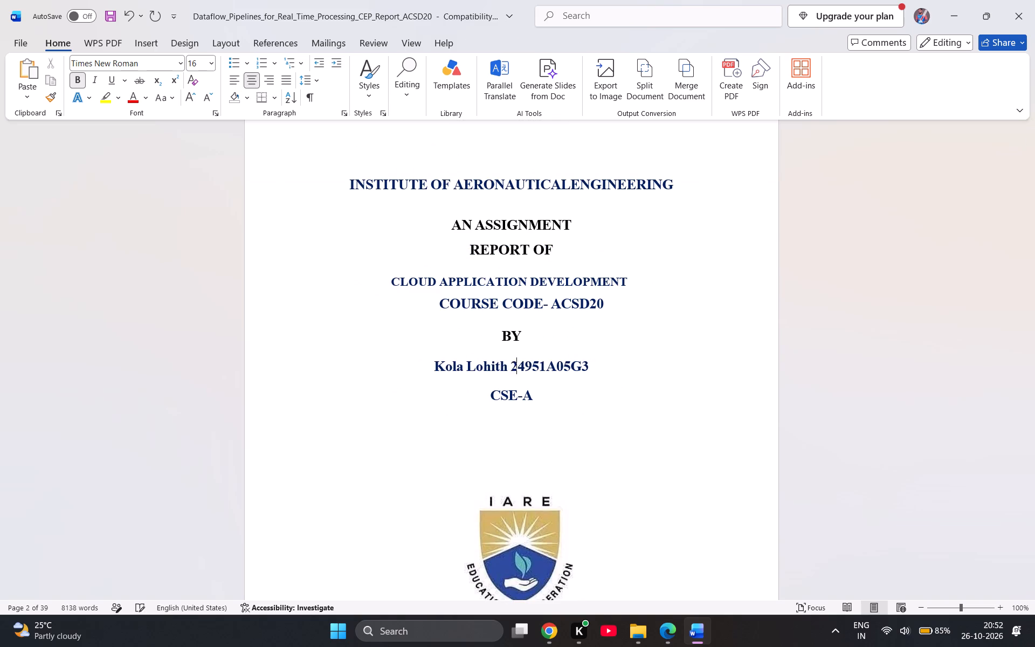
pyautogui.press('BackSpace')
pyautogui.press('BackSpace')
pyautogui.press('BackSpace')
pyautogui.press('BackSpace')
pyautogui.press('BackSpace')
pyautogui.press('BackSpace')
pyautogui.press('BackSpace')
pyautogui.press('BackSpace')
pyautogui.press('BackSpace')
pyautogui.press('BackSpace')
pyautogui.press('BackSpace')
pyautogui.press('BackSpace')
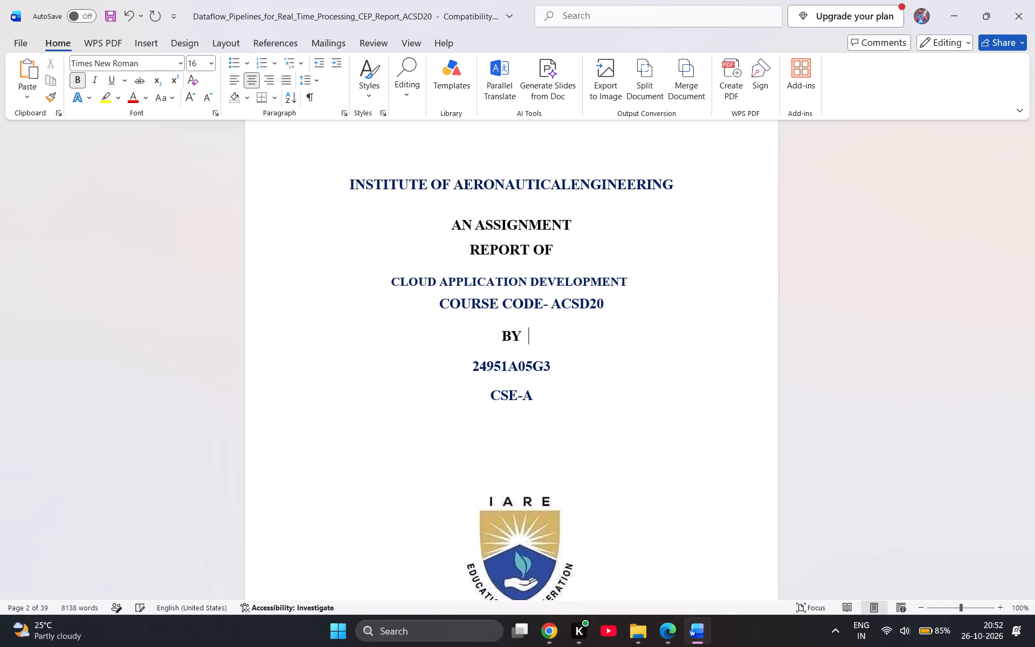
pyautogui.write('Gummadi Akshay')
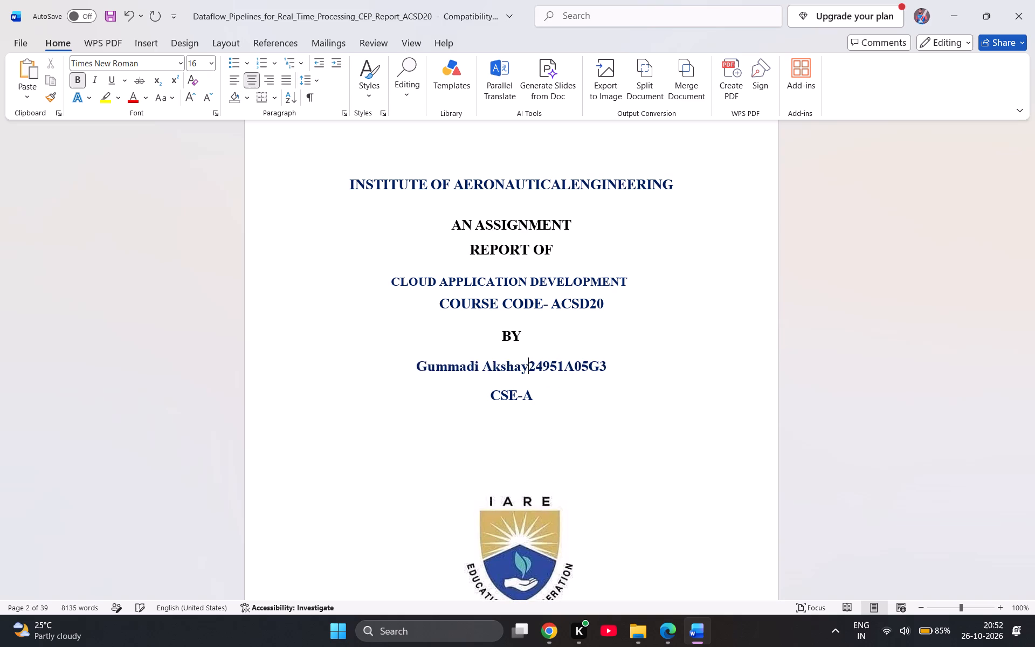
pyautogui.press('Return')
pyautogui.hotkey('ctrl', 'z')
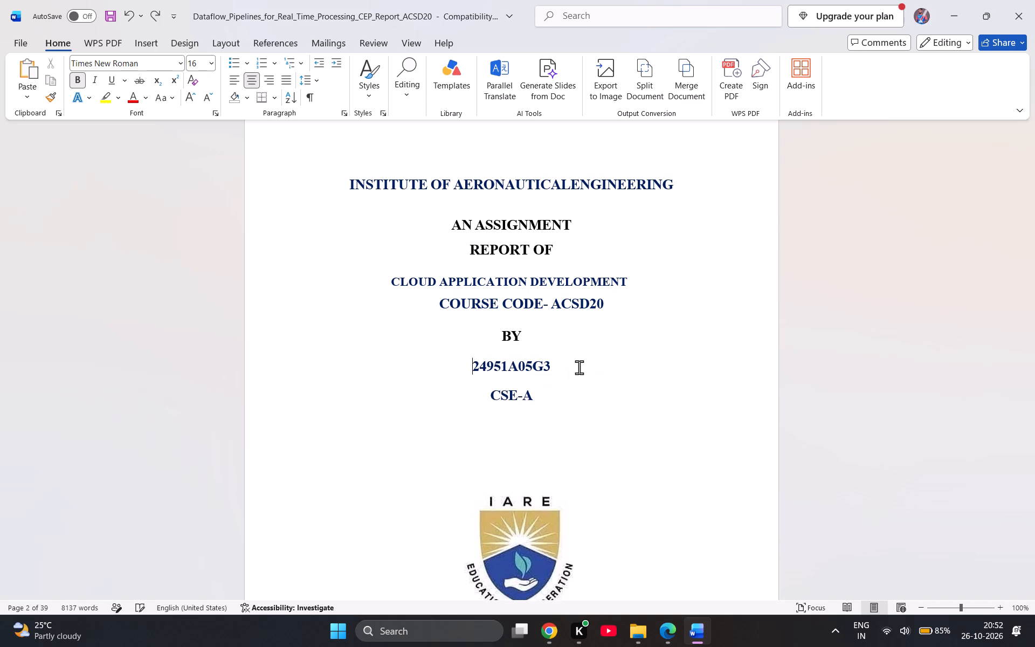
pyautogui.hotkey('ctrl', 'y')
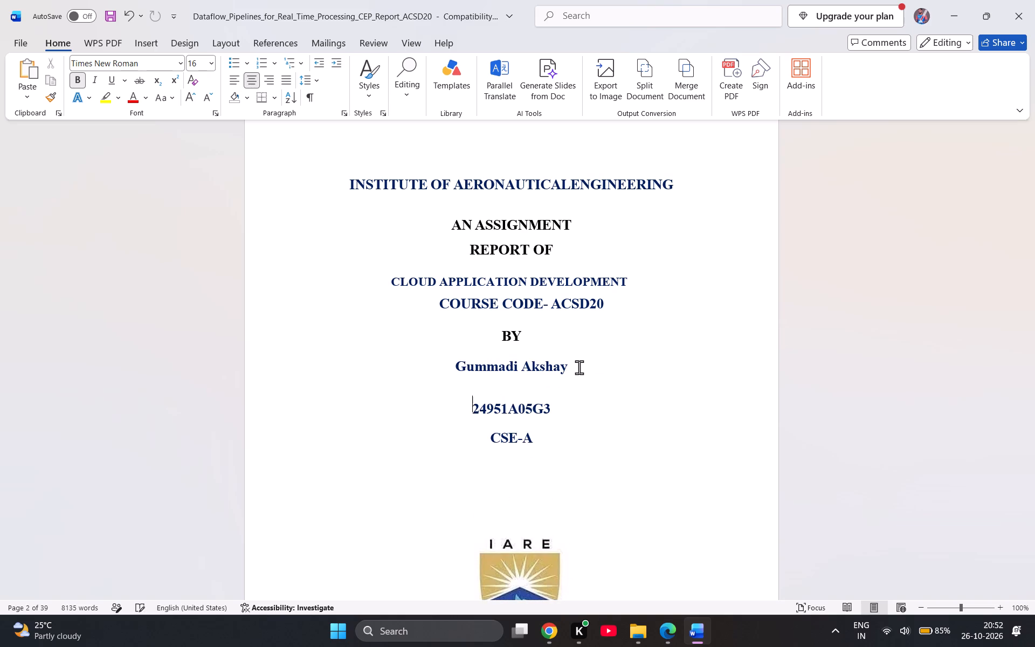
pyautogui.click(579, 367)
# Replace the last two characters of the roll number on the cover page with the new student's.
pyautogui.click(560, 408)
pyautogui.press('BackSpace')
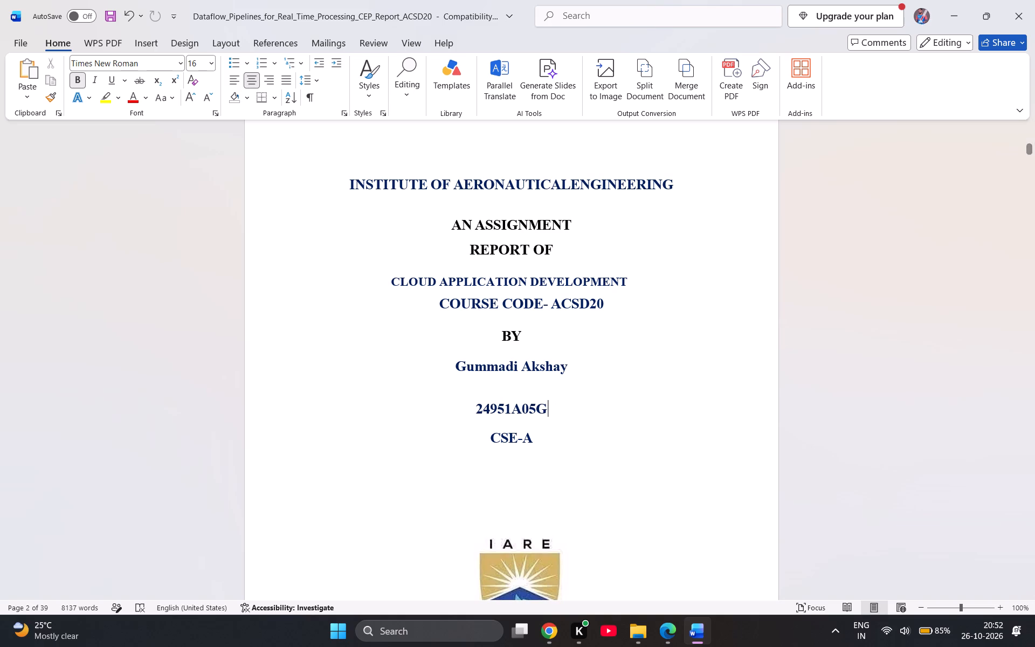
pyautogui.press('BackSpace')
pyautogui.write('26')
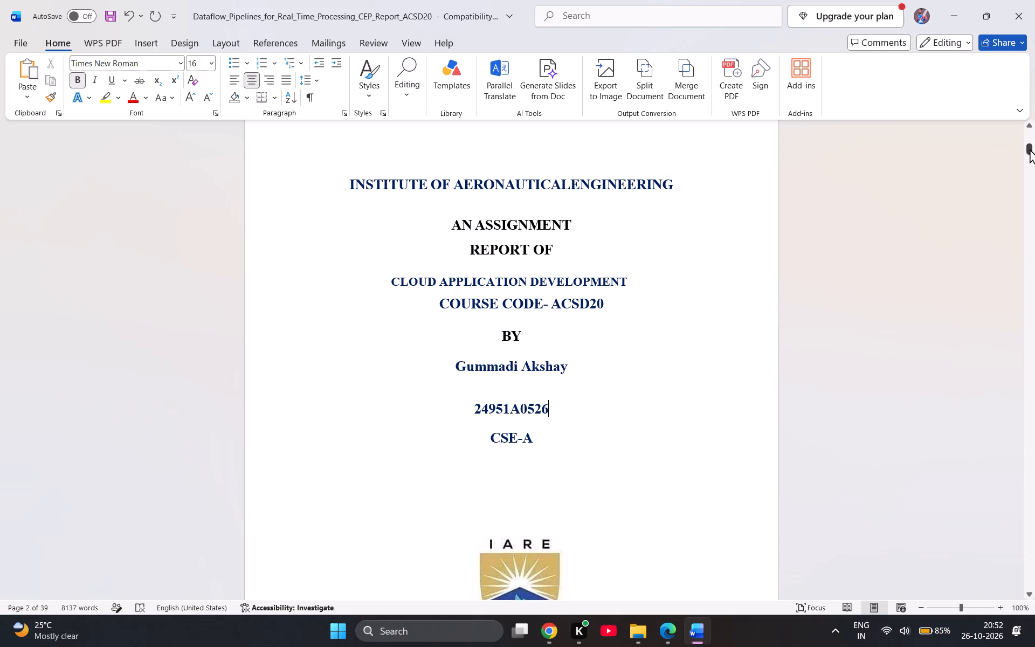
# Look through the report's contents, chapters, tables and figures, from the table of contents into the results section.
pyautogui.moveTo(1030, 149); pyautogui.dragTo(1027, 161)
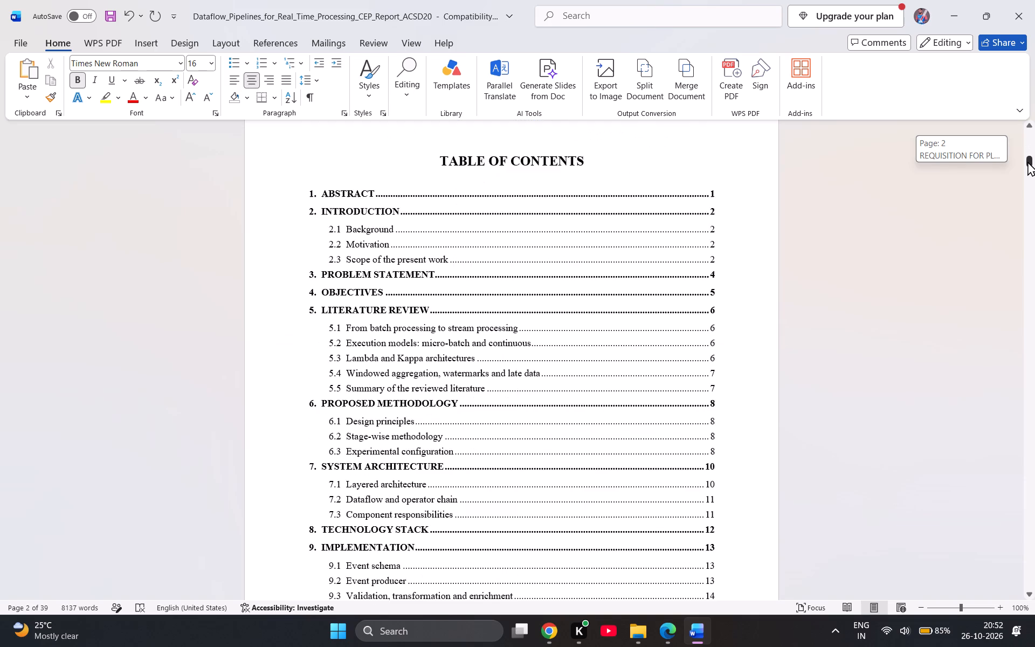
pyautogui.moveTo(1027, 161); pyautogui.dragTo(1028, 181)
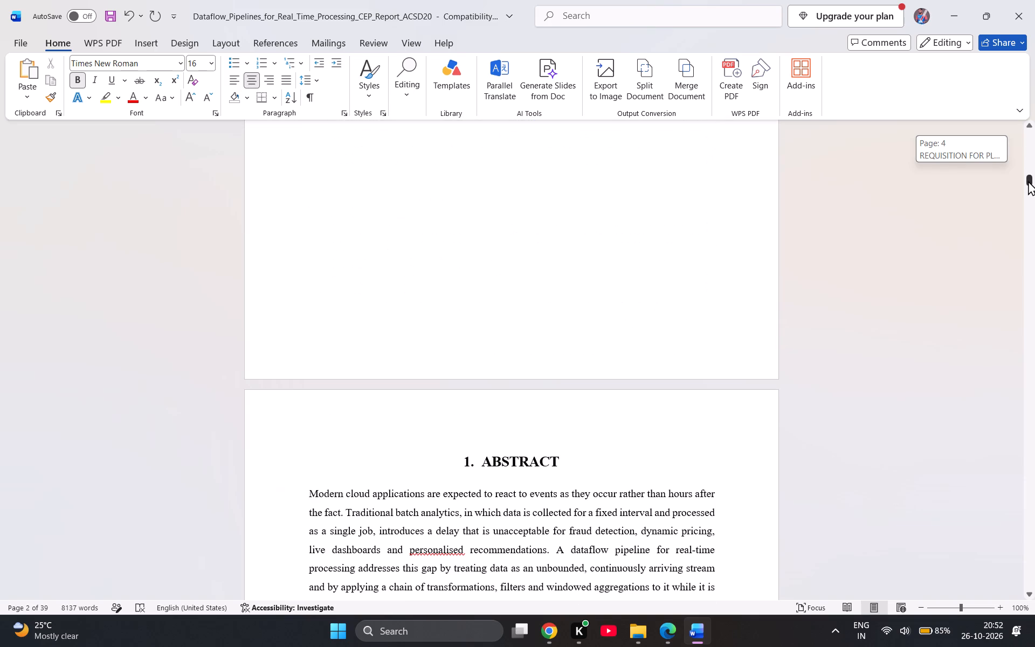
pyautogui.moveTo(1028, 181); pyautogui.dragTo(1031, 195)
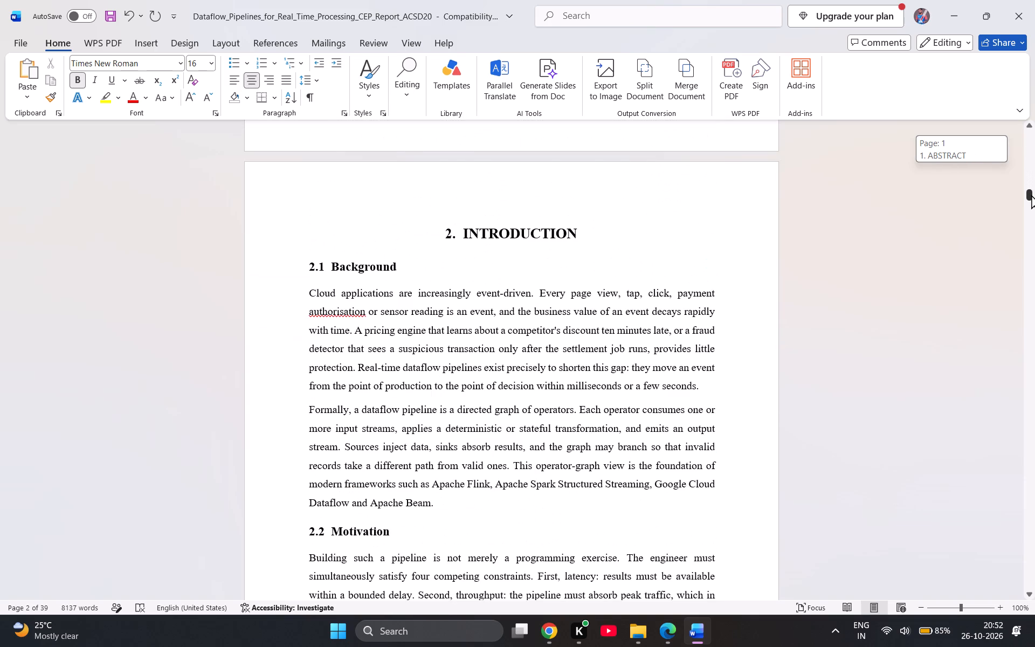
pyautogui.moveTo(1031, 195); pyautogui.dragTo(1034, 217)
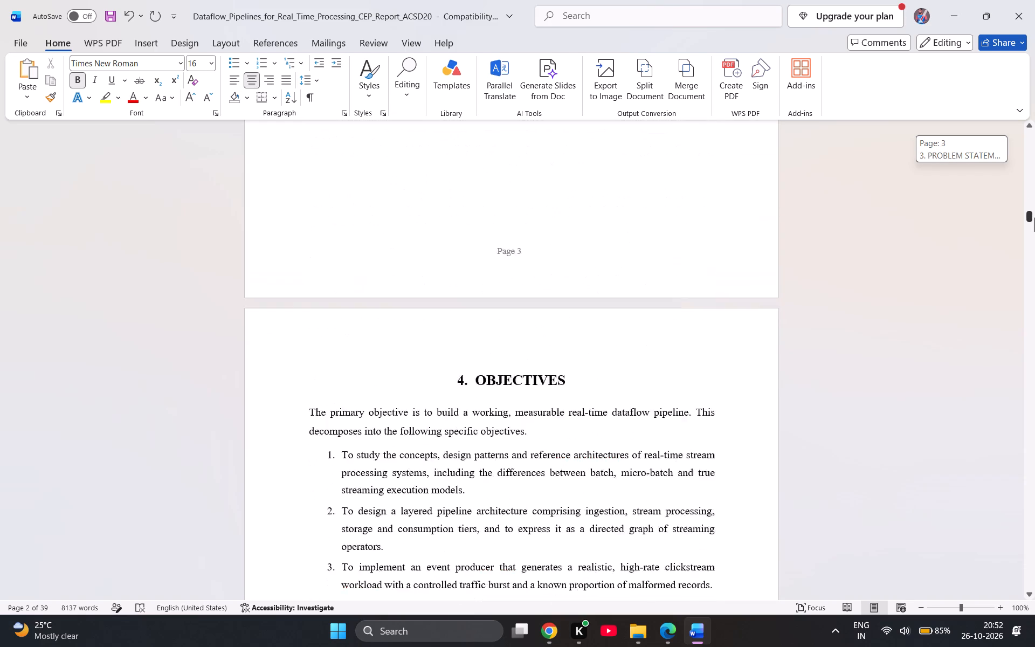
pyautogui.moveTo(1034, 217); pyautogui.dragTo(1034, 242)
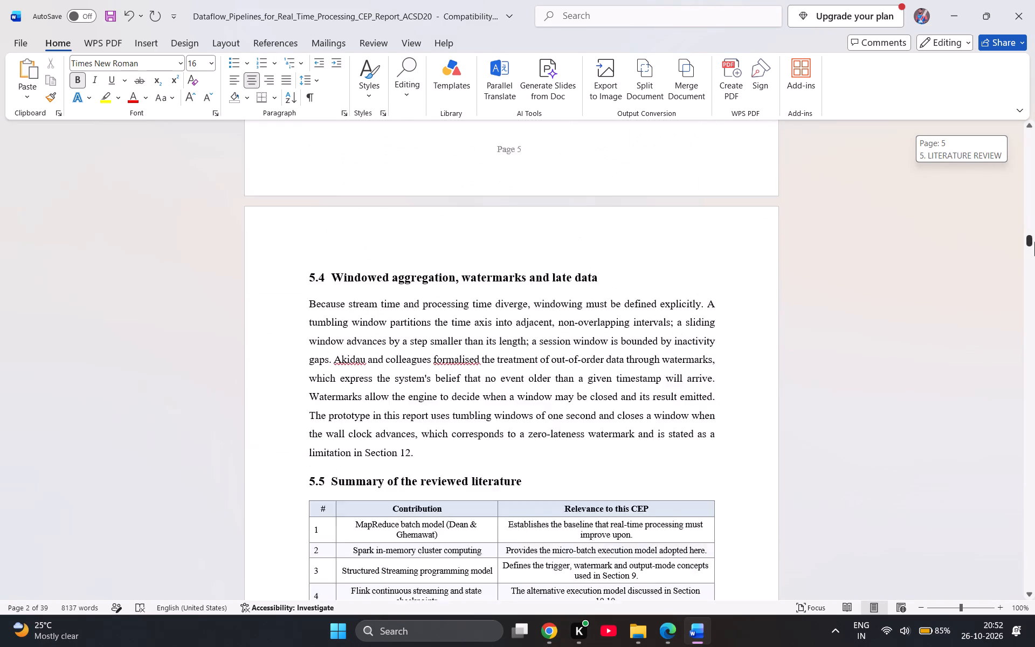
pyautogui.moveTo(1034, 242); pyautogui.dragTo(1034, 263)
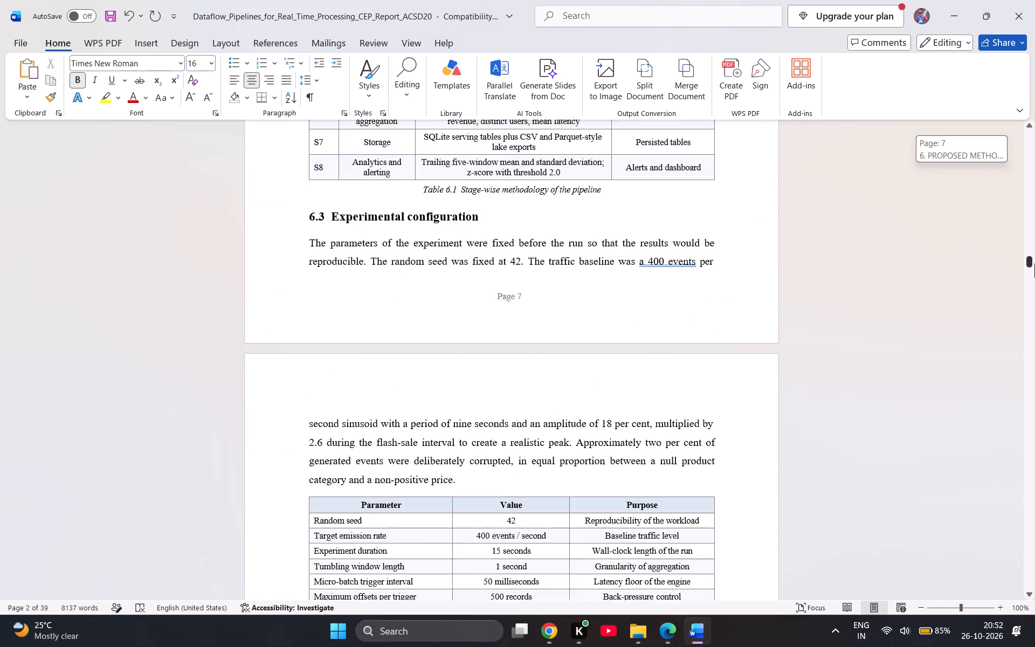
pyautogui.moveTo(1034, 263); pyautogui.dragTo(1034, 322)
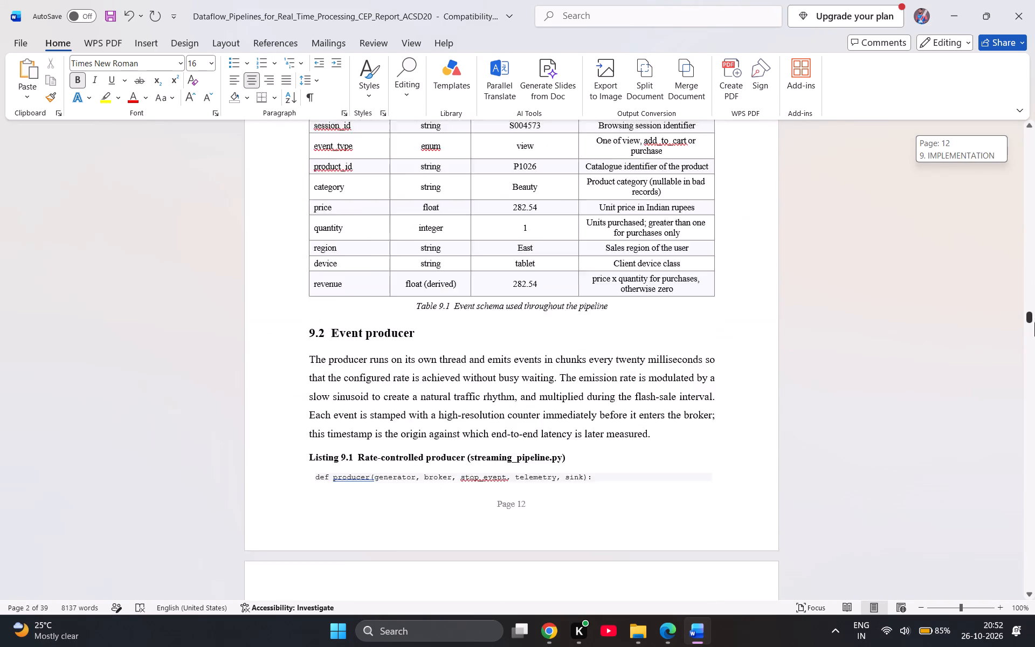
pyautogui.moveTo(1034, 322); pyautogui.dragTo(1034, 485)
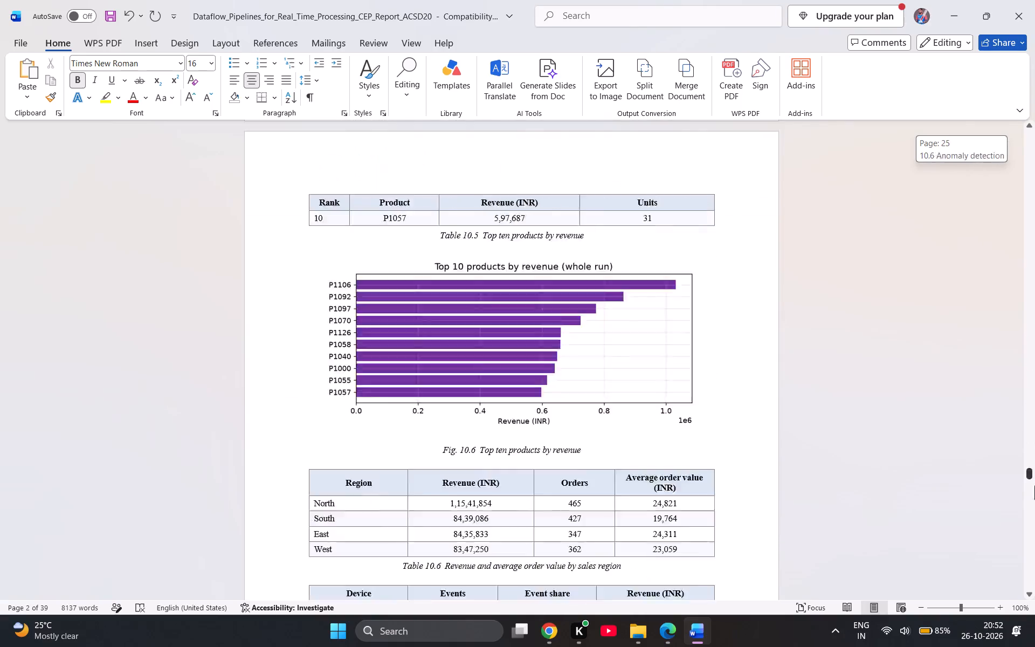
pyautogui.moveTo(1034, 485); pyautogui.dragTo(978, 184)
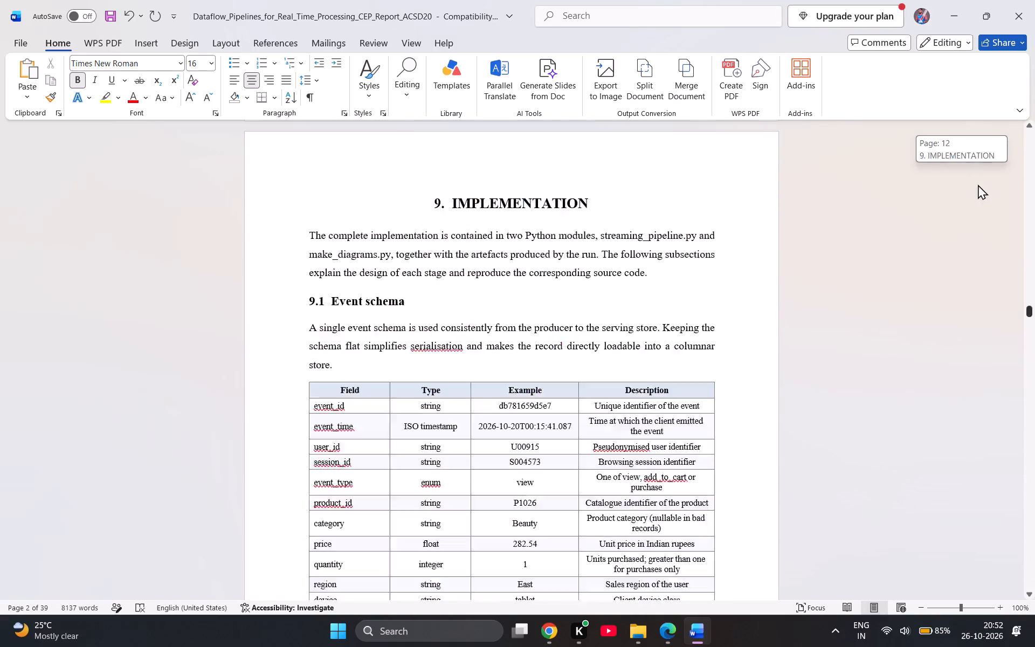
pyautogui.moveTo(978, 184); pyautogui.dragTo(987, 79)
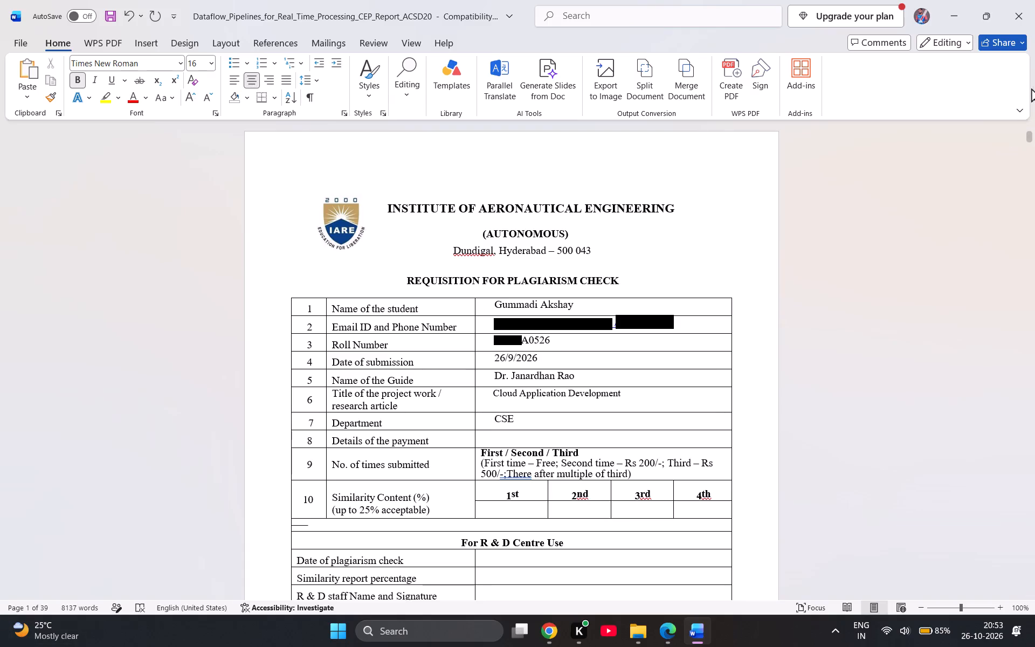
# Replace the student name above "Signature of Student" at the bottom of the requisition form with the portal account holder's name.
pyautogui.moveTo(1031, 135); pyautogui.dragTo(1030, 143)
pyautogui.moveTo(396, 264); pyautogui.dragTo(355, 272)
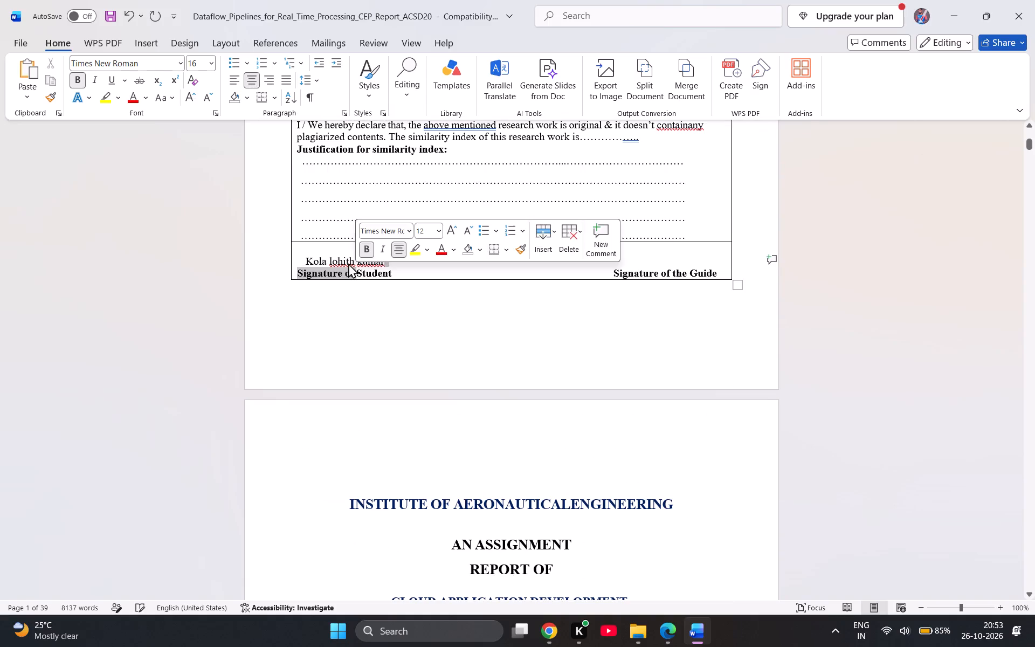
pyautogui.click(348, 256)
pyautogui.moveTo(395, 257); pyautogui.dragTo(363, 259)
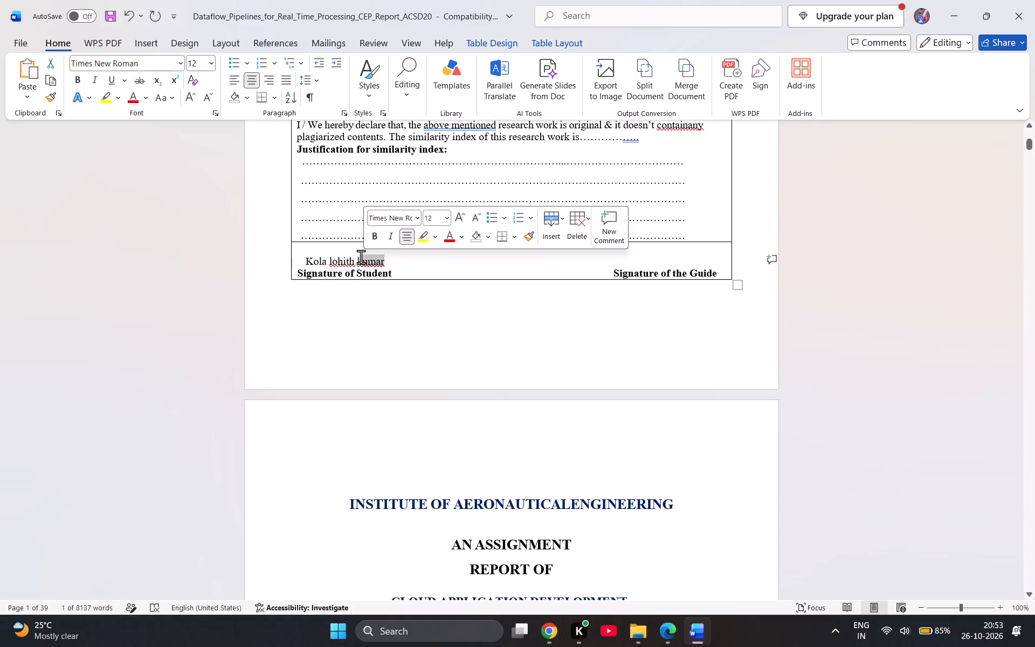
pyautogui.press('BackSpace')
pyautogui.press('BackSpace')
pyautogui.press('BackSpace')
pyautogui.press('BackSpace')
pyautogui.press('BackSpace')
pyautogui.press('BackSpace')
pyautogui.press('BackSpace')
pyautogui.press('BackSpace')
pyautogui.press('BackSpace')
pyautogui.press('BackSpace')
pyautogui.press('BackSpace')
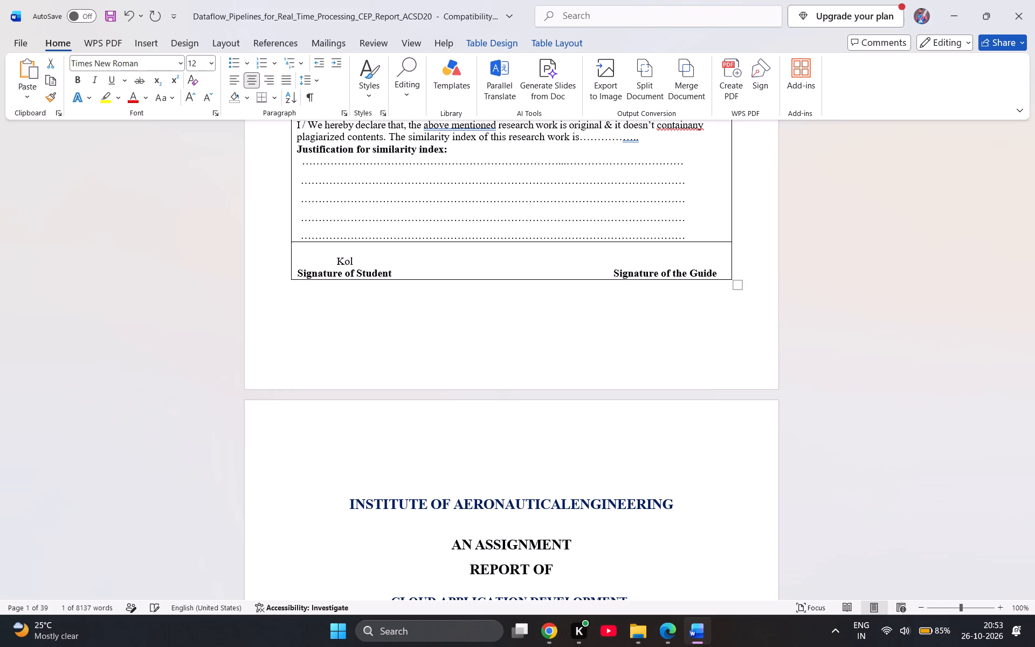
pyautogui.press('BackSpace')
pyautogui.press('BackSpace')
pyautogui.press('BackSpace')
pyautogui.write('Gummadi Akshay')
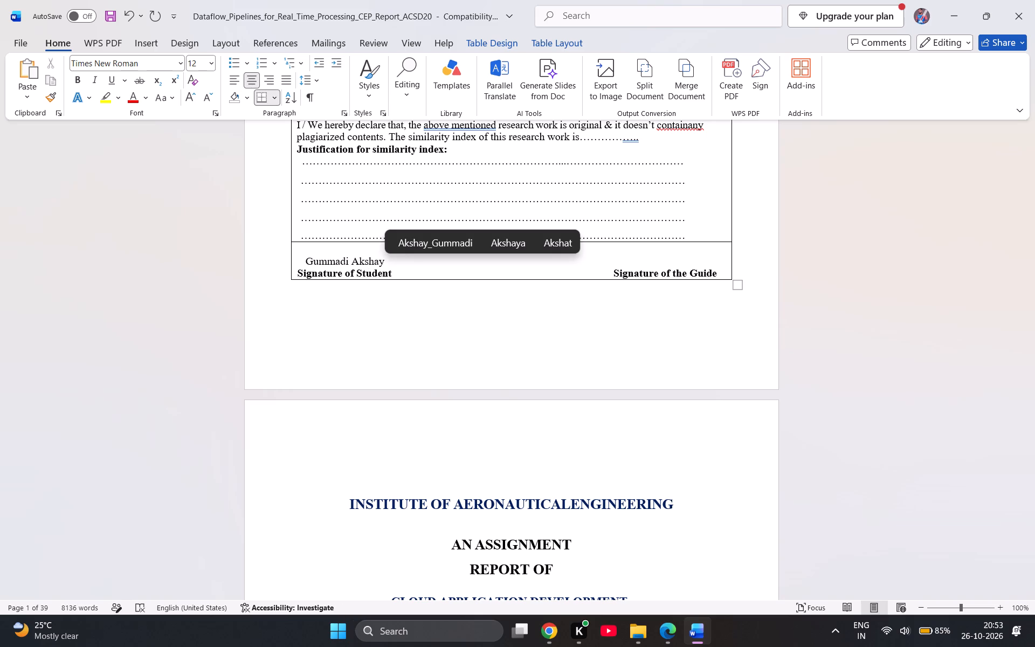
pyautogui.moveTo(302, 263); pyautogui.dragTo(306, 263)
# Change the font of the student name above "Signature of Student" on the requisition form to Aptos.
pyautogui.moveTo(306, 263); pyautogui.dragTo(392, 262)
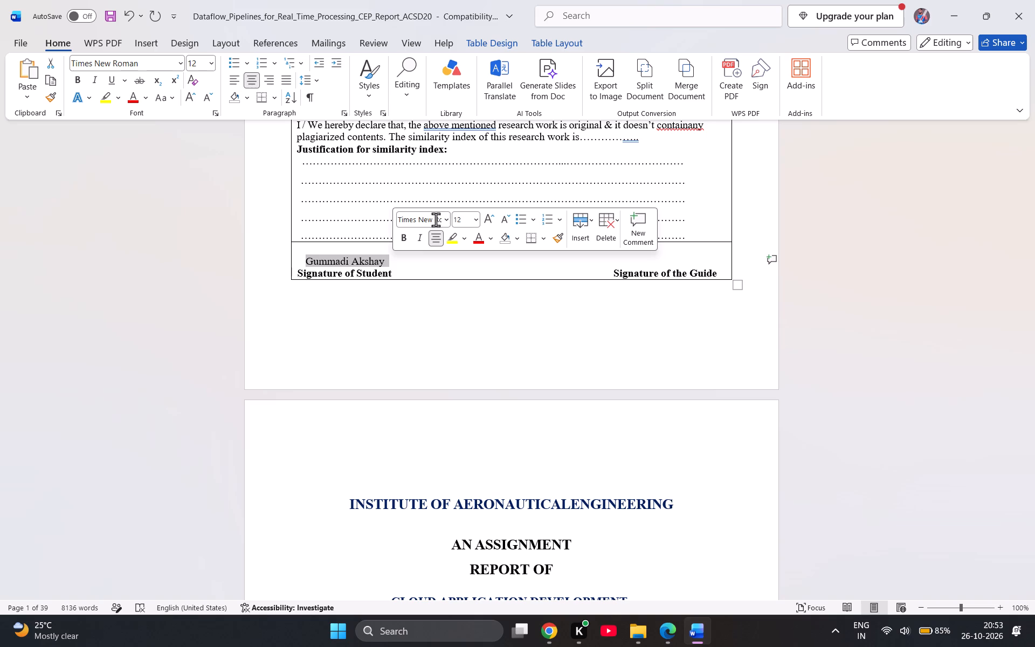
pyautogui.click(433, 217)
pyautogui.click(446, 219)
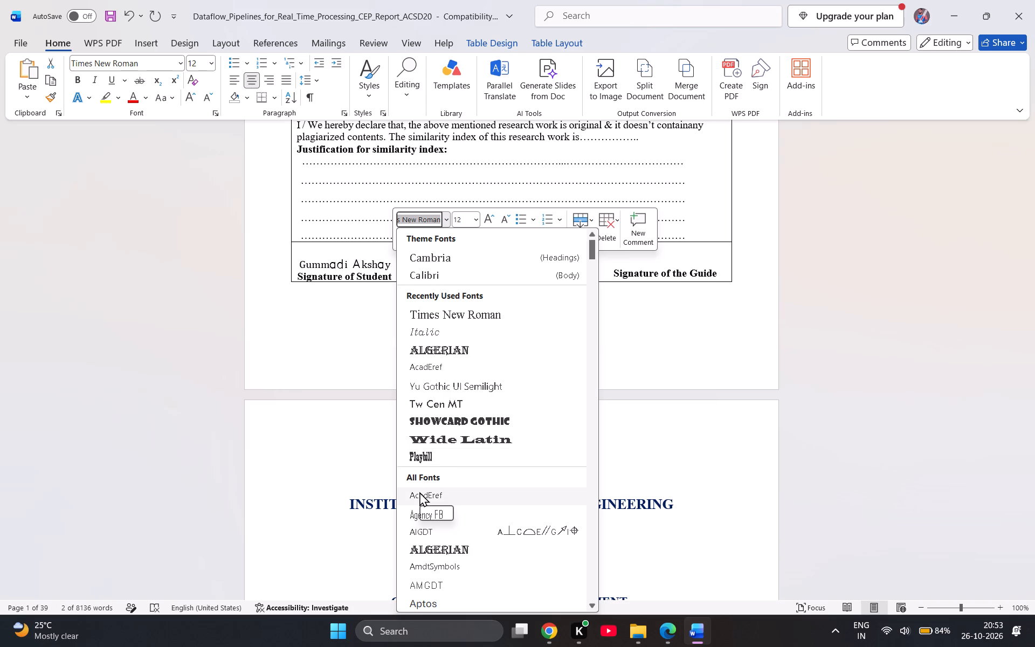
pyautogui.click(429, 602)
pyautogui.click(432, 346)
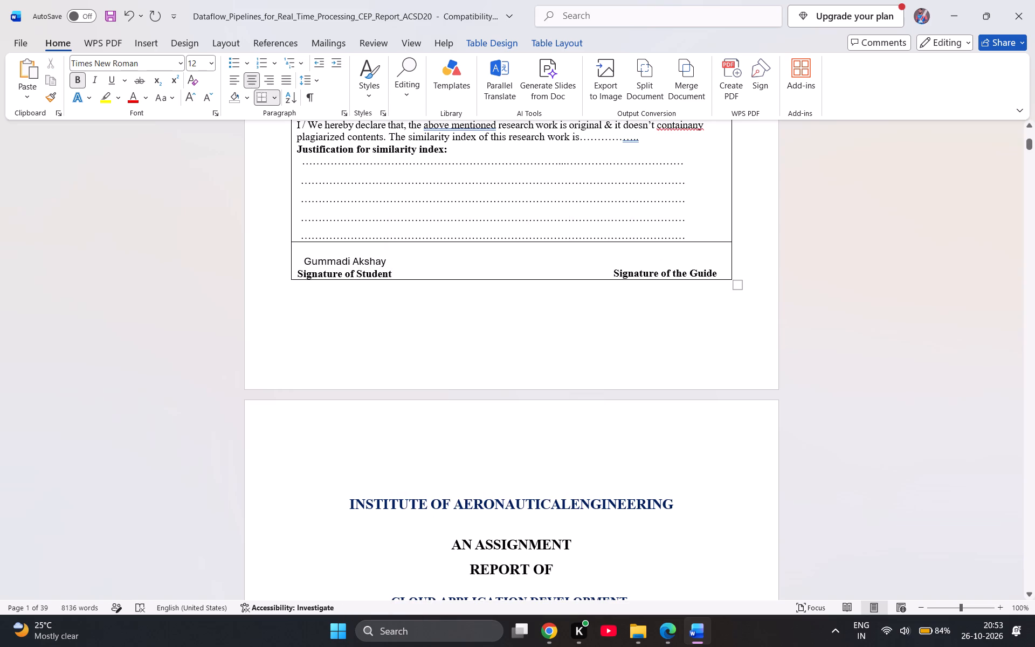
pyautogui.click(1032, 141)
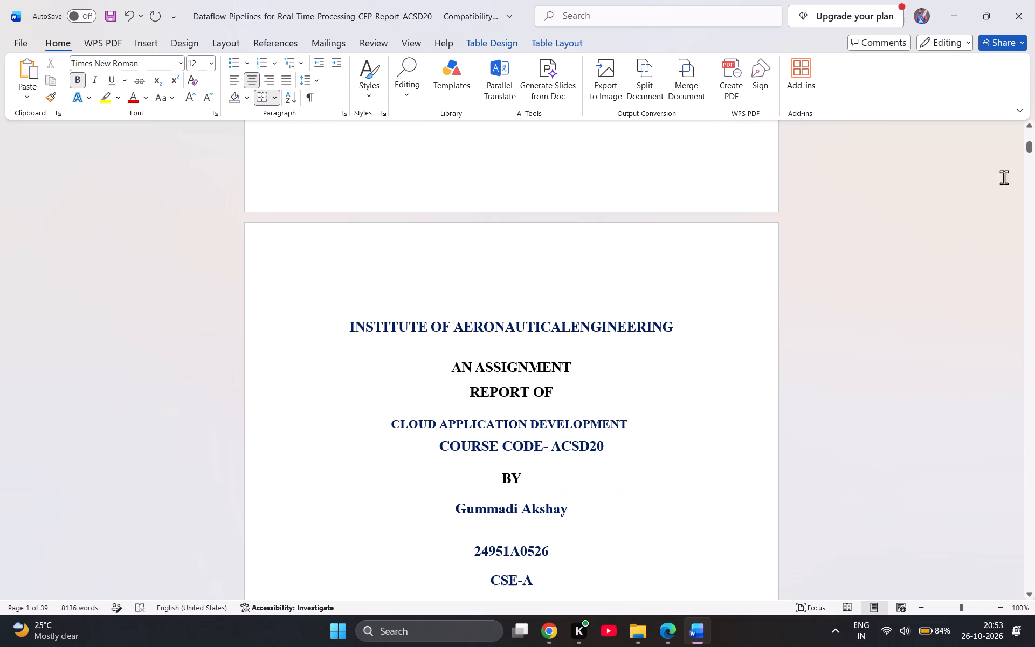
# Switch to the YouTube Music window, raise the system volume, and minimise the window to return to the report.
pyautogui.click(503, 552)
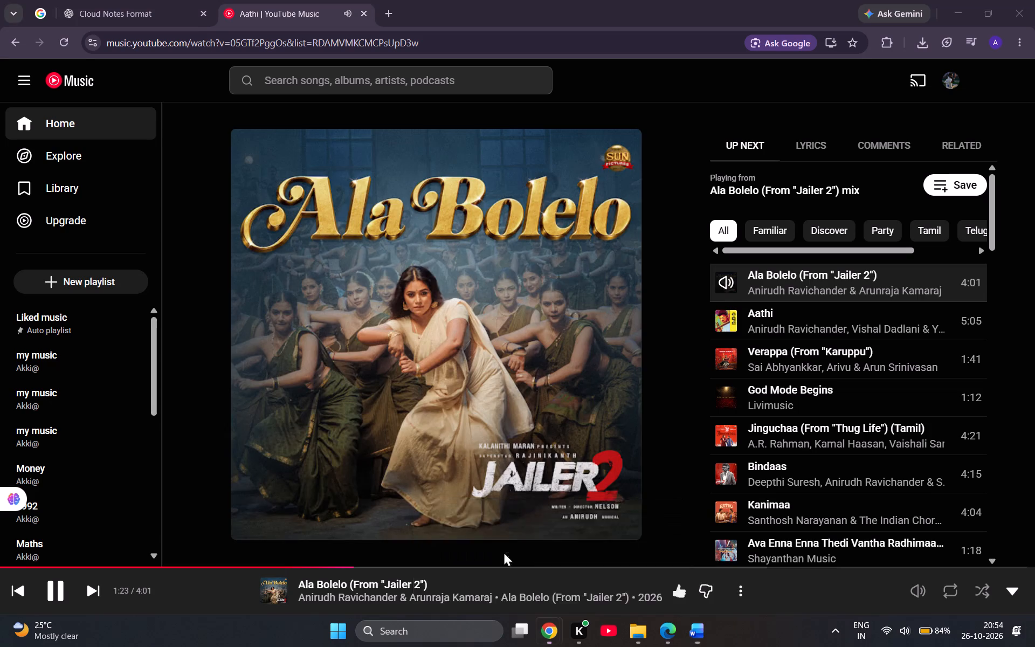
pyautogui.click(939, 638)
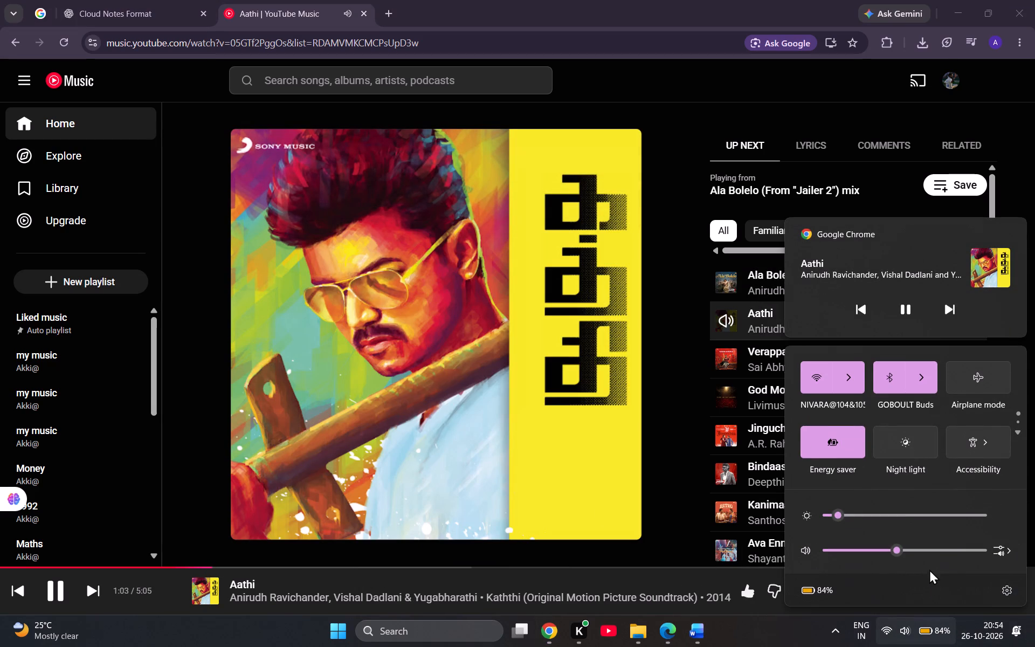
pyautogui.click(917, 552)
pyautogui.click(784, 639)
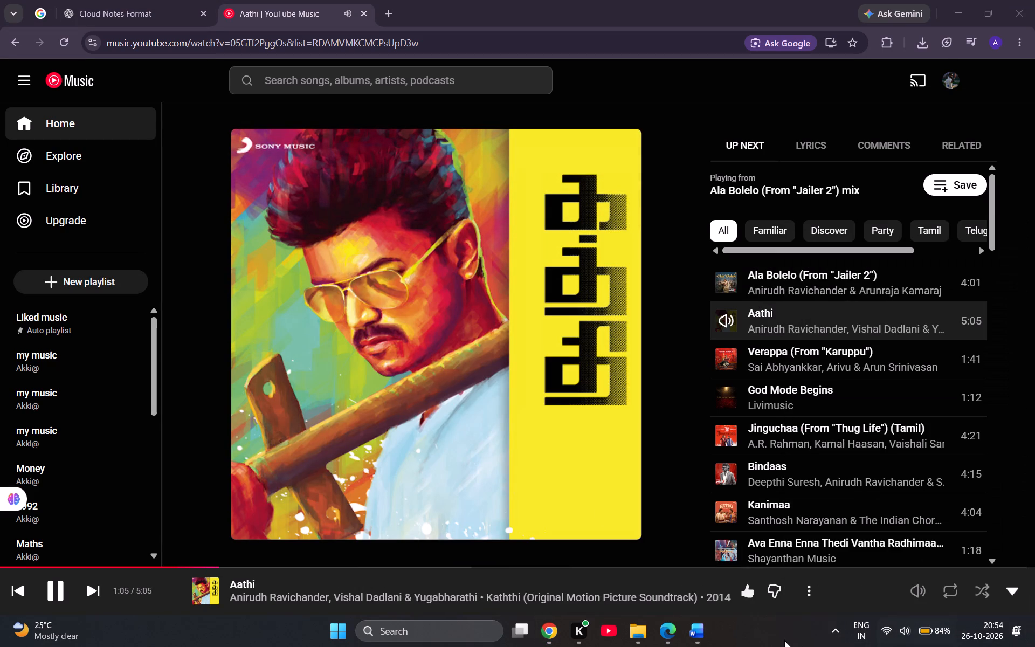
pyautogui.click(963, 6)
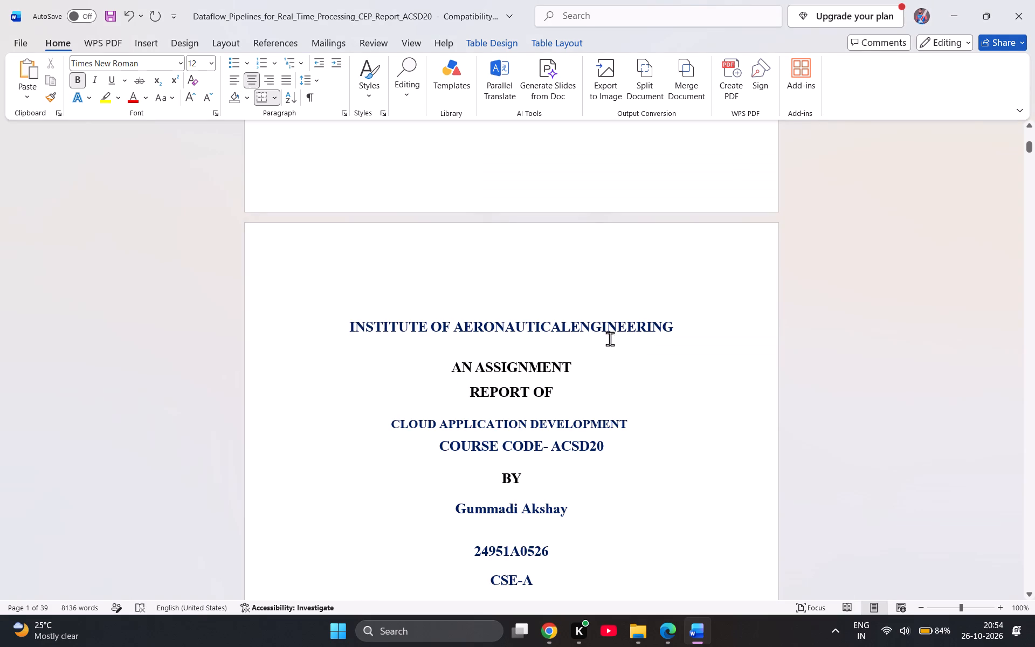
# Insert the missing space between AERONAUTICAL and ENGINEERING in the institute heading on the cover page.
pyautogui.click(568, 328)
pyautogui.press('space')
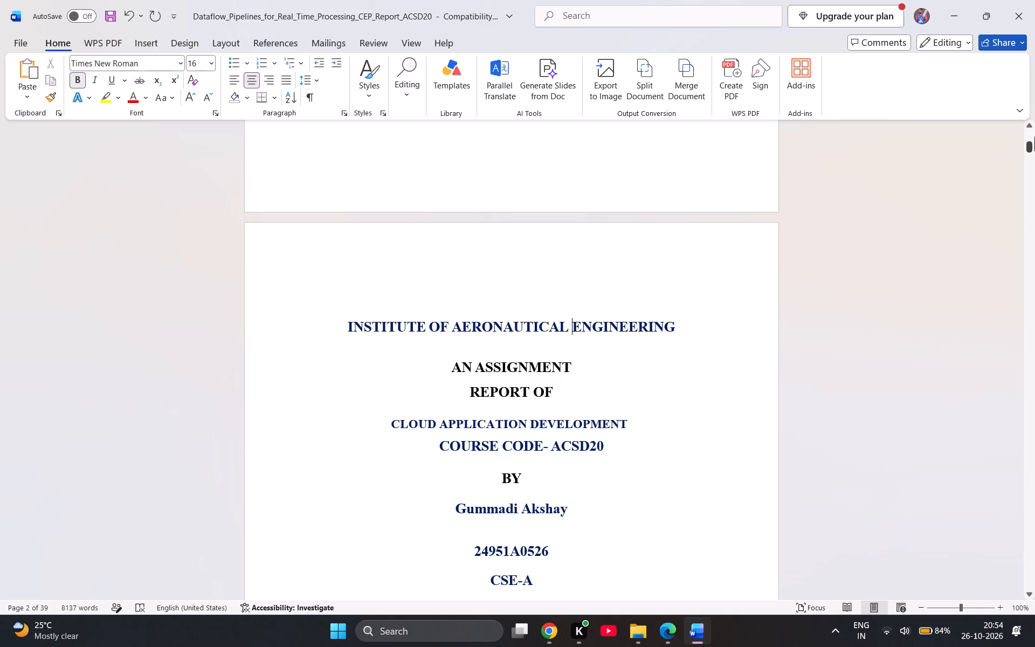
# Look through the report from the cover page and table of contents through the chapters to the end of the references.
pyautogui.moveTo(1033, 146); pyautogui.dragTo(1034, 151)
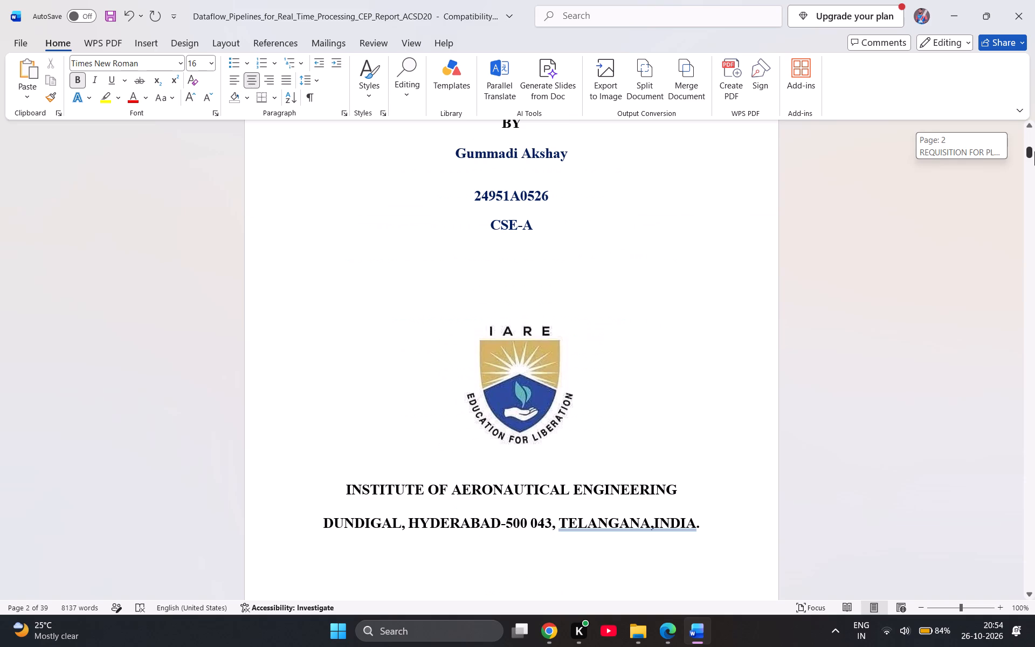
pyautogui.moveTo(1034, 151); pyautogui.dragTo(1034, 160)
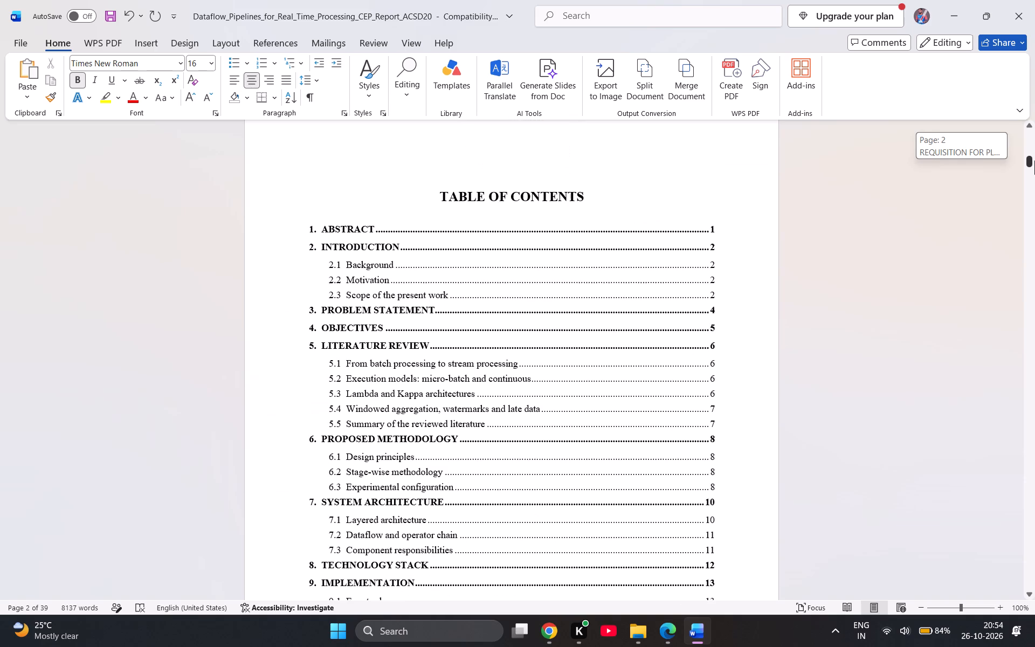
pyautogui.moveTo(1034, 160); pyautogui.dragTo(1034, 171)
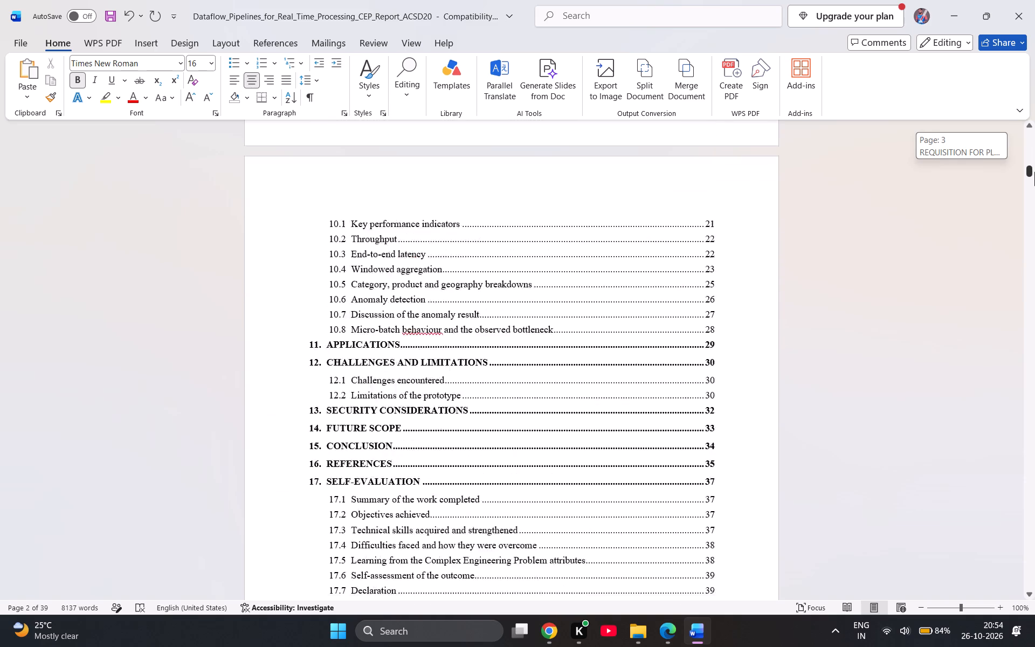
pyautogui.moveTo(1034, 171); pyautogui.dragTo(1034, 185)
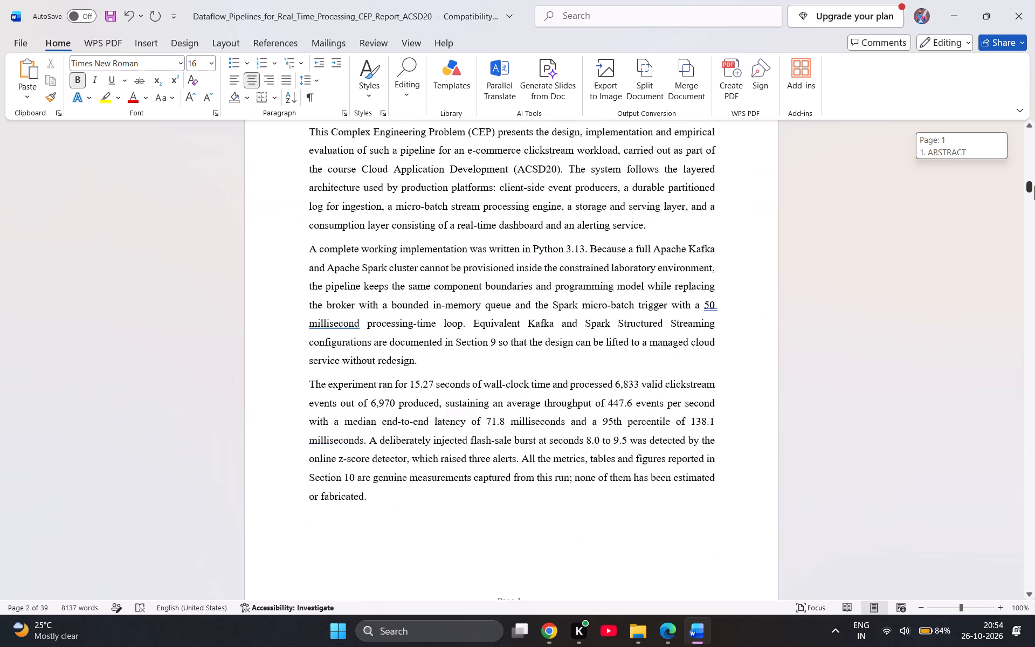
pyautogui.moveTo(1034, 185); pyautogui.dragTo(1034, 221)
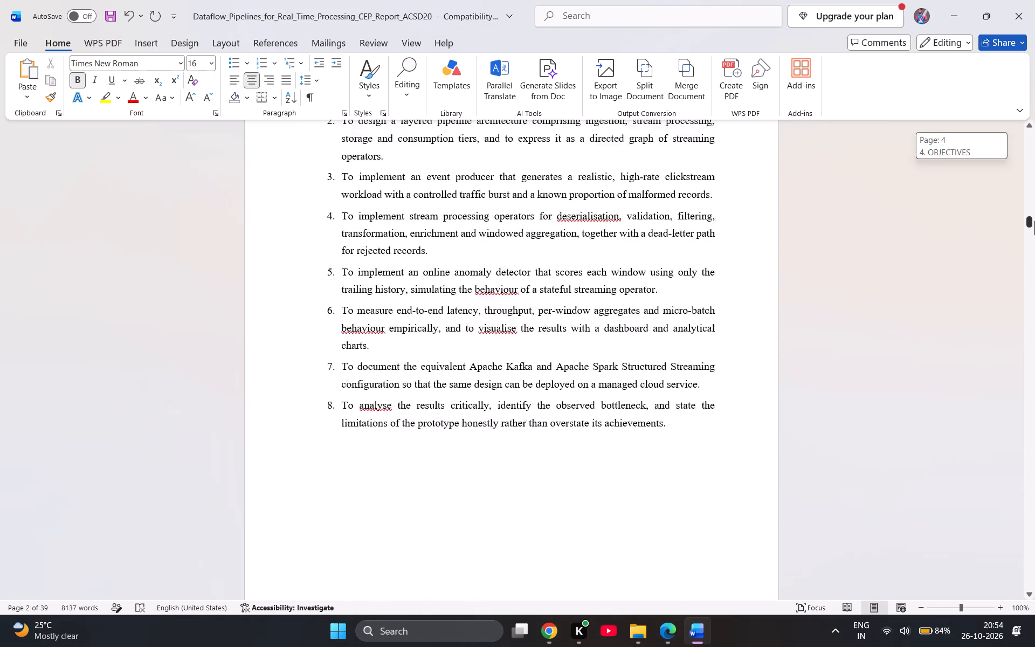
pyautogui.moveTo(1034, 221); pyautogui.dragTo(1034, 327)
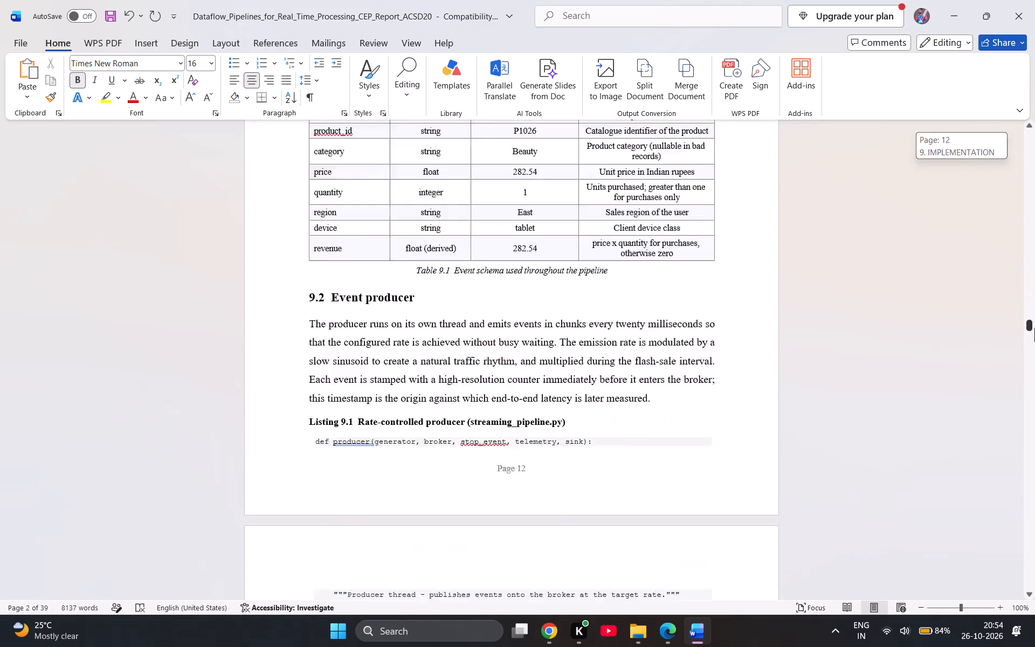
pyautogui.moveTo(1034, 327); pyautogui.dragTo(1034, 520)
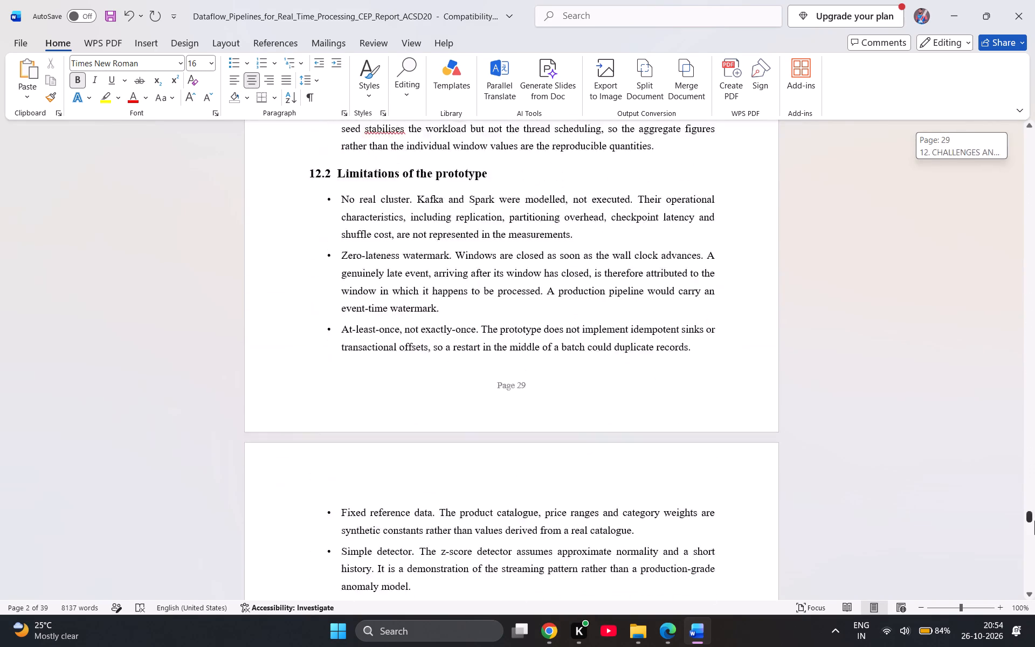
pyautogui.moveTo(1034, 520); pyautogui.dragTo(1031, 564)
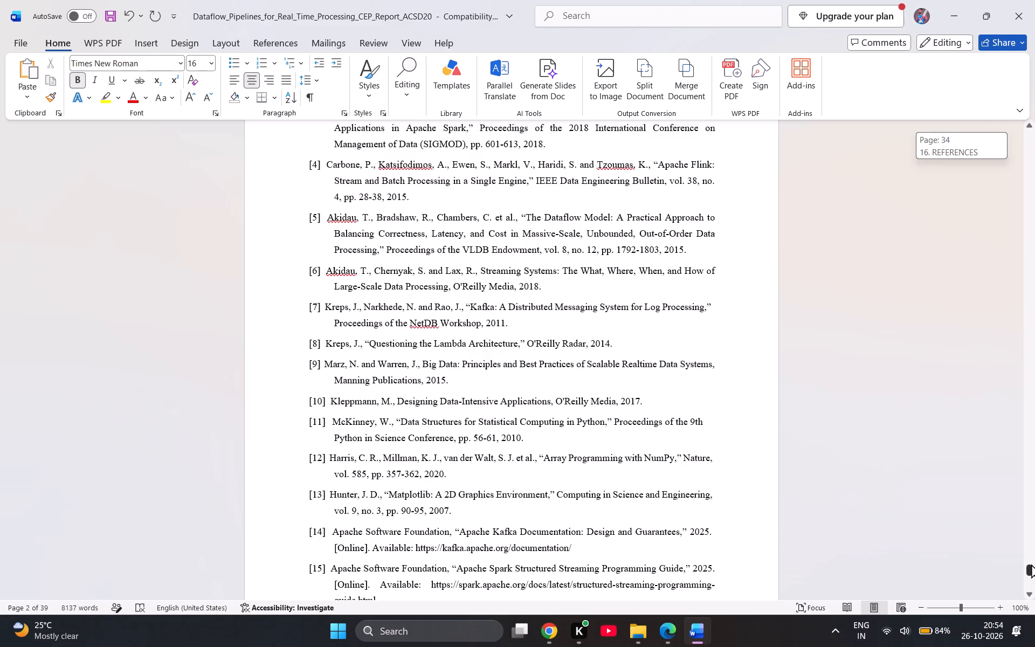
pyautogui.moveTo(1031, 564); pyautogui.dragTo(1034, 577)
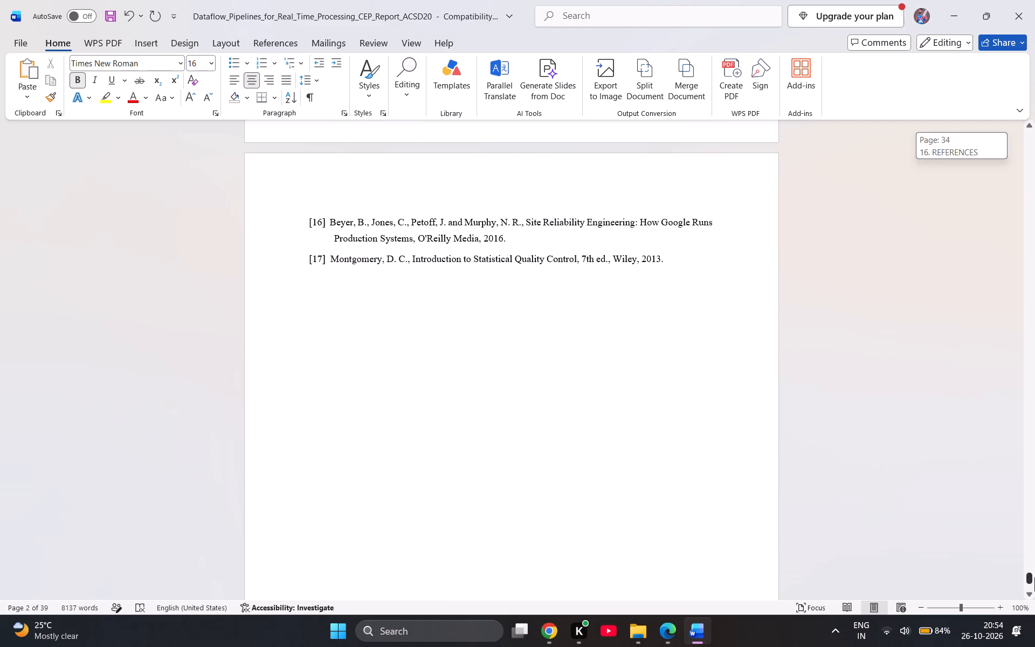
pyautogui.moveTo(1034, 577); pyautogui.dragTo(1029, 578)
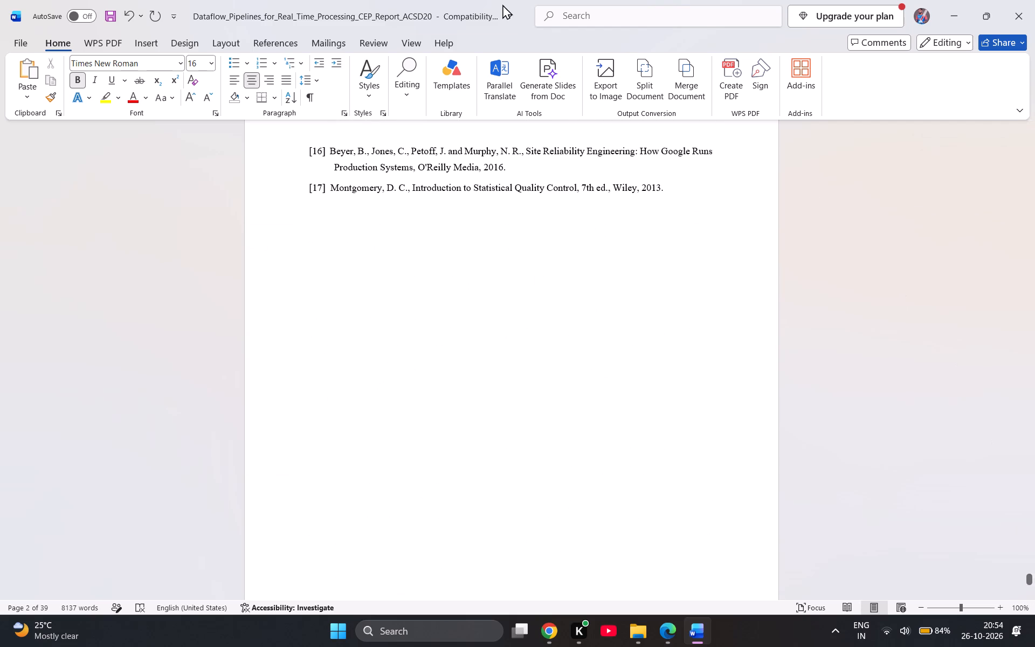
# Save the edited Cloud Application Development report.
pyautogui.click(13, 44)
pyautogui.moveTo(39, 218); pyautogui.dragTo(46, 266)
pyautogui.click(46, 287)
# Go back through the report to its start and recheck the requisition form, cover page and table of contents.
pyautogui.scroll(2, 612, 303)
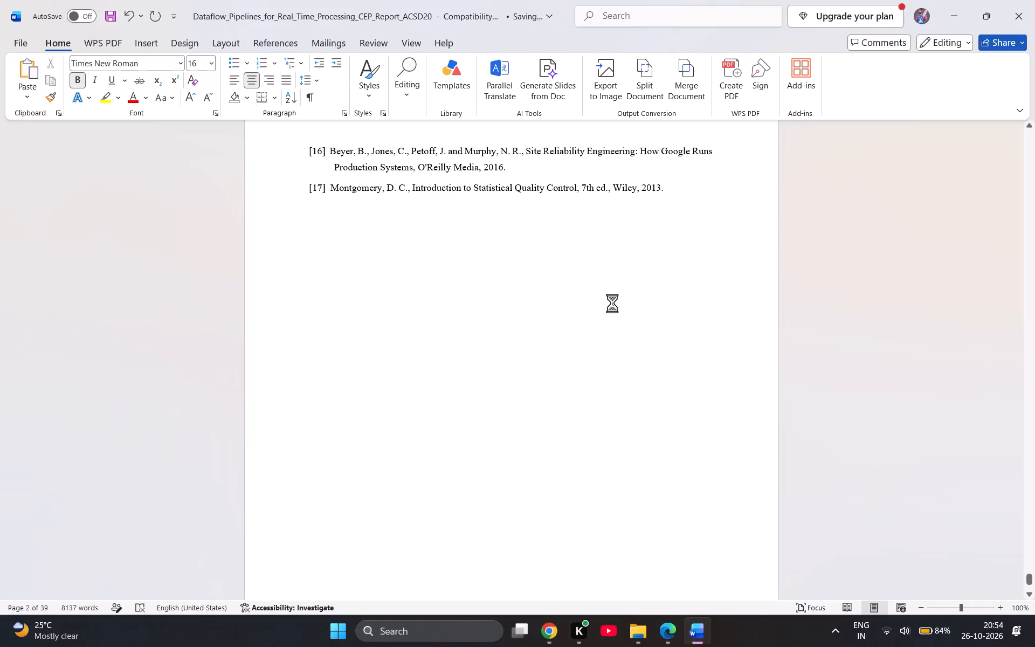
pyautogui.scroll(19, 612, 303)
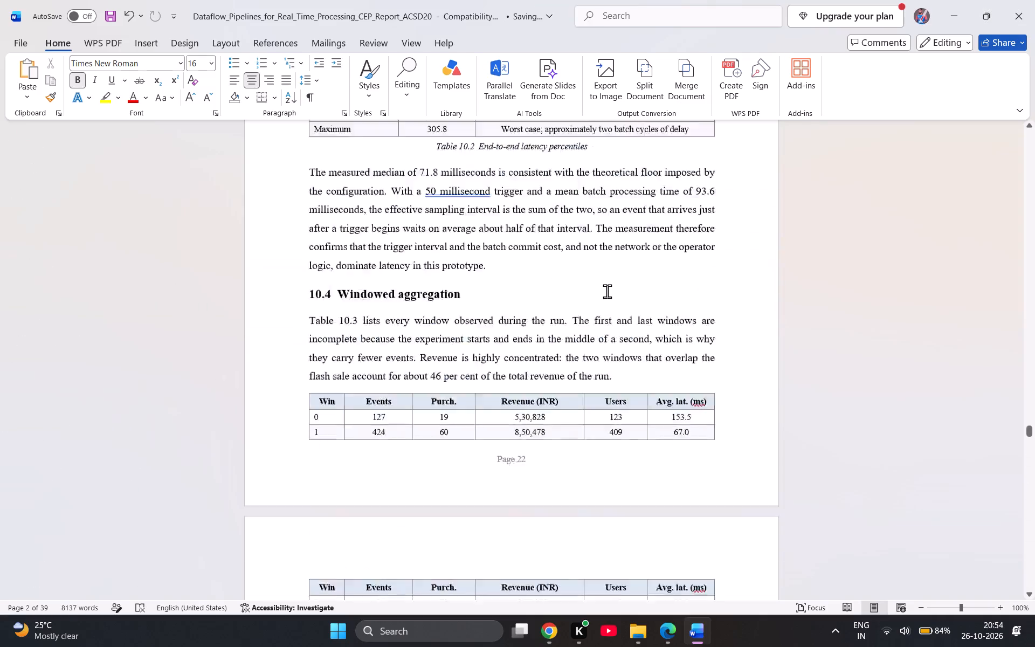
pyautogui.scroll(20, 607, 290)
pyautogui.scroll(9, 607, 290)
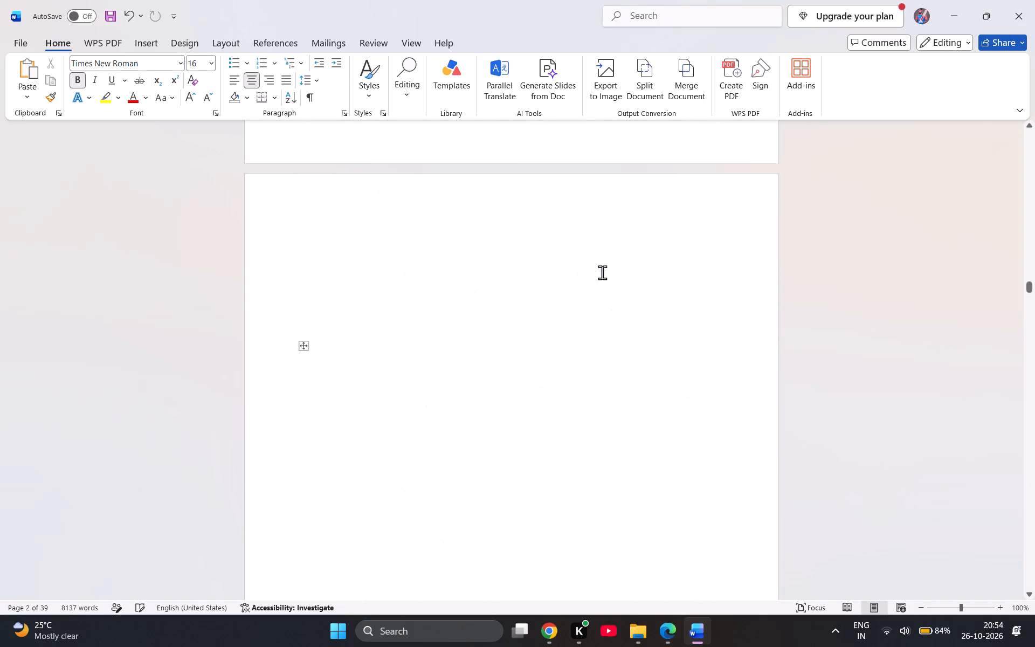
pyautogui.scroll(18, 602, 272)
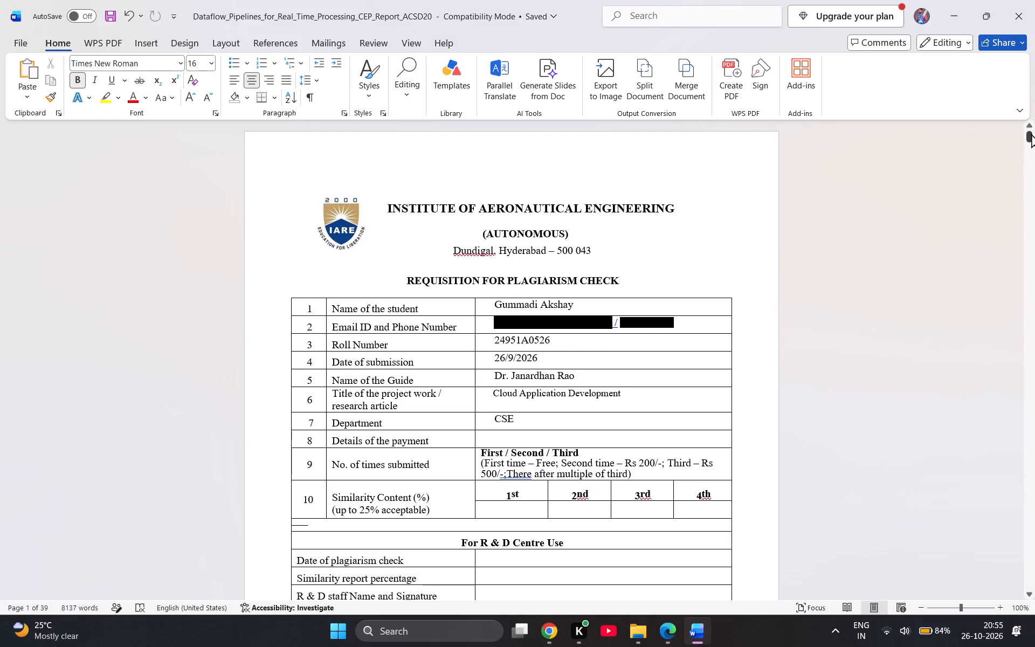
pyautogui.moveTo(1031, 134); pyautogui.dragTo(1031, 140)
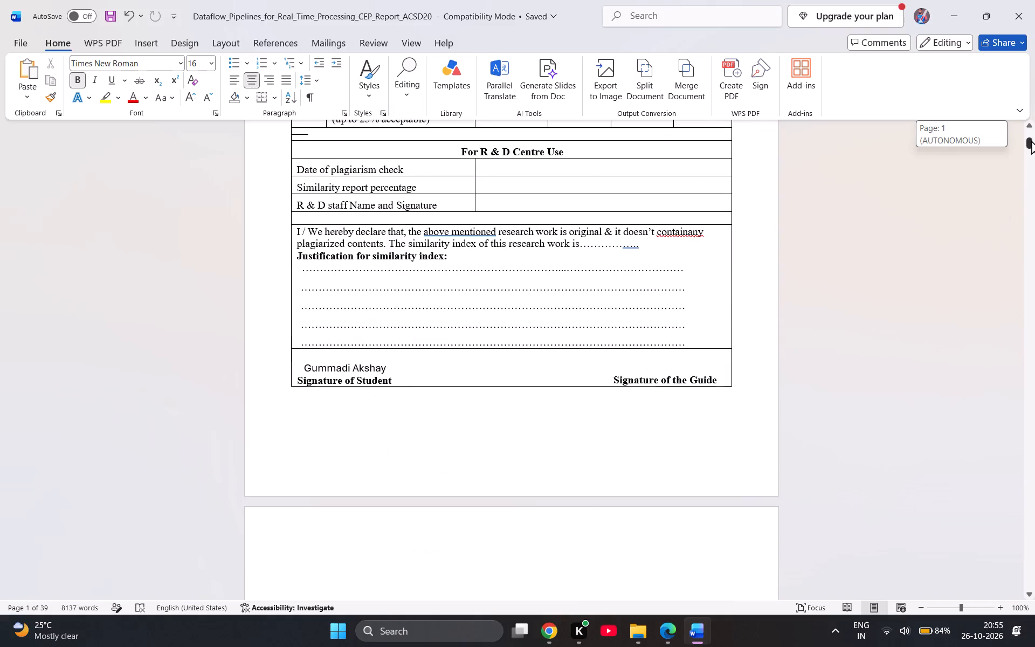
pyautogui.moveTo(1031, 140); pyautogui.dragTo(1034, 160)
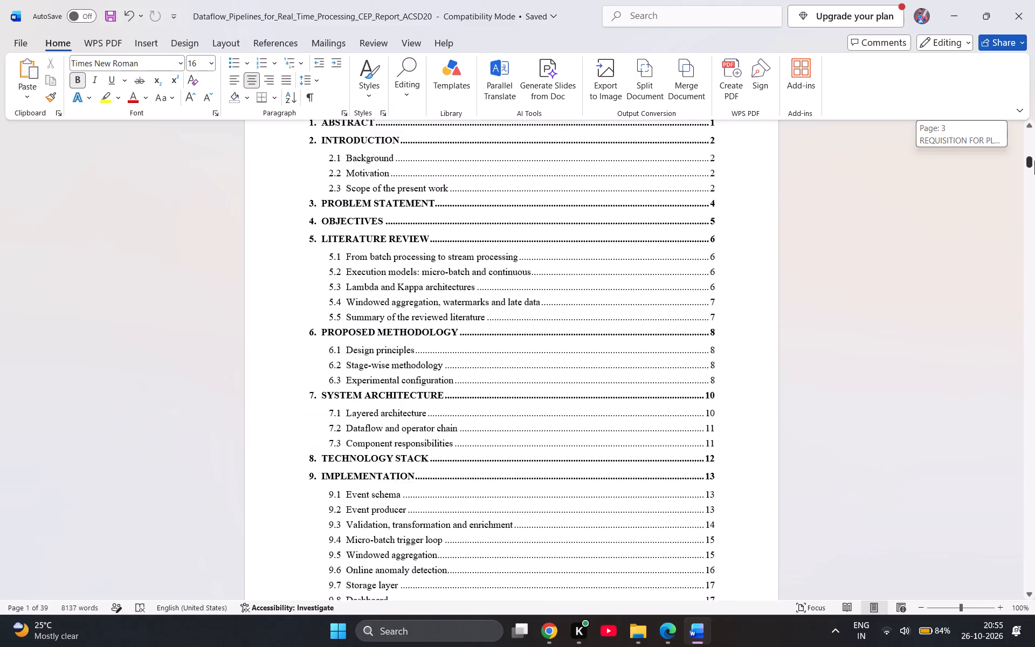
pyautogui.moveTo(1034, 160); pyautogui.dragTo(1034, 148)
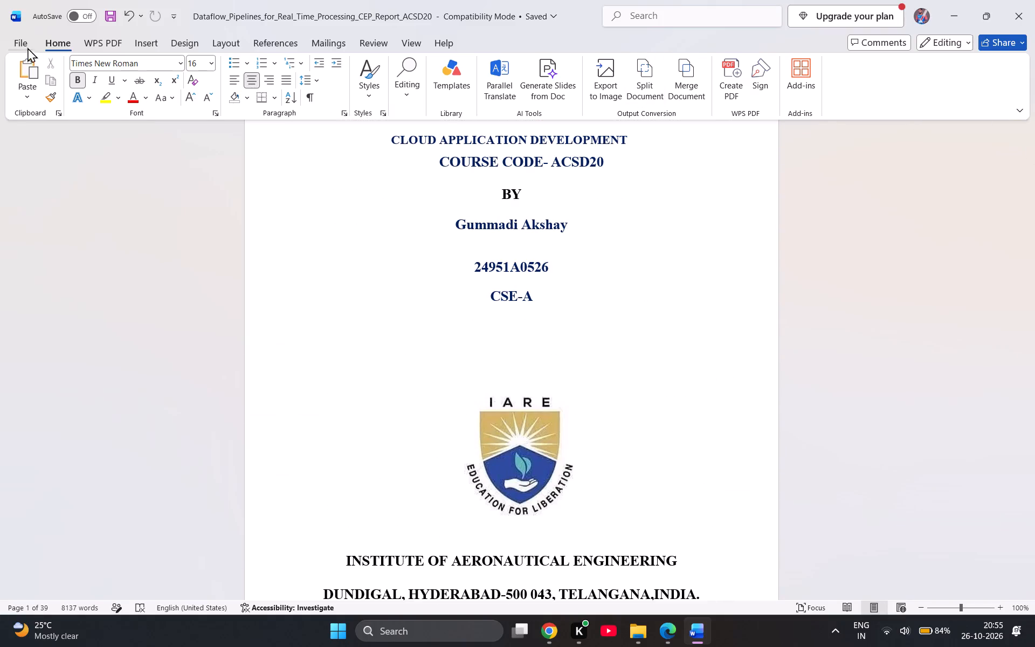
# Save the report again and close it.
pyautogui.click(24, 42)
pyautogui.click(50, 283)
pyautogui.click(1034, 0)
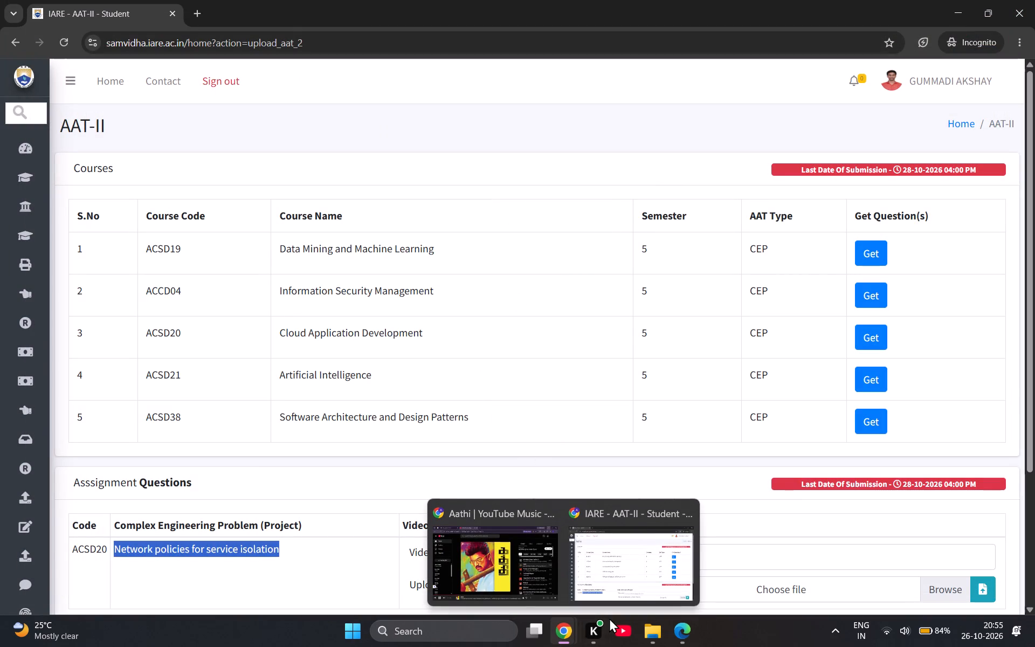
# In the Downloads folder in File Explorer, rename the Customer_Segmentation_CEP_Report document as CAD.
pyautogui.click(653, 634)
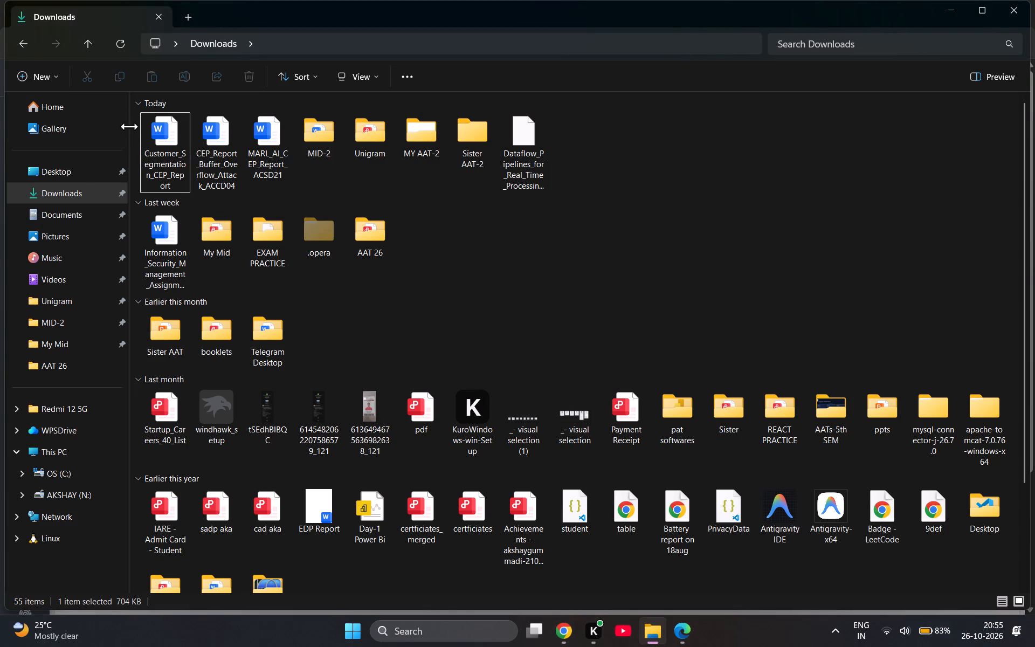
pyautogui.click(151, 175)
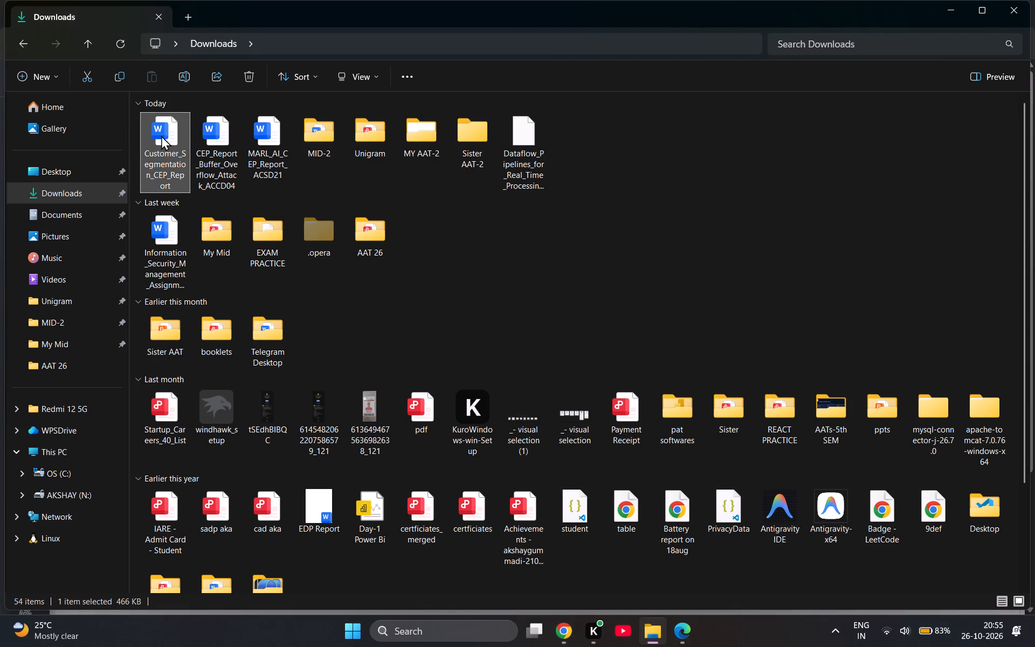
pyautogui.click(190, 77)
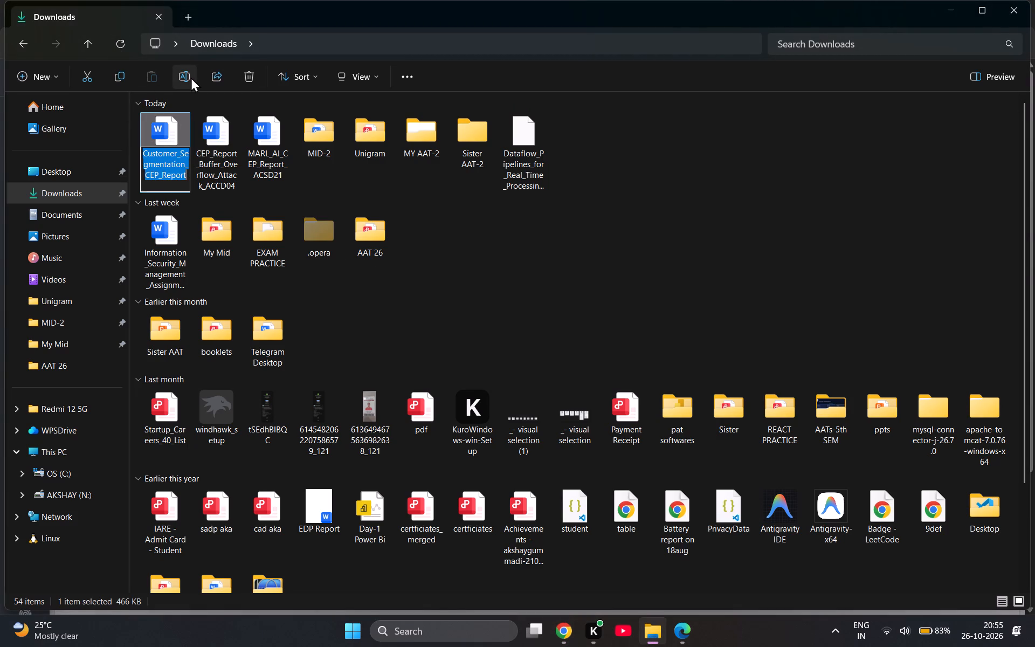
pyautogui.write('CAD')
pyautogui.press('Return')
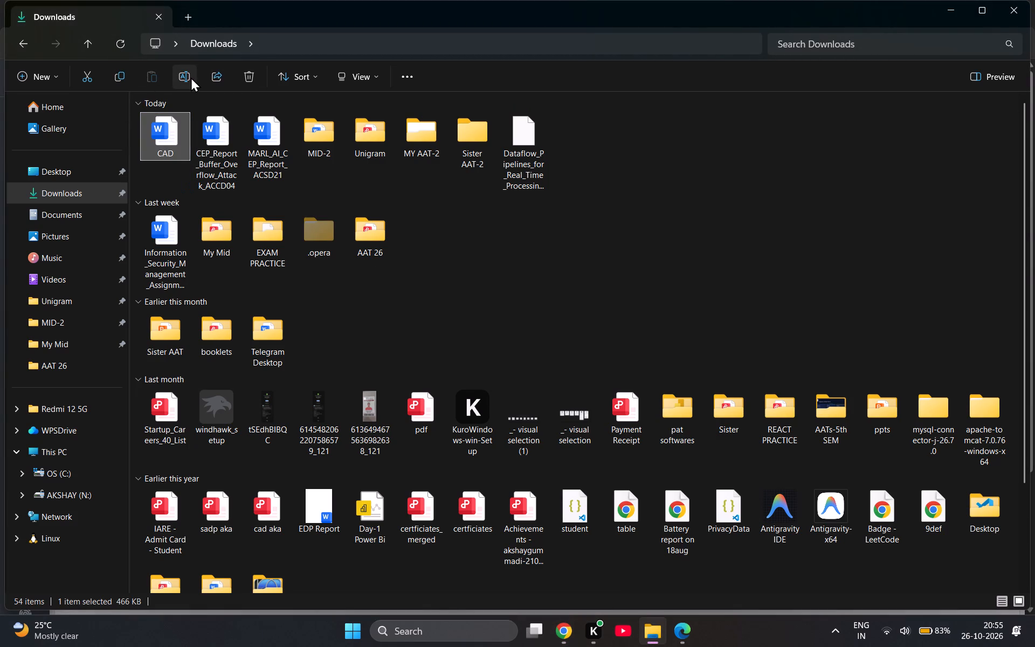
# Open CEP_Report_Buffer_Overflow_Attack_ACCD04 from the Downloads folder in Word.
pyautogui.click(219, 152)
pyautogui.rightClick(219, 152)
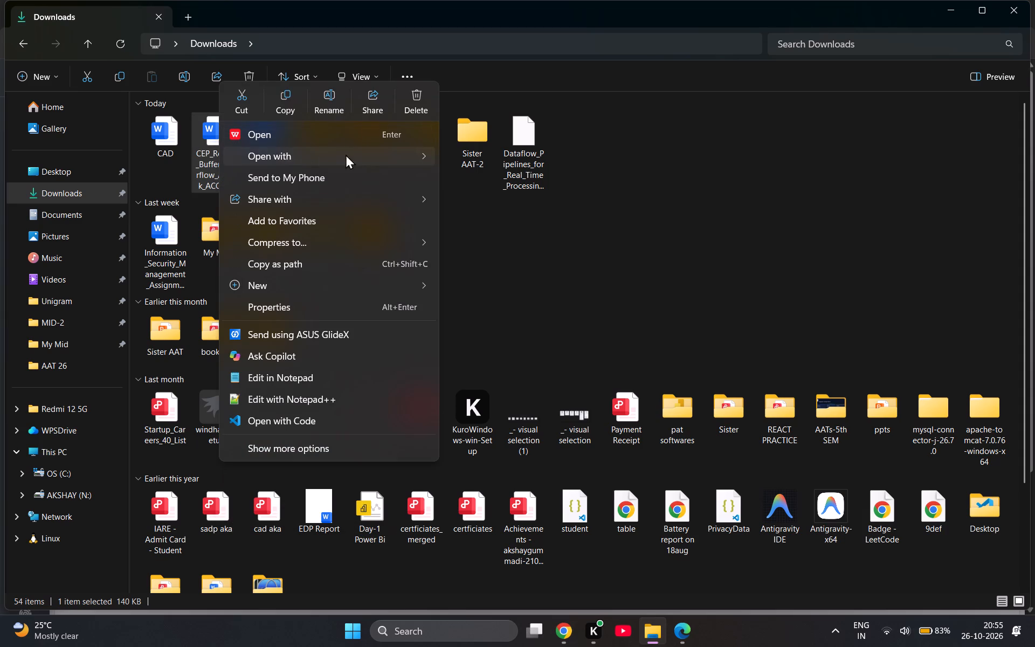
pyautogui.click(474, 160)
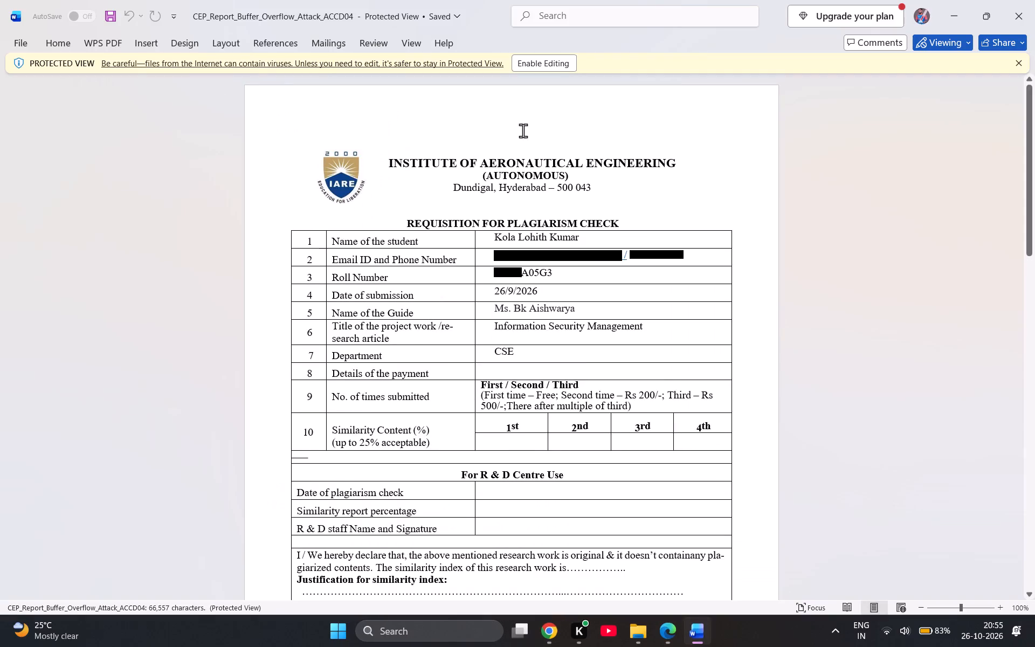
# Enable editing of the protected Buffer Overflow Attack report.
pyautogui.click(542, 66)
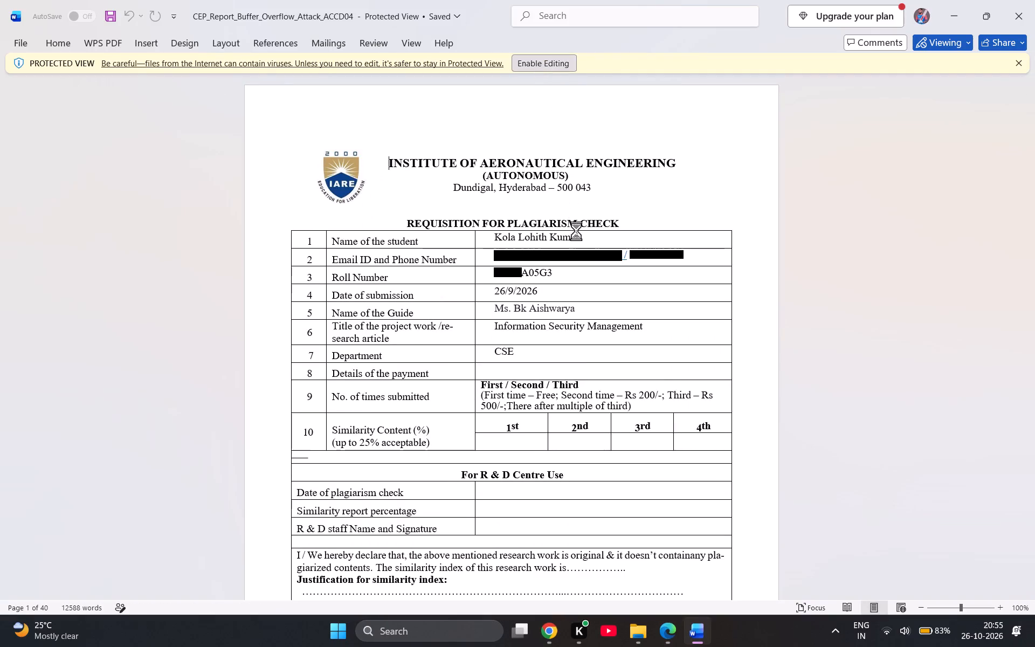
pyautogui.click(585, 215)
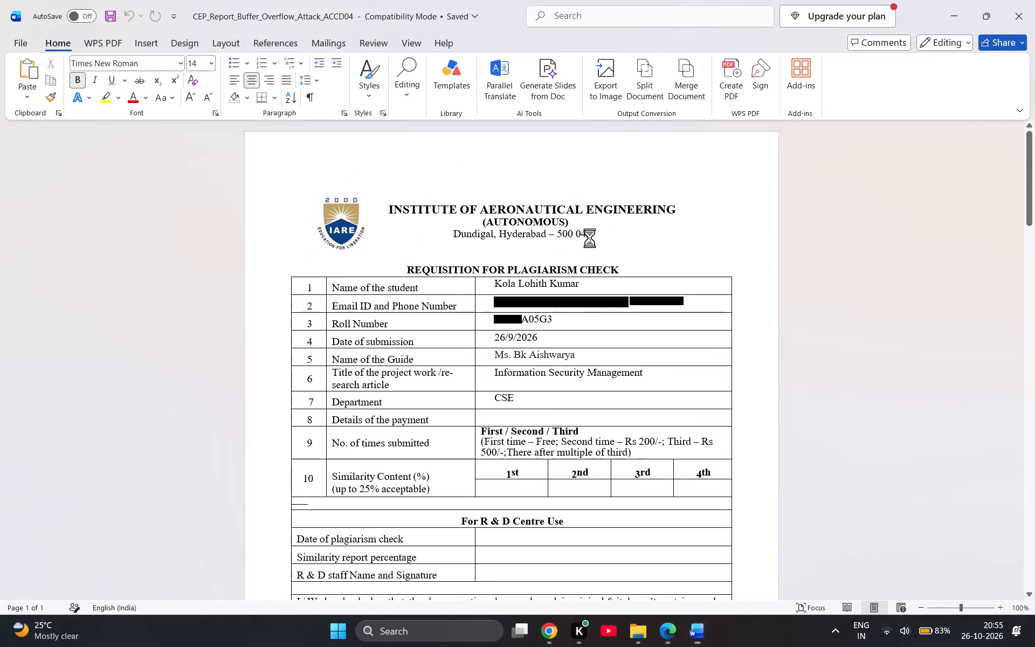
# Replace the existing student name in the plagiarism-check requisition table with the new student's name.
pyautogui.moveTo(586, 287); pyautogui.dragTo(586, 292)
pyautogui.click(586, 292)
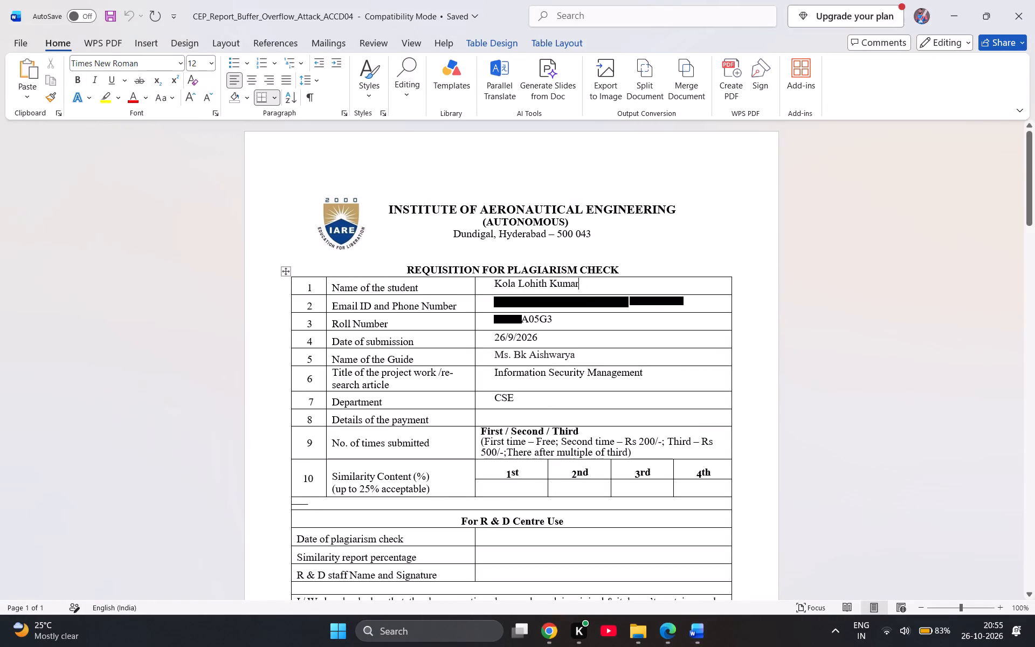
pyautogui.press('BackSpace')
pyautogui.press('BackSpace')
pyautogui.press('BackSpace')
pyautogui.press('BackSpace')
pyautogui.press('BackSpace')
pyautogui.press('BackSpace')
pyautogui.press('BackSpace')
pyautogui.press('BackSpace')
pyautogui.press('BackSpace')
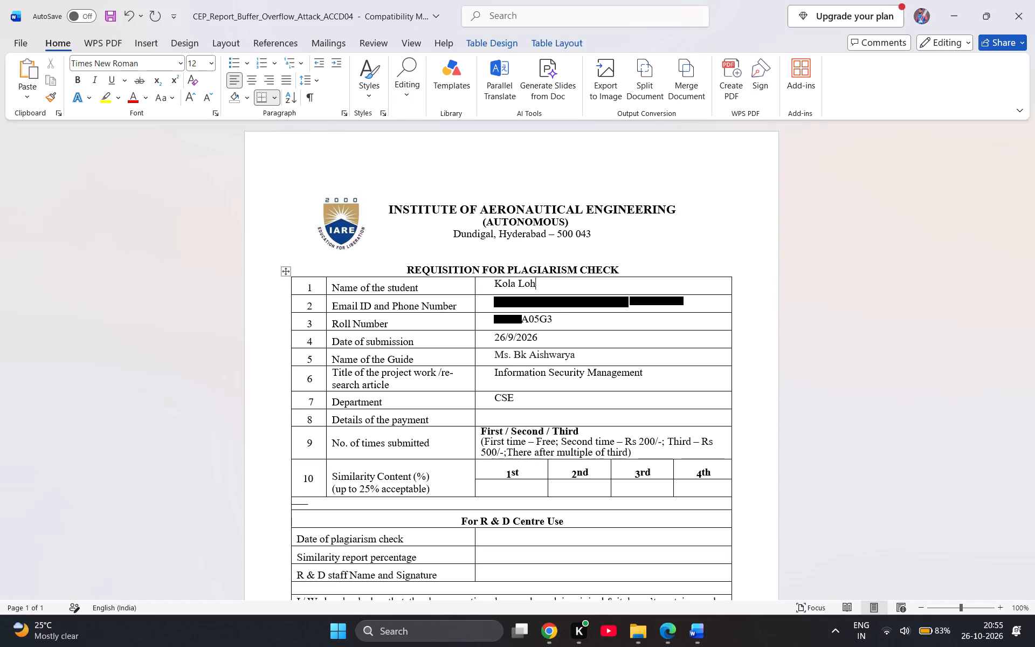
pyautogui.press('BackSpace')
pyautogui.press('BackSpace')
pyautogui.press('BackSpace')
pyautogui.press('BackSpace')
pyautogui.press('BackSpace')
pyautogui.press('BackSpace')
pyautogui.press('BackSpace')
pyautogui.press('BackSpace')
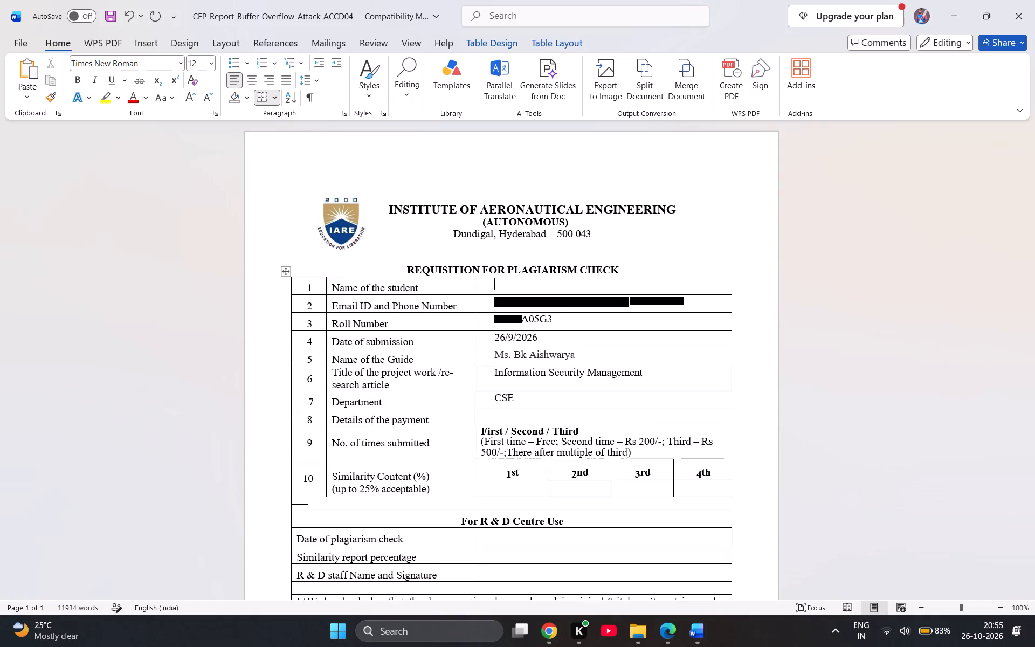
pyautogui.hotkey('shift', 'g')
pyautogui.press('BackSpace')
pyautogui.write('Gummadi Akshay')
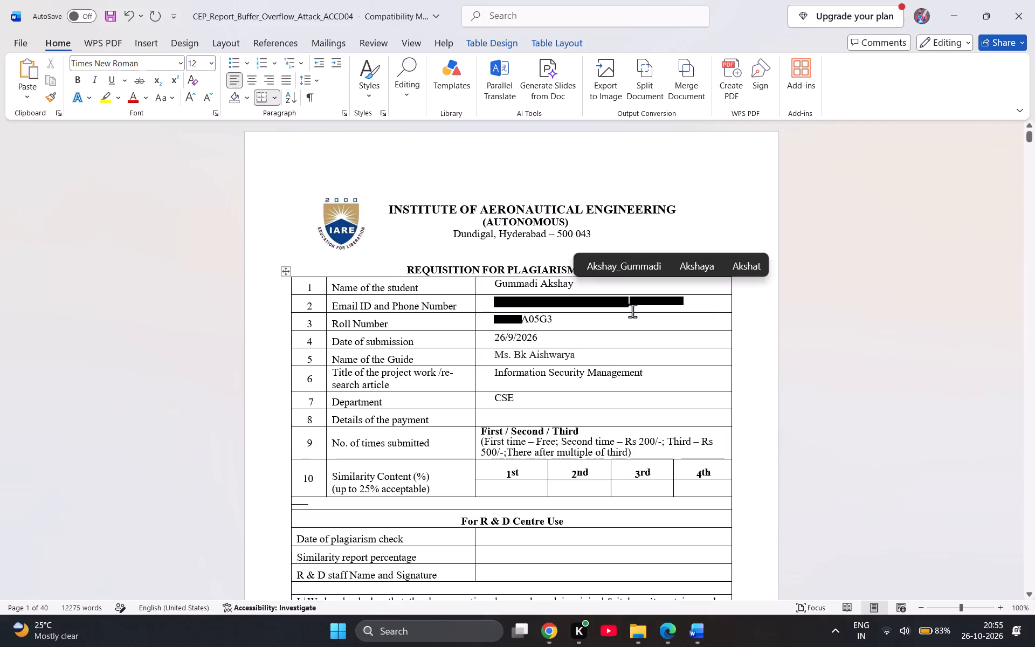
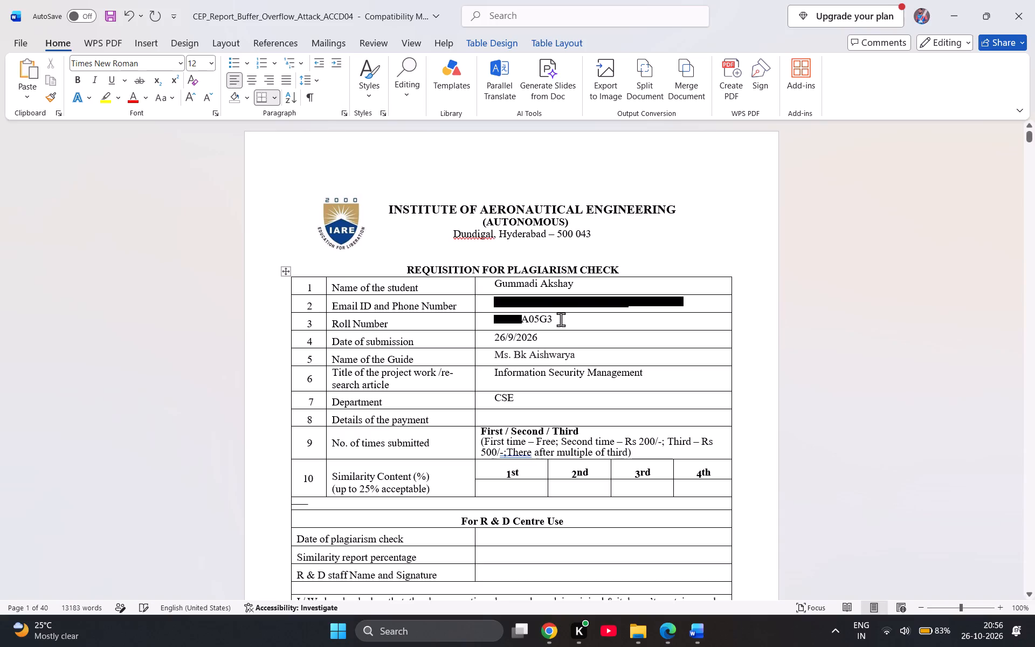
# Replace the last two characters of the Roll Number in the plagiarism-check requisition table with the new student's ending digits.
pyautogui.press('BackSpace')
pyautogui.press('BackSpace')
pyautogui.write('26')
# Open the Email ID and Phone Number entry in the plagiarism-check requisition table for editing.
pyautogui.click(622, 301)
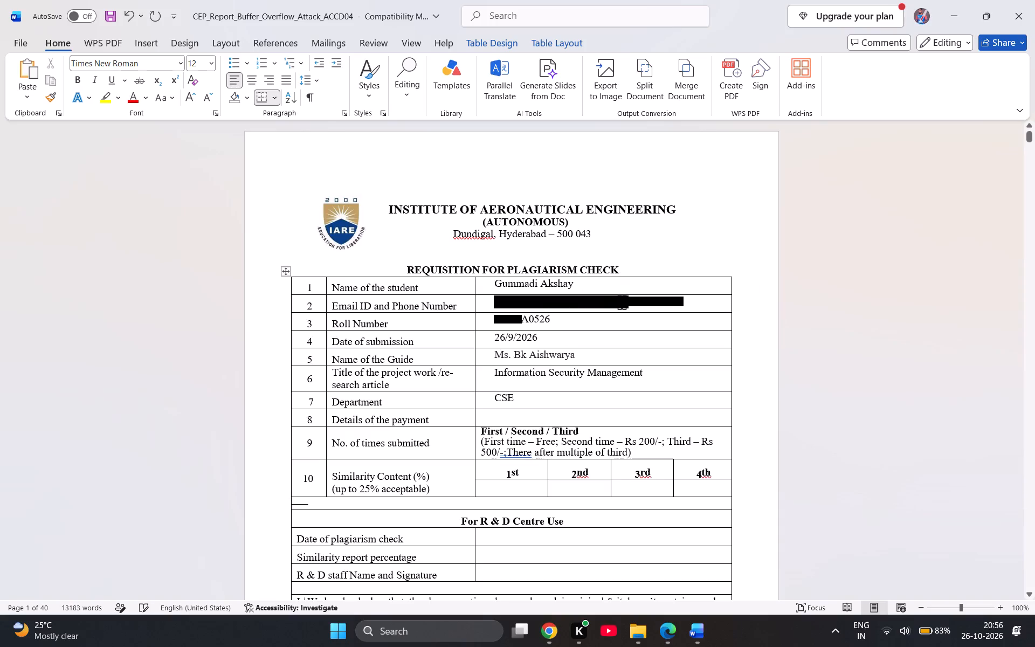
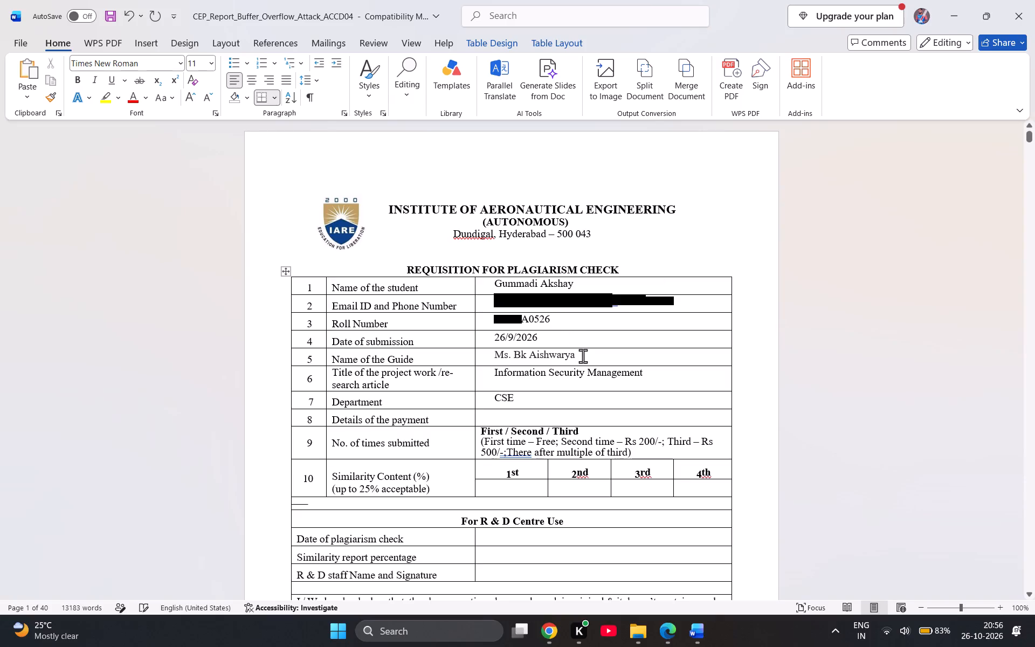
# Replace the previous student's name above Signature of Student in the requisition form with the new student's name.
pyautogui.click(547, 334)
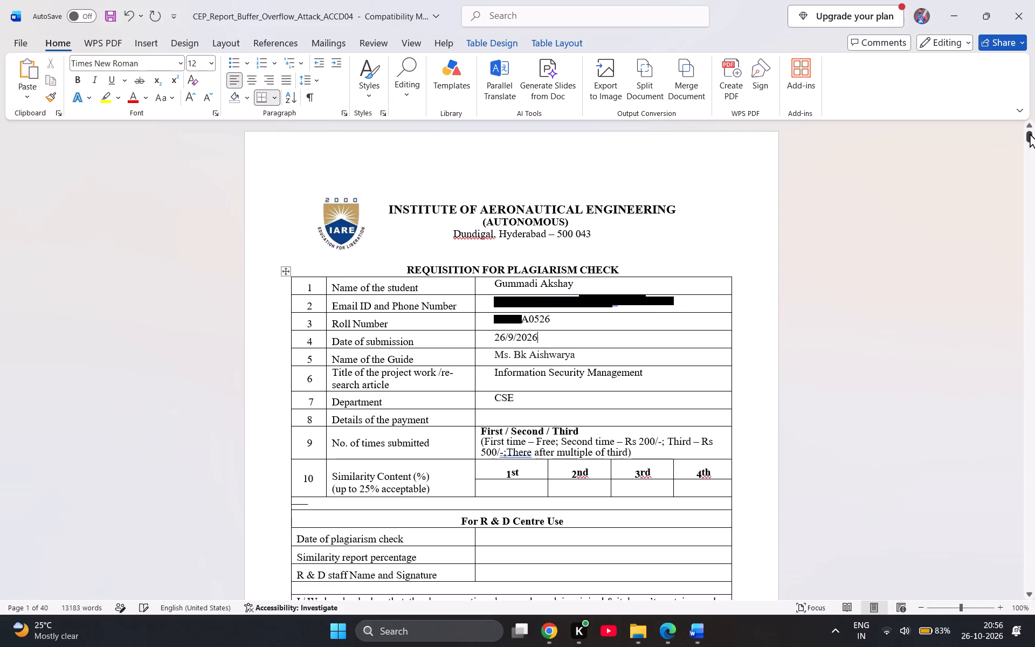
pyautogui.moveTo(1030, 133); pyautogui.dragTo(1032, 137)
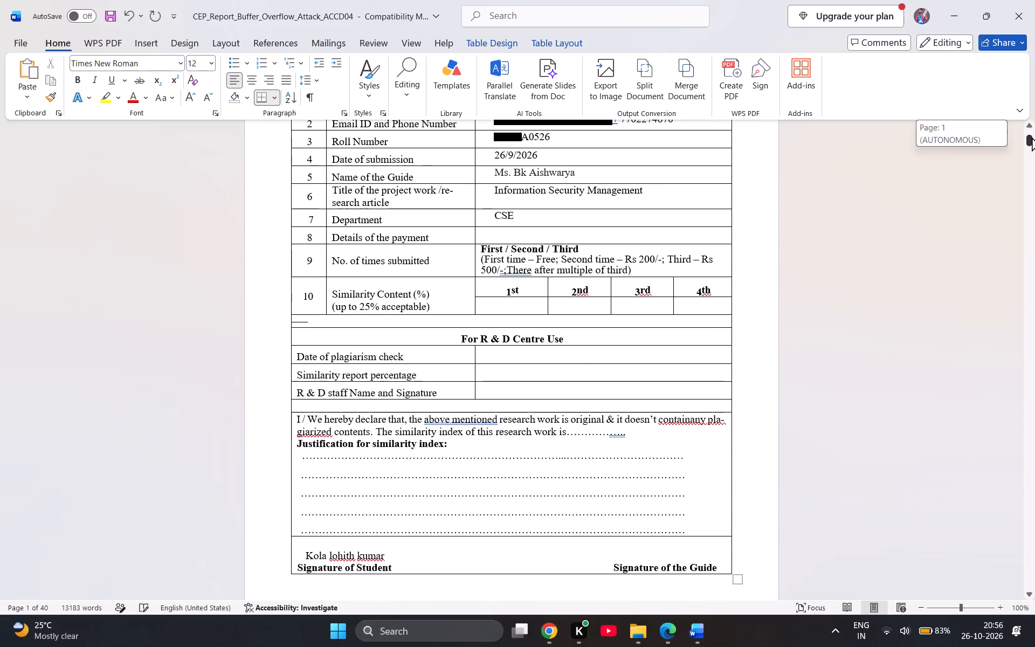
pyautogui.moveTo(1032, 137); pyautogui.dragTo(1032, 135)
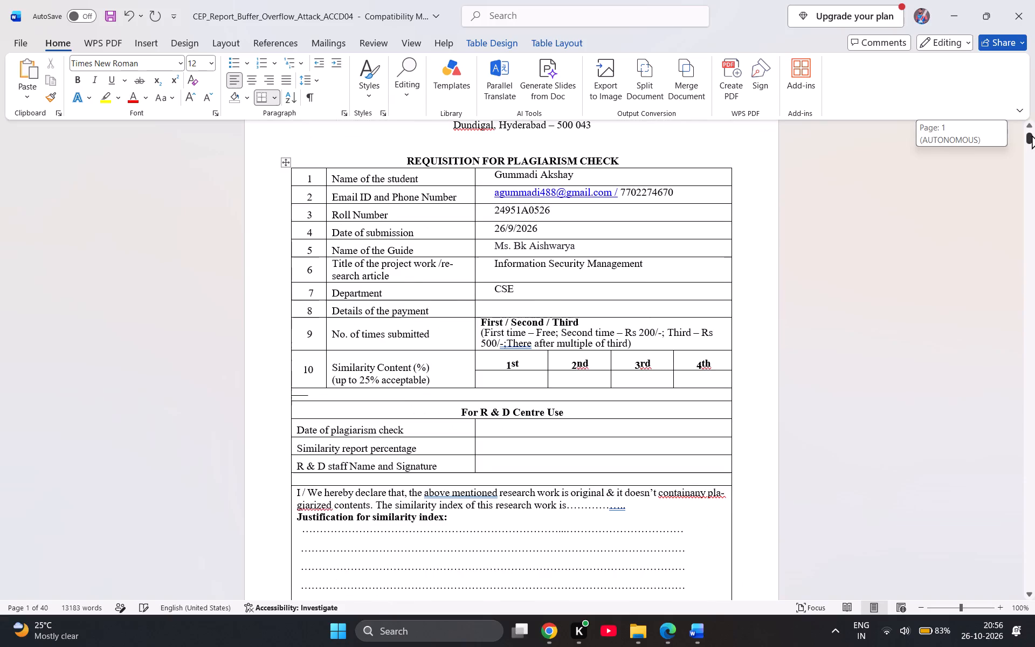
pyautogui.moveTo(1032, 135); pyautogui.dragTo(1034, 142)
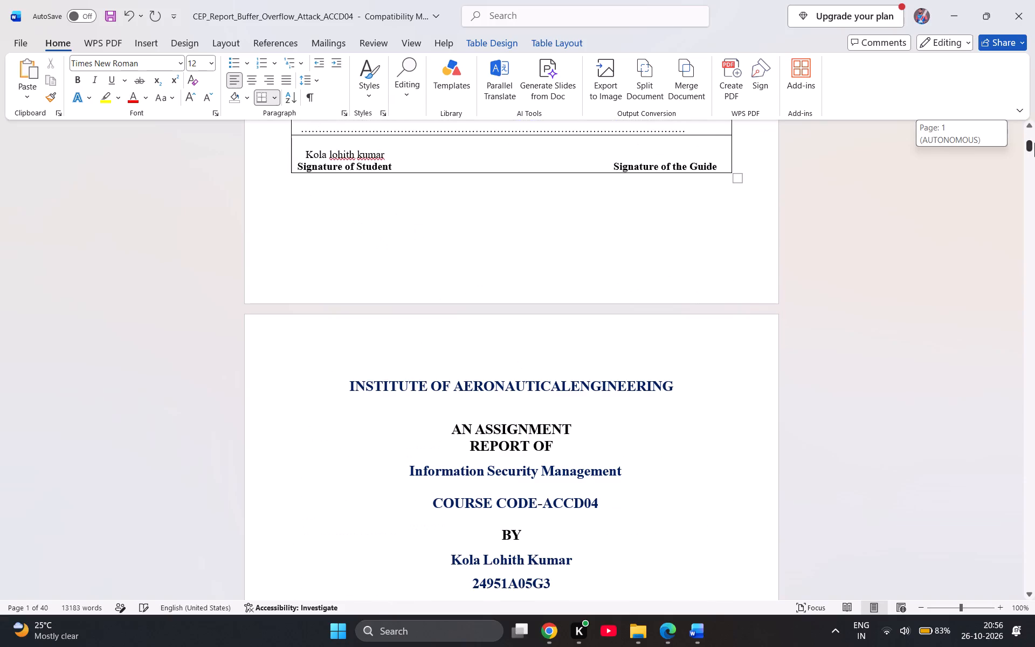
pyautogui.moveTo(1034, 142); pyautogui.dragTo(1034, 141)
pyautogui.moveTo(388, 230); pyautogui.dragTo(372, 229)
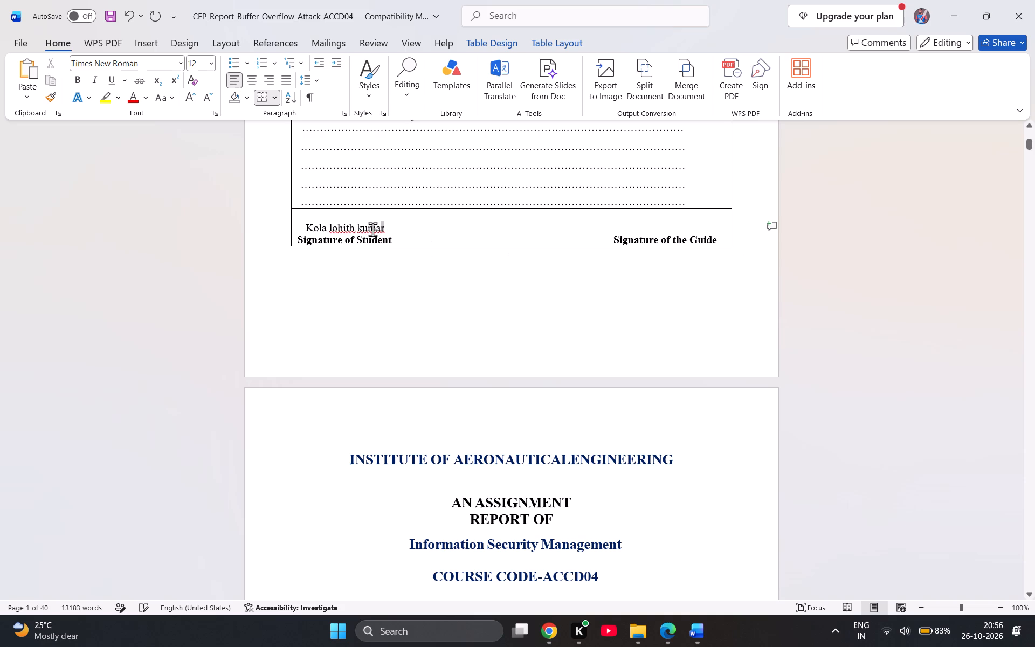
pyautogui.moveTo(372, 229); pyautogui.dragTo(326, 230)
pyautogui.press('BackSpace')
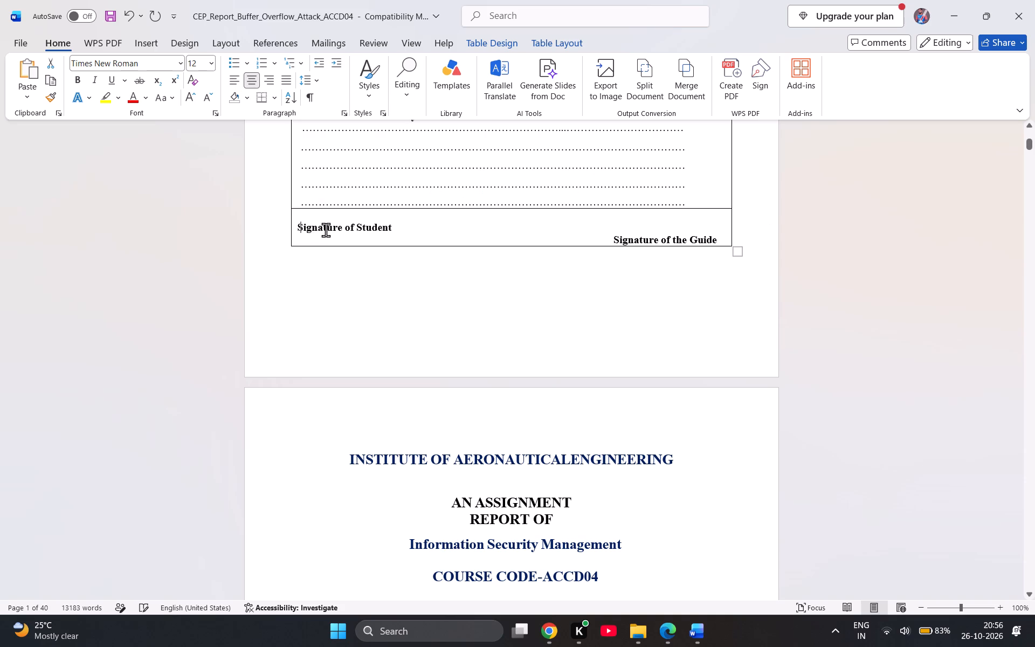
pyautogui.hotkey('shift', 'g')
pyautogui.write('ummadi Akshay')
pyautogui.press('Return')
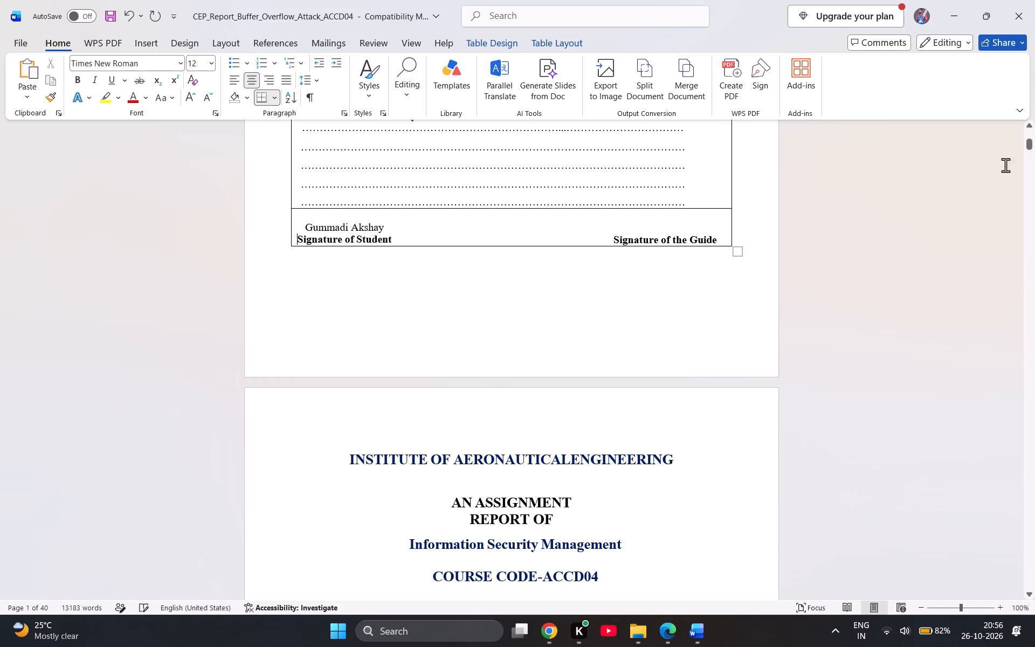
# Replace the student name under BY on the assignment report's title page with the new student's full name.
pyautogui.moveTo(1031, 141); pyautogui.dragTo(1031, 142)
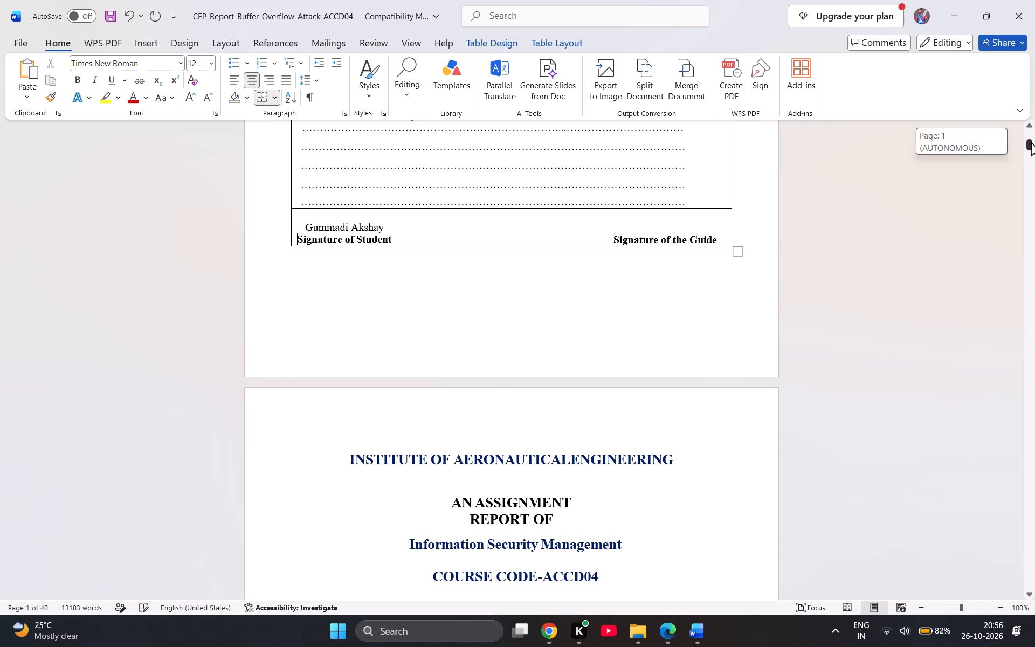
pyautogui.moveTo(1031, 142); pyautogui.dragTo(1031, 147)
pyautogui.moveTo(571, 269); pyautogui.dragTo(477, 277)
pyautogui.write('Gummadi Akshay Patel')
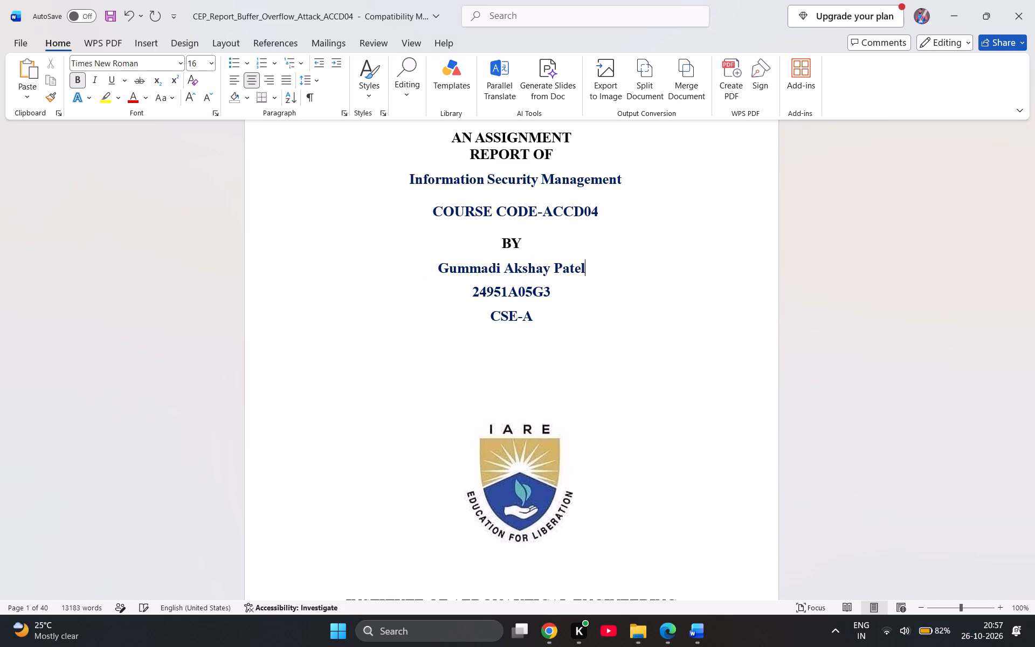
# Replace the last two characters of the title page's roll number with the new student's ending digits.
pyautogui.click(562, 294)
pyautogui.press('BackSpace')
pyautogui.press('BackSpace')
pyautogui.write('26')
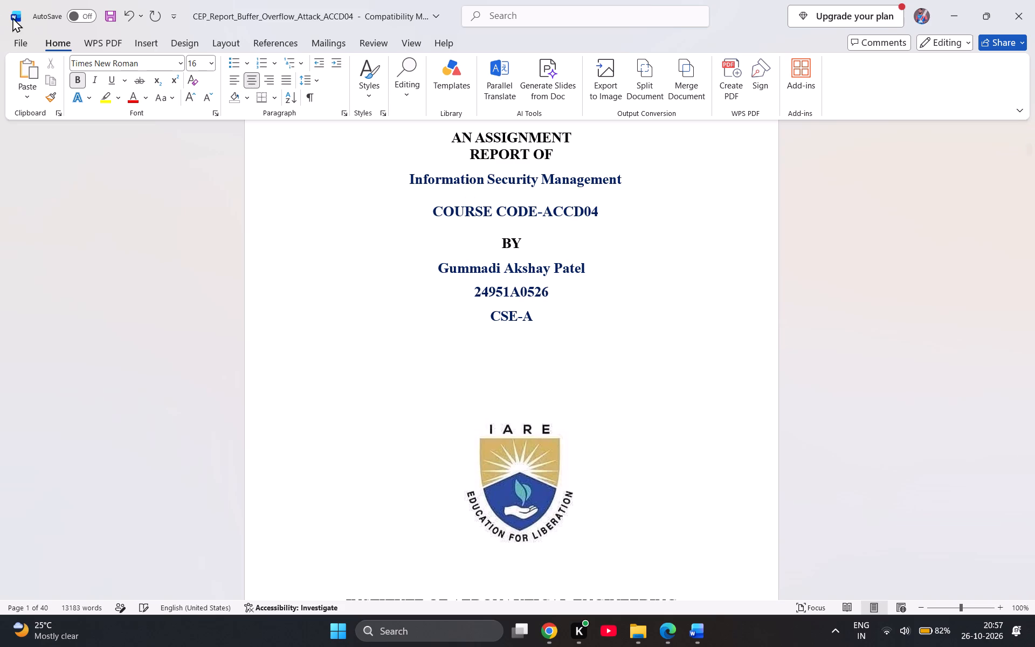
# Save the updated ACCD04 report.
pyautogui.click(19, 40)
pyautogui.click(44, 287)
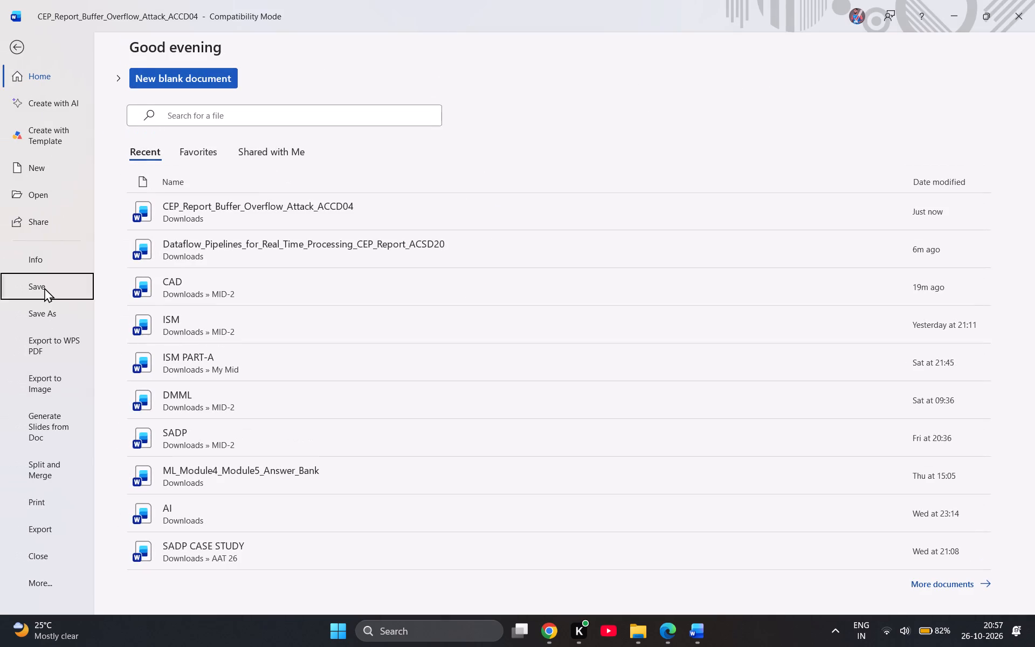
# Look through the report from the title page to the References section, and return to the first page.
pyautogui.moveTo(1027, 150); pyautogui.dragTo(1029, 157)
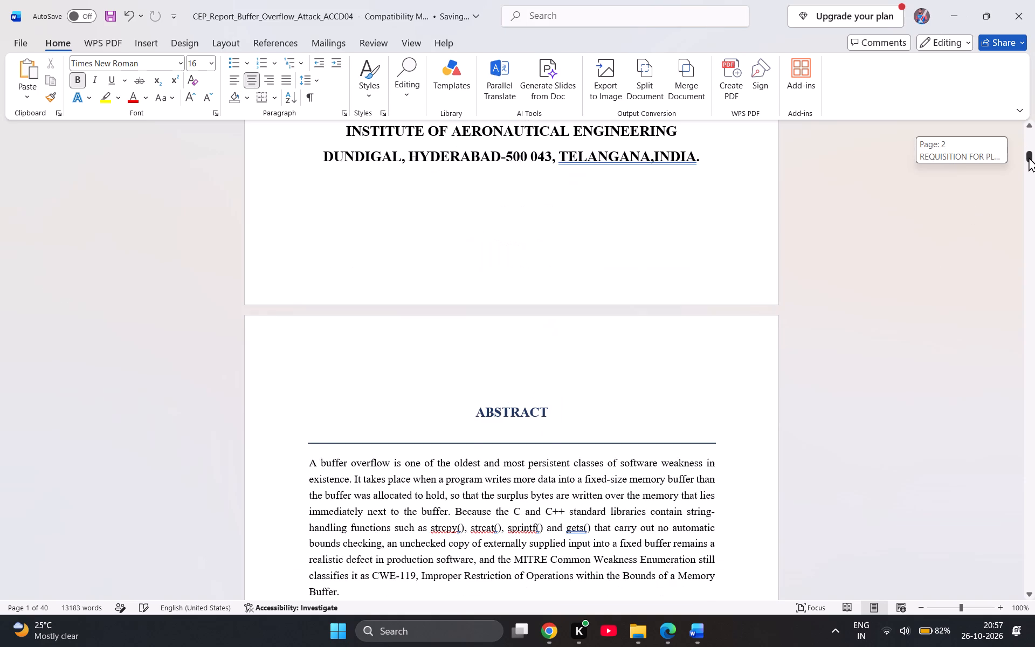
pyautogui.moveTo(1029, 157); pyautogui.dragTo(1032, 199)
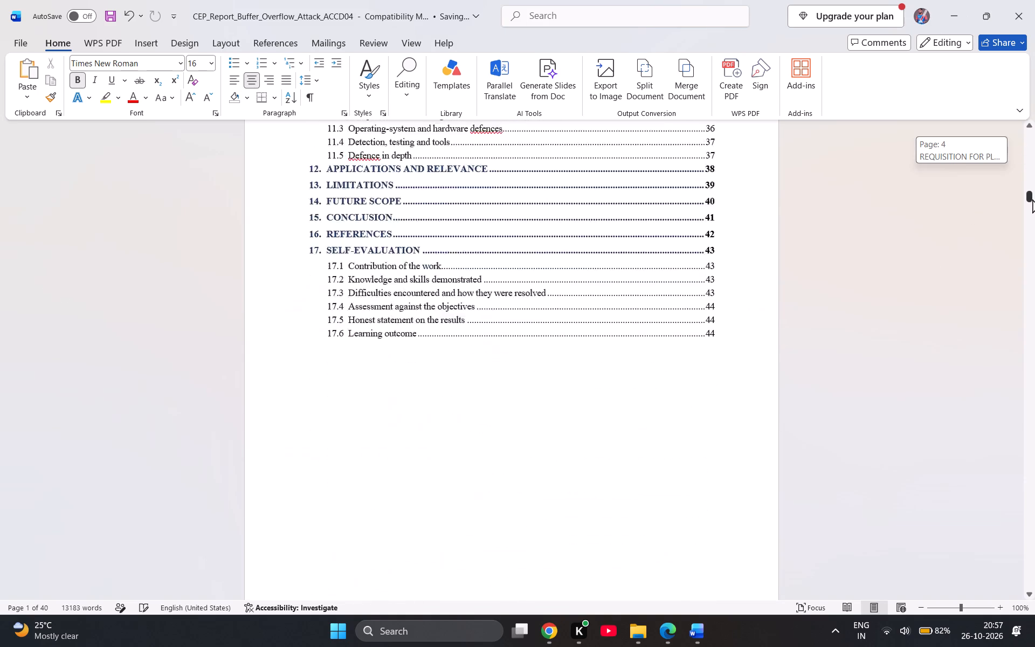
pyautogui.moveTo(1032, 199); pyautogui.dragTo(1034, 255)
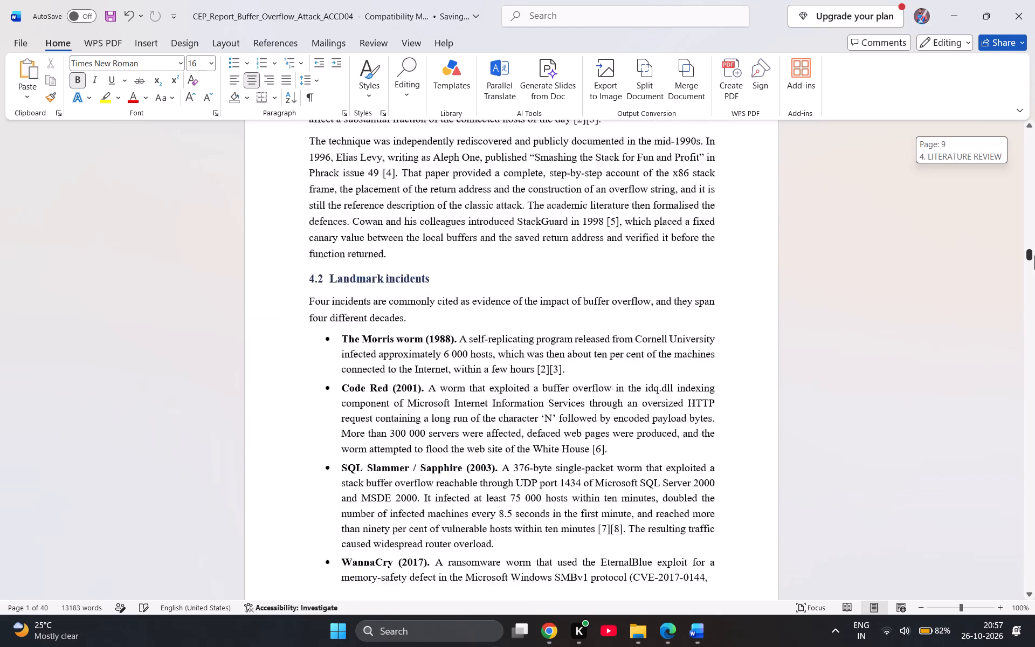
pyautogui.moveTo(1034, 255); pyautogui.dragTo(1032, 349)
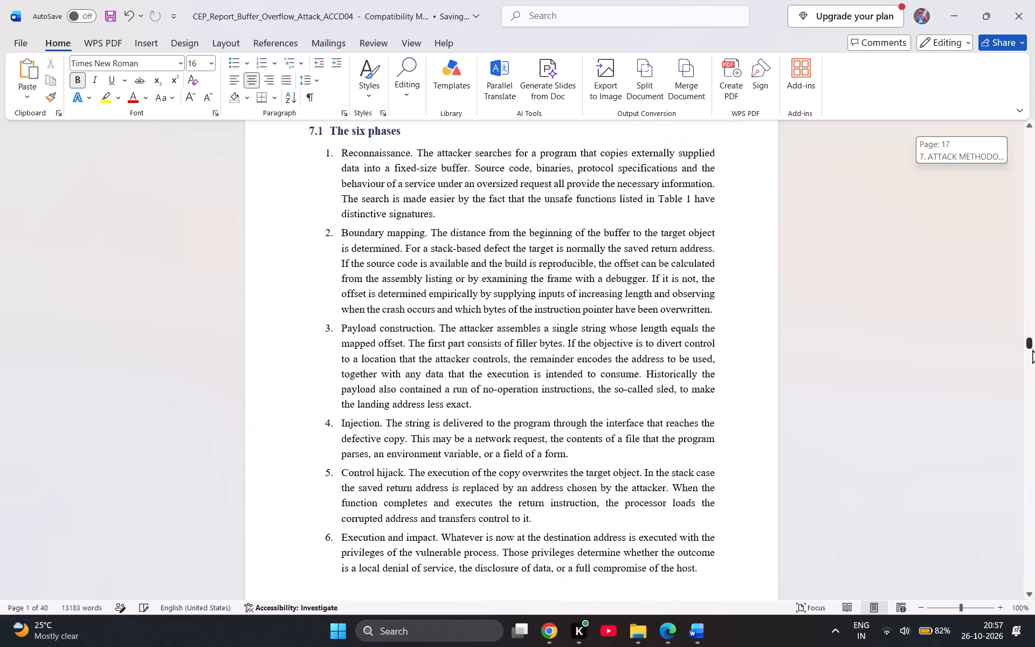
pyautogui.moveTo(1032, 349); pyautogui.dragTo(1018, 522)
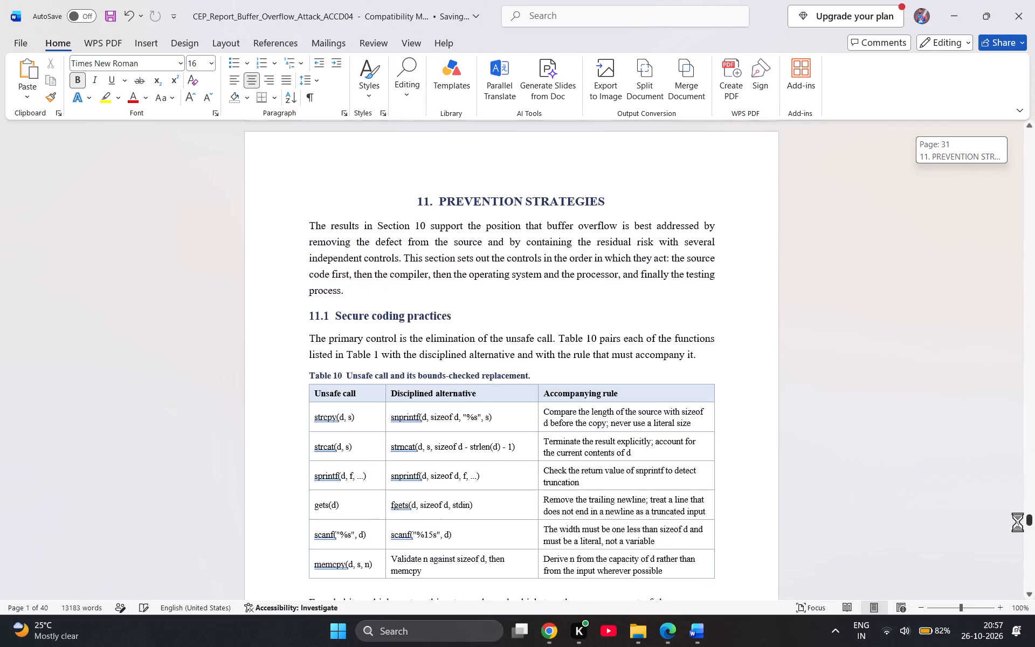
pyautogui.moveTo(1018, 522); pyautogui.dragTo(1010, 600)
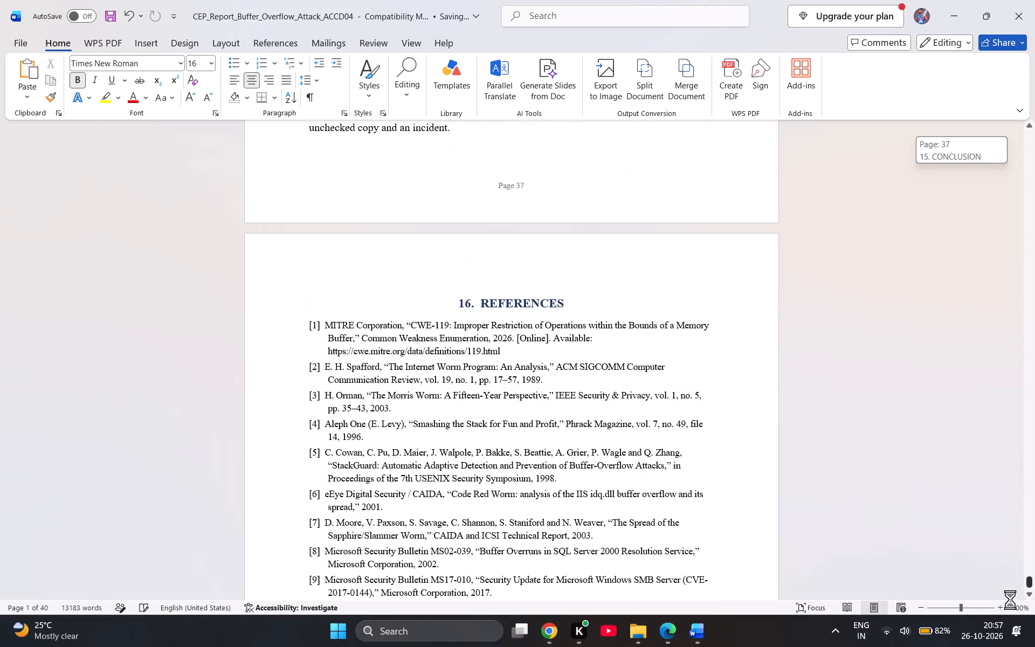
pyautogui.moveTo(1010, 600); pyautogui.dragTo(1006, 123)
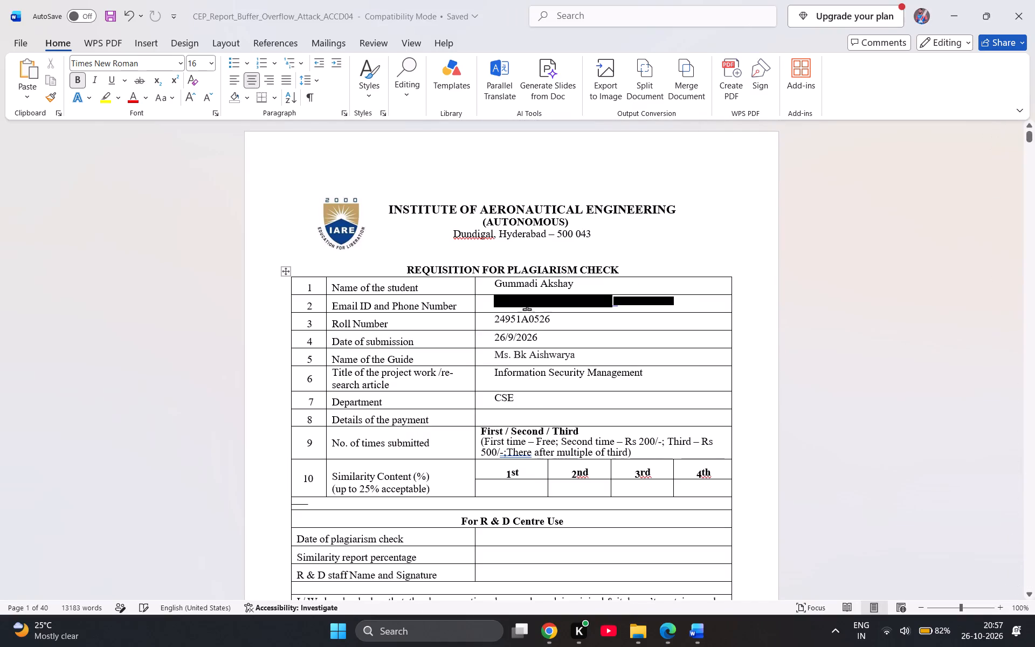
# Review the student entries on the requisition form and title page, and continue to the end of section 1.3.
pyautogui.click(550, 356)
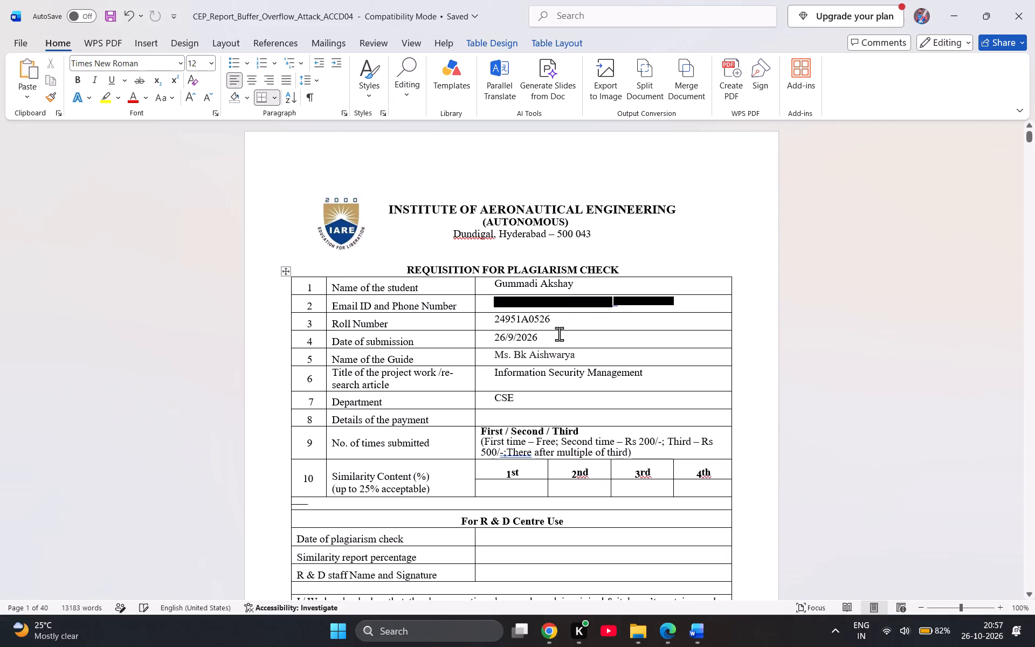
pyautogui.click(1027, 136)
pyautogui.moveTo(1028, 136); pyautogui.dragTo(1028, 138)
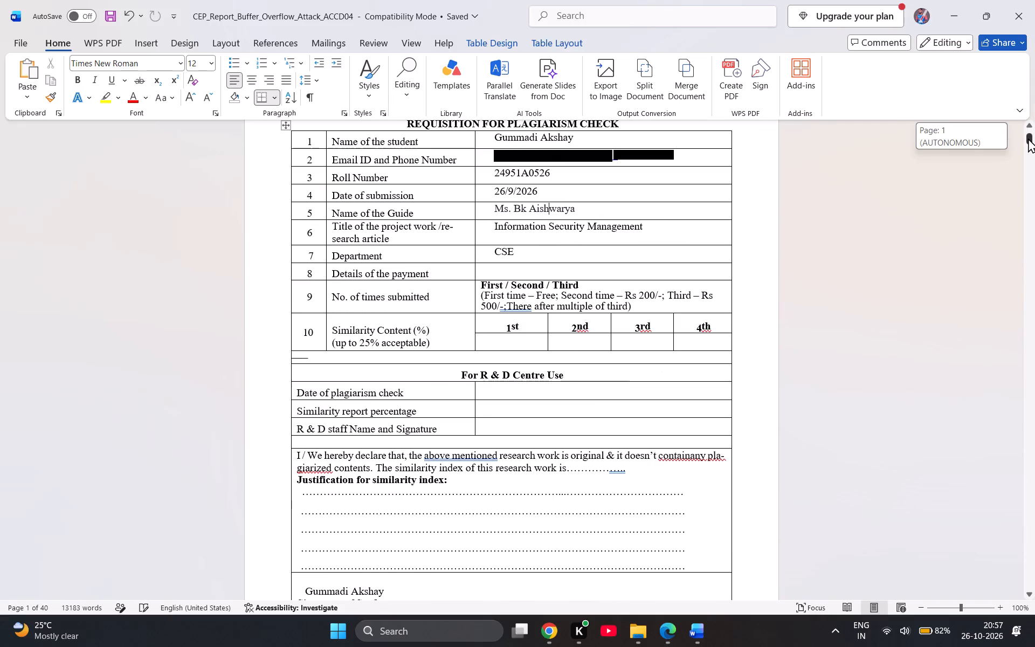
pyautogui.moveTo(1028, 138); pyautogui.dragTo(1028, 140)
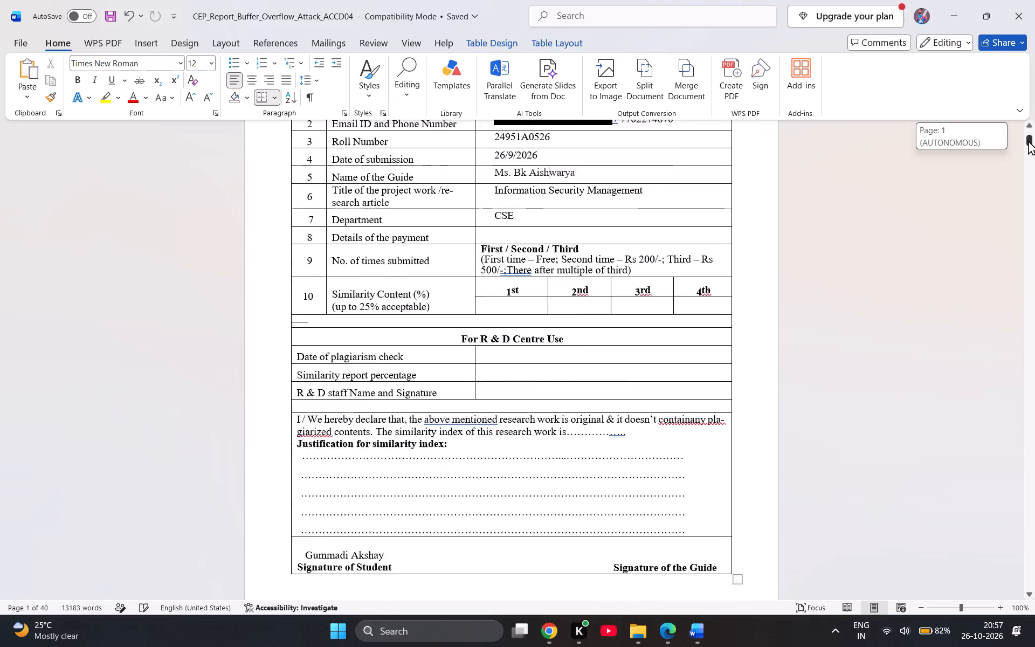
pyautogui.moveTo(1028, 140); pyautogui.dragTo(1028, 141)
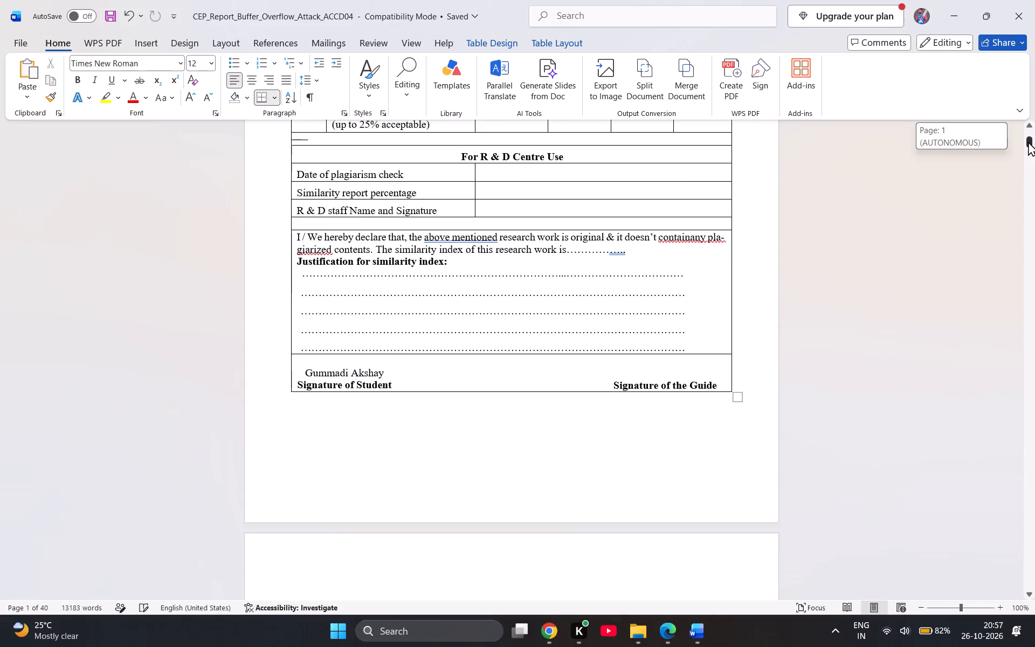
pyautogui.moveTo(1028, 141); pyautogui.dragTo(1028, 133)
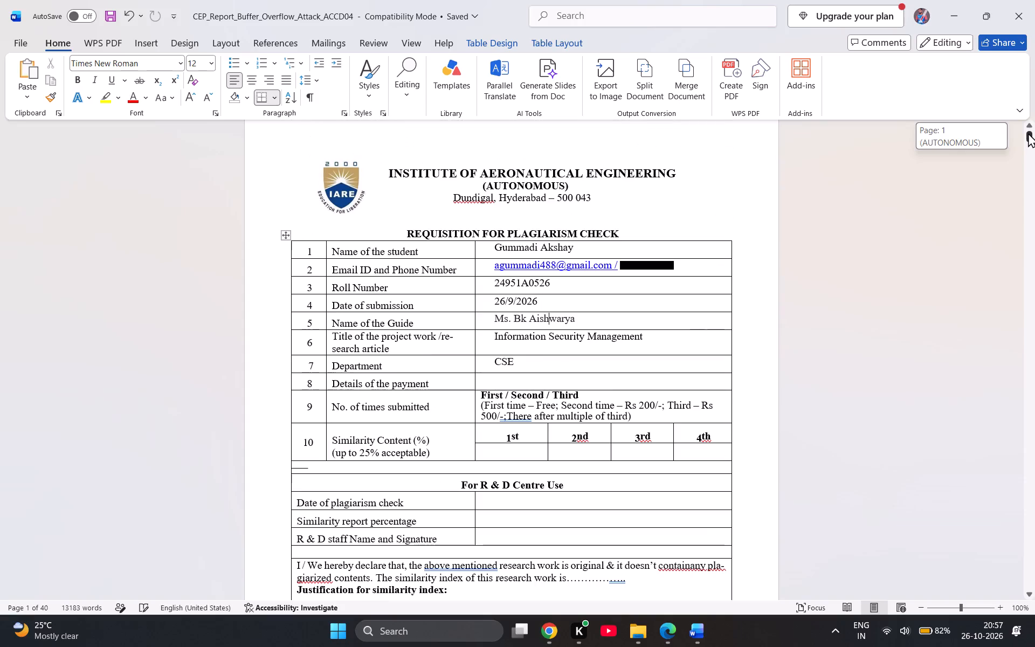
pyautogui.moveTo(1028, 133); pyautogui.dragTo(1031, 139)
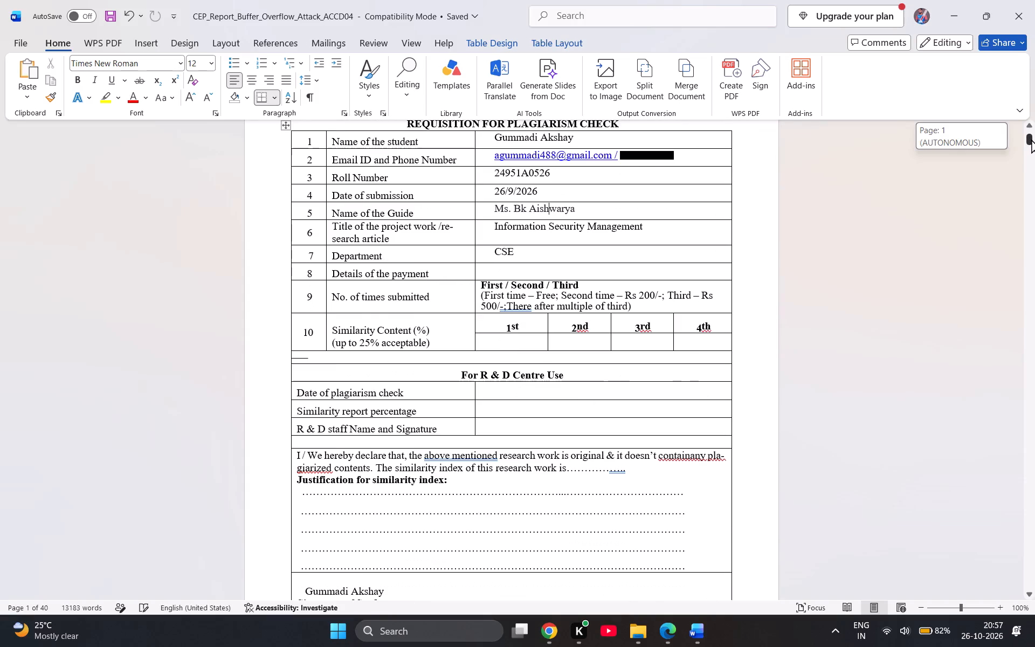
pyautogui.moveTo(1031, 139); pyautogui.dragTo(1034, 147)
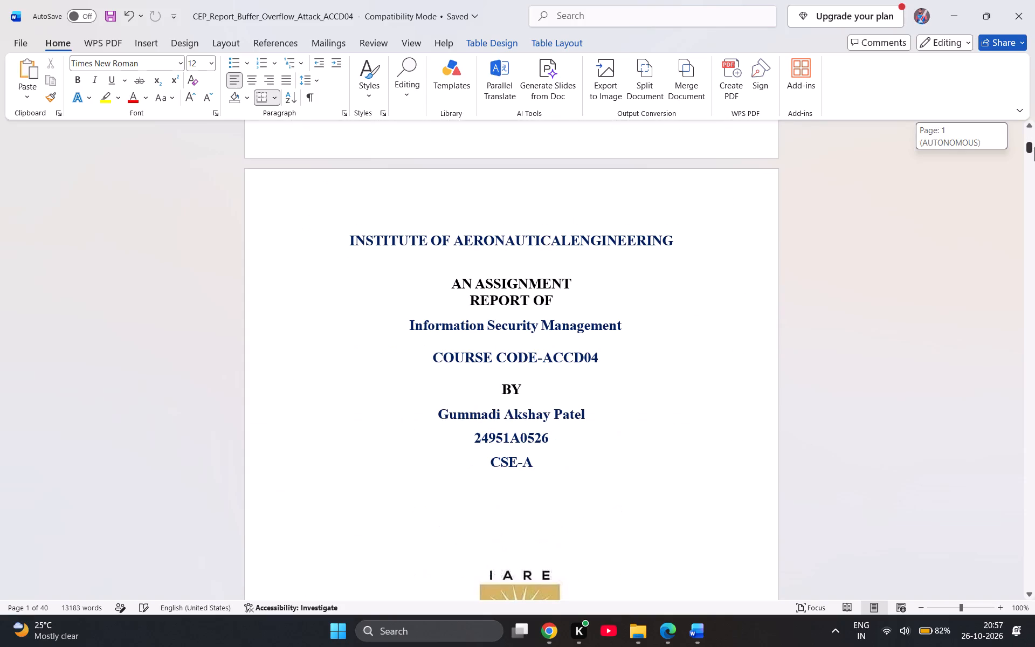
pyautogui.moveTo(1034, 147); pyautogui.dragTo(1034, 148)
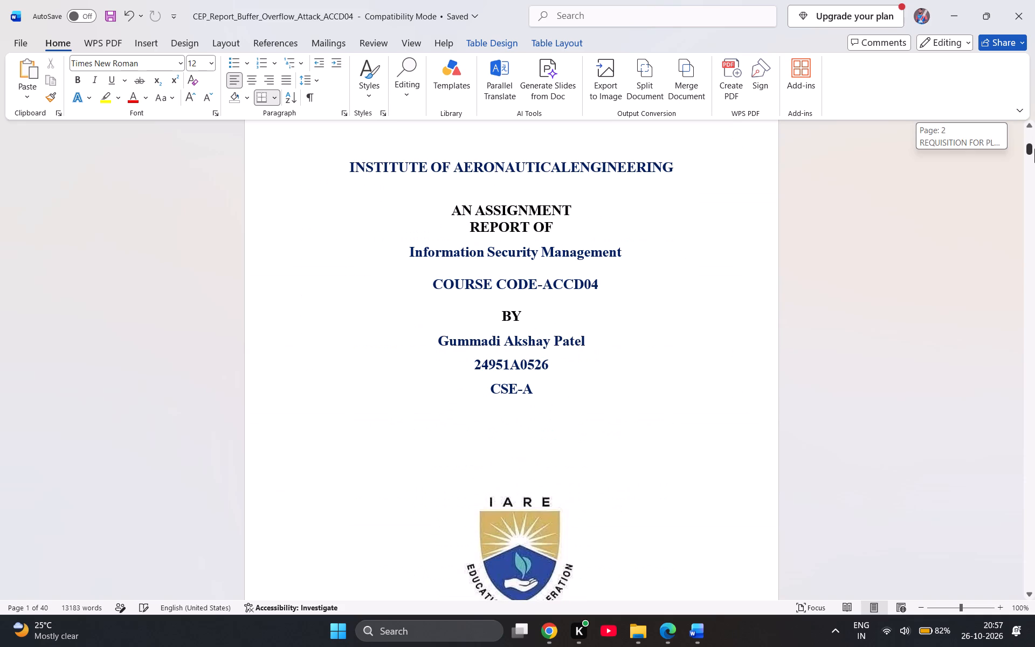
pyautogui.moveTo(1034, 148); pyautogui.dragTo(1034, 151)
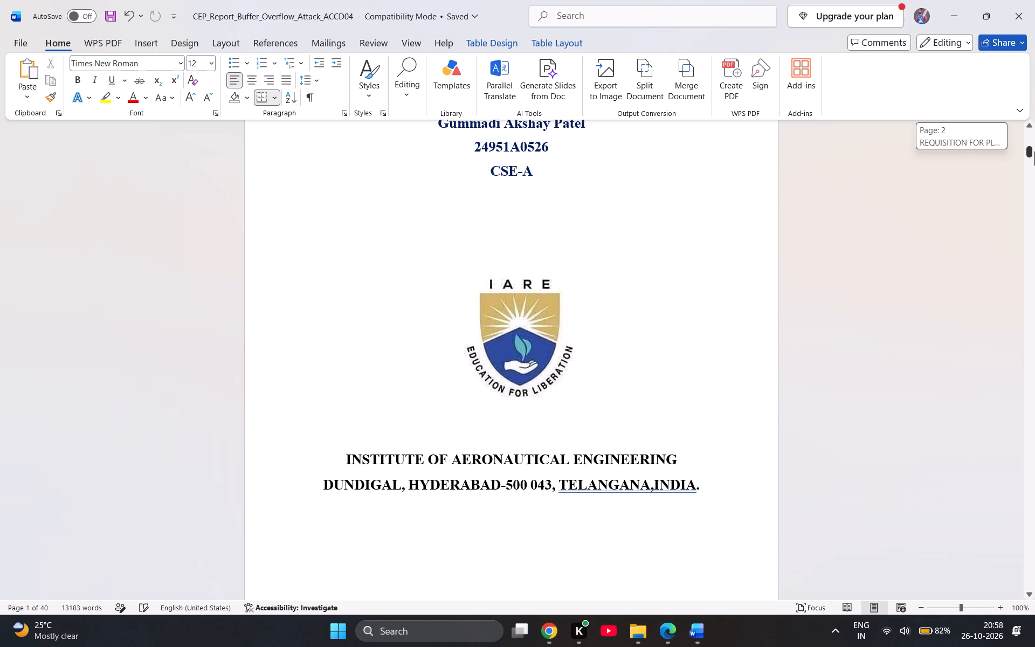
pyautogui.moveTo(1034, 151); pyautogui.dragTo(1034, 157)
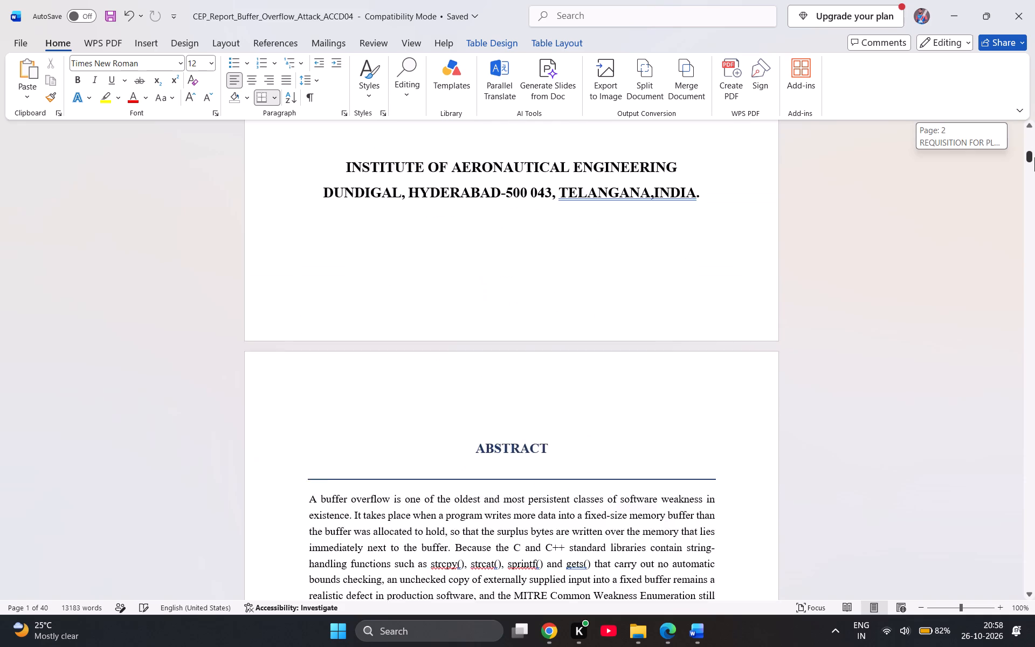
pyautogui.moveTo(1034, 157); pyautogui.dragTo(1034, 217)
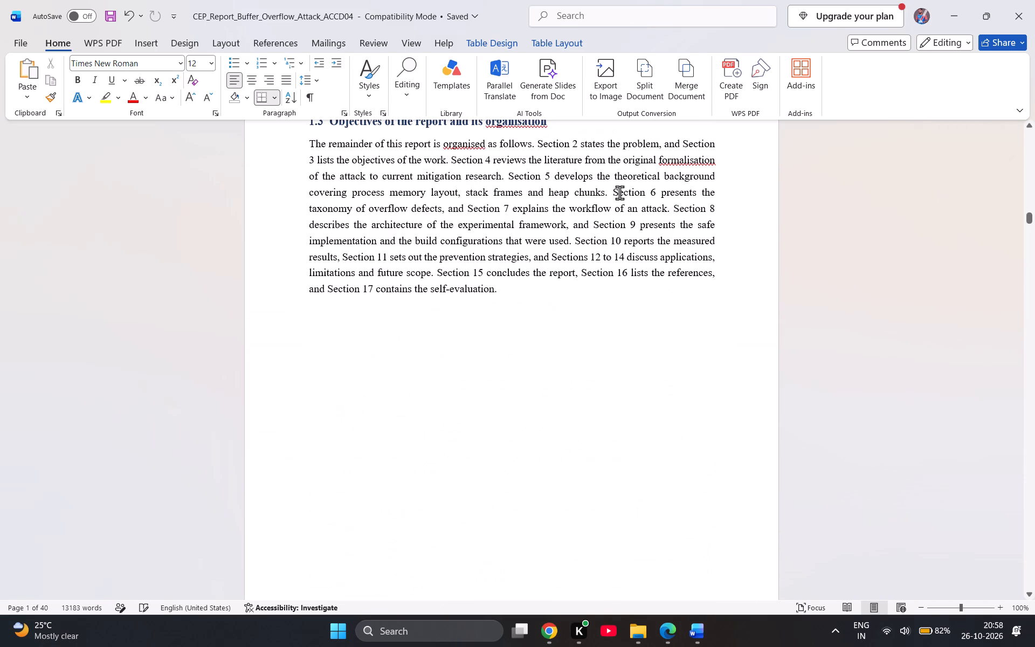
# Save the ACCD04 report again.
pyautogui.click(19, 43)
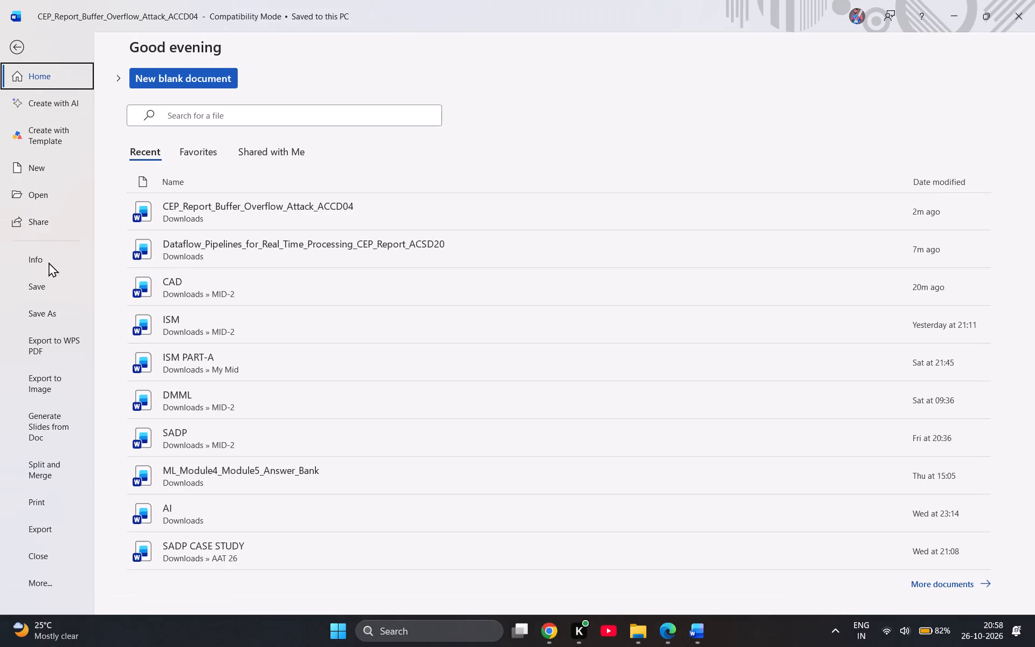
pyautogui.click(56, 288)
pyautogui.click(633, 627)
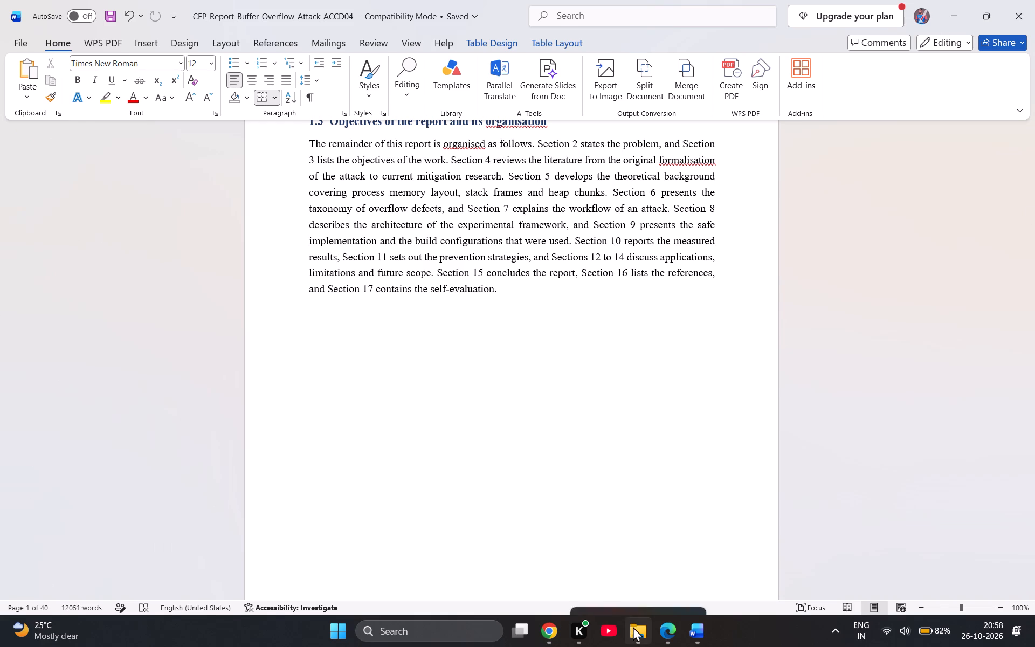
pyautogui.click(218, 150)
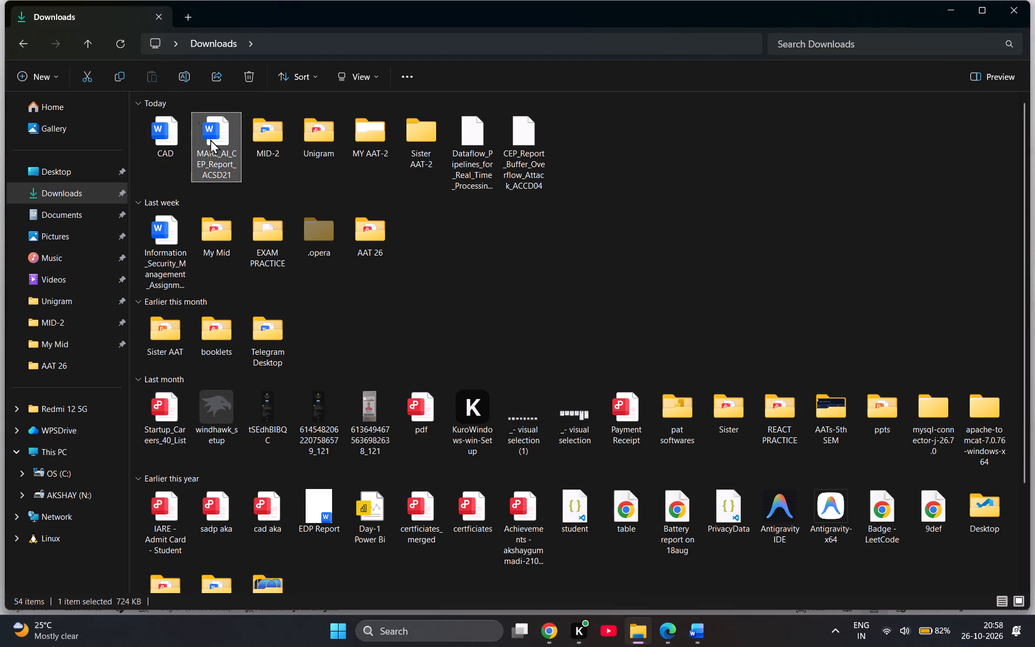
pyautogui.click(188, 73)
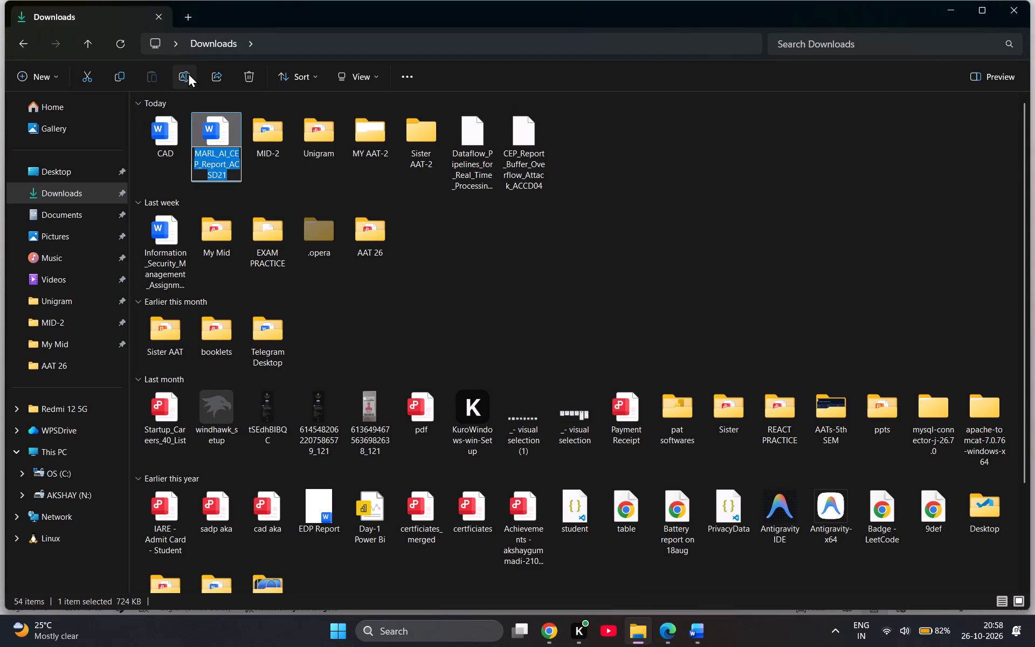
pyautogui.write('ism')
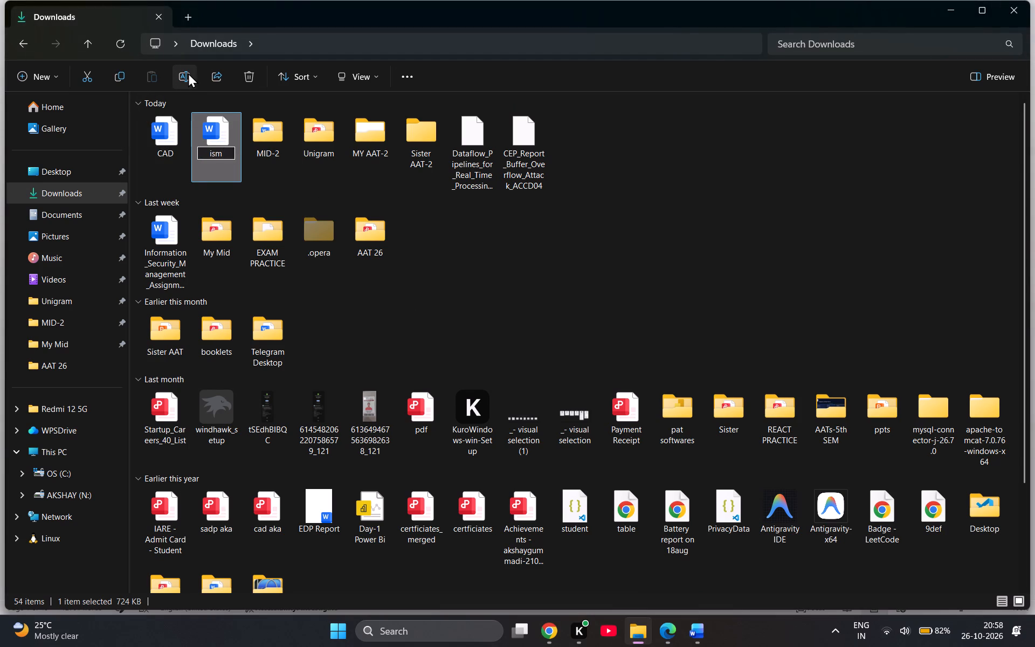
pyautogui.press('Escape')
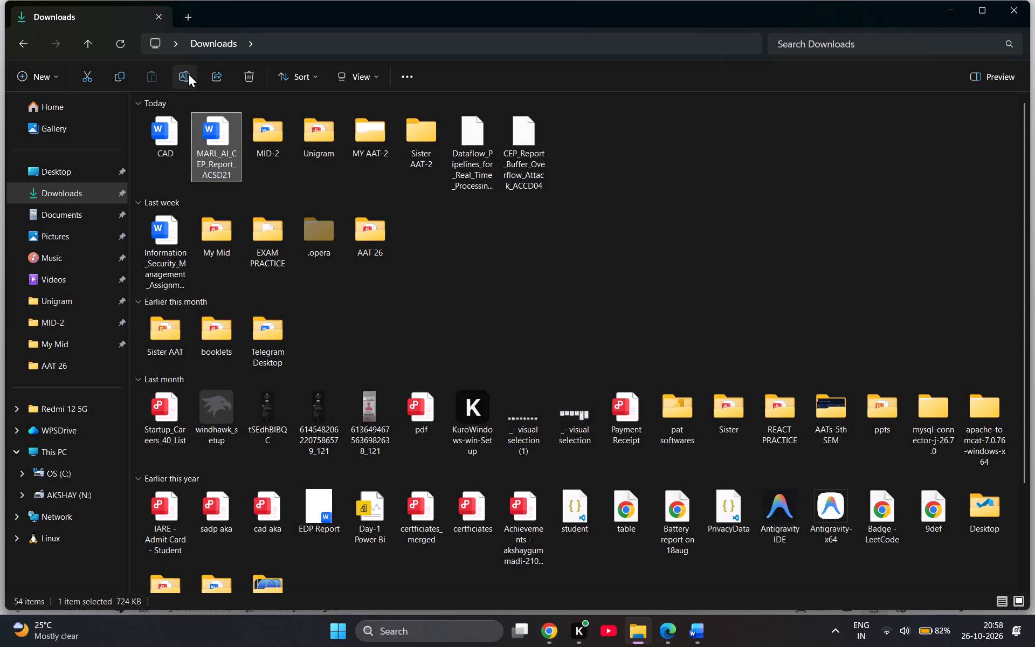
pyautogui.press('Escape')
# Refresh the Downloads folder, check the subject inside the CAD document, and rename that file as DMML.
pyautogui.click(121, 47)
pyautogui.click(121, 47)
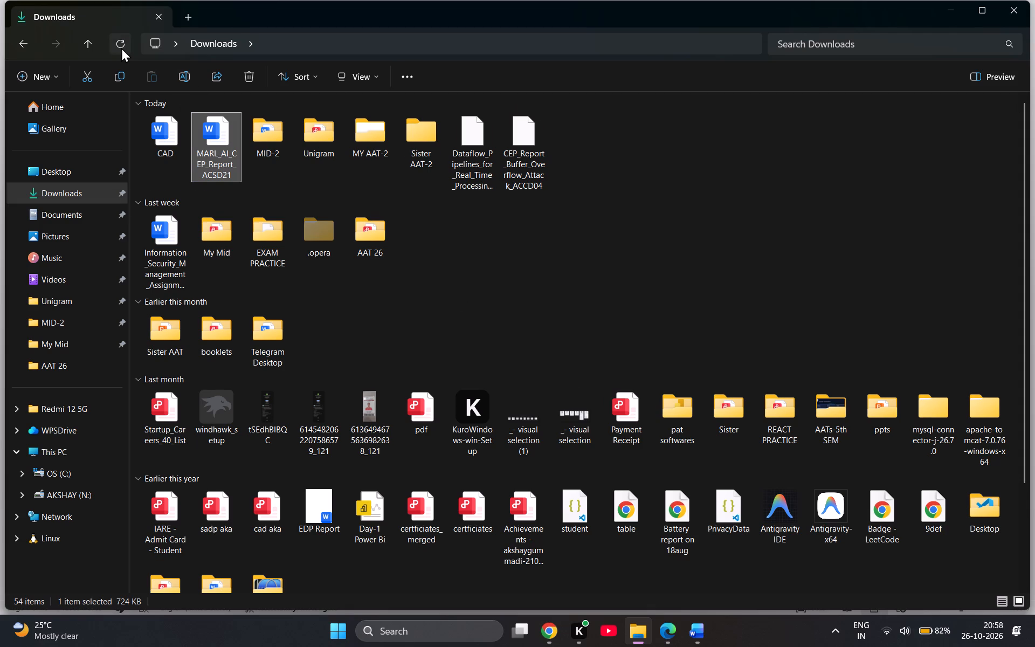
pyautogui.click(121, 47)
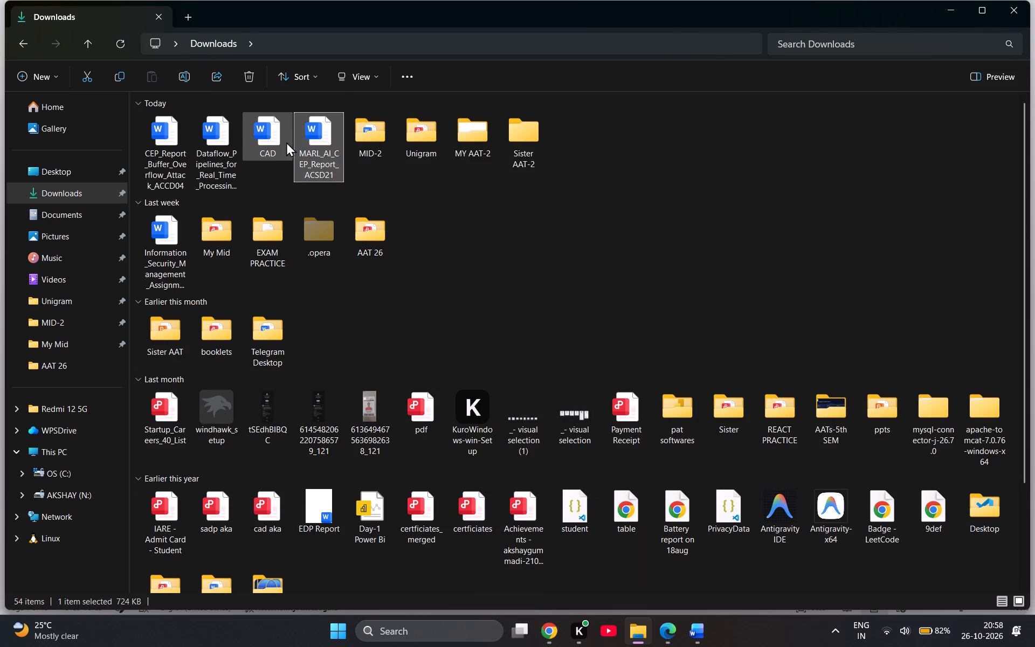
pyautogui.doubleClick(273, 136)
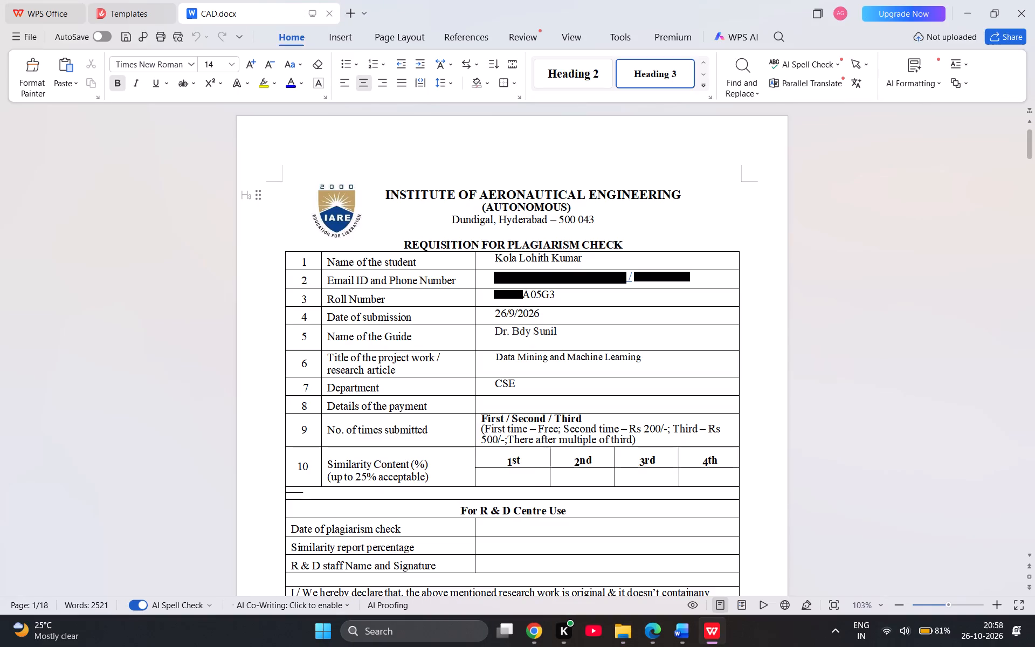
pyautogui.click(1034, 0)
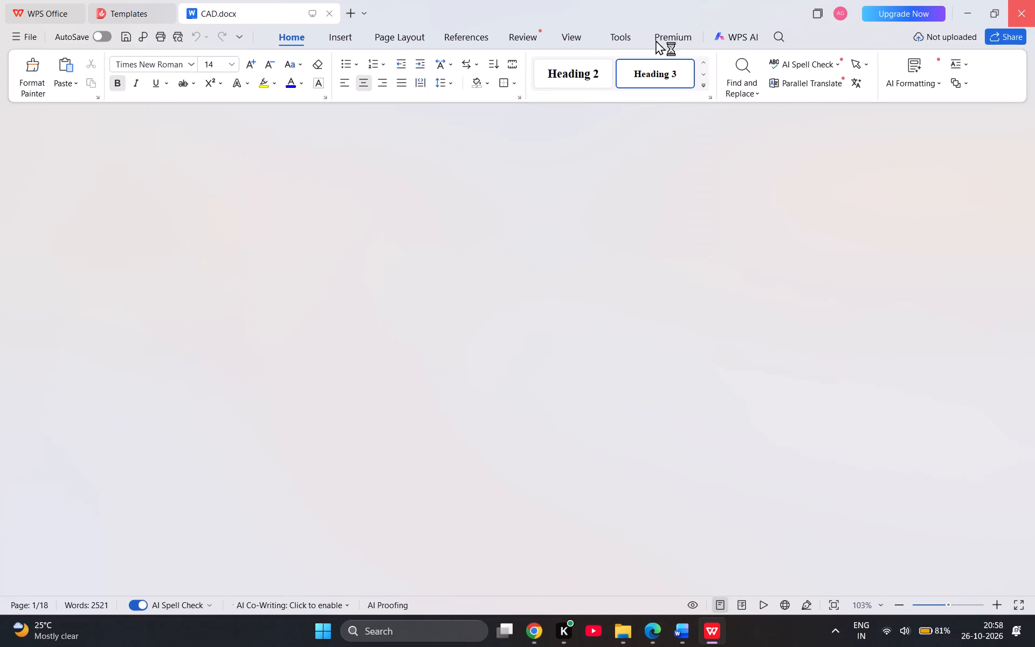
pyautogui.click(273, 149)
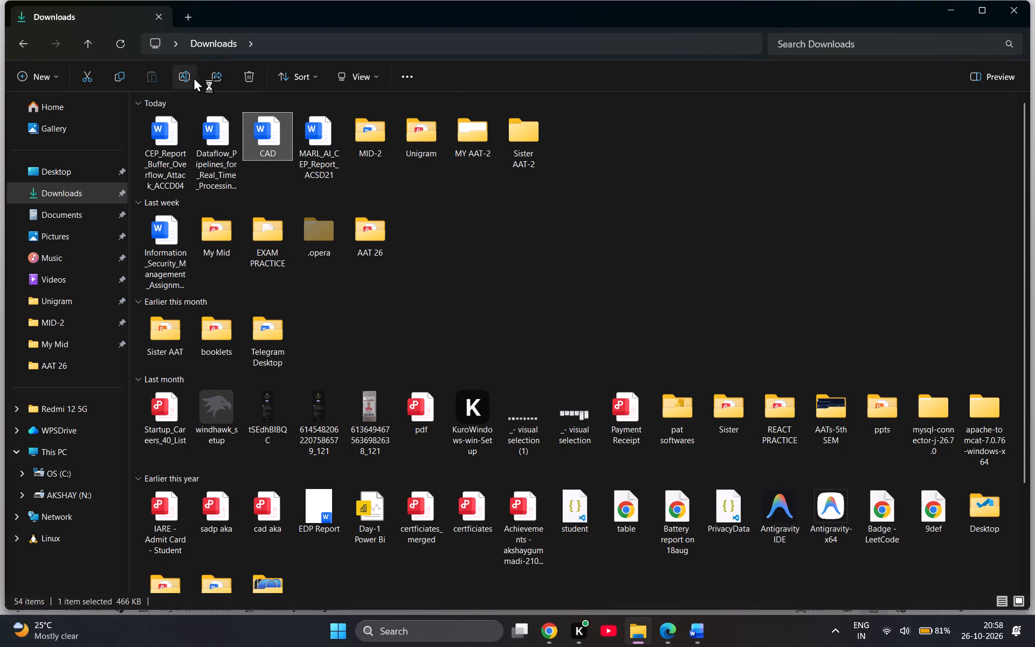
pyautogui.click(187, 75)
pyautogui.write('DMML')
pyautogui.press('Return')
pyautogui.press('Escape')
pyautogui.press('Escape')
# Check the subject inside the MARL_AI_CEP_Report_ACSD21 document and rename that file as AI.
pyautogui.click(329, 147)
pyautogui.doubleClick(329, 147)
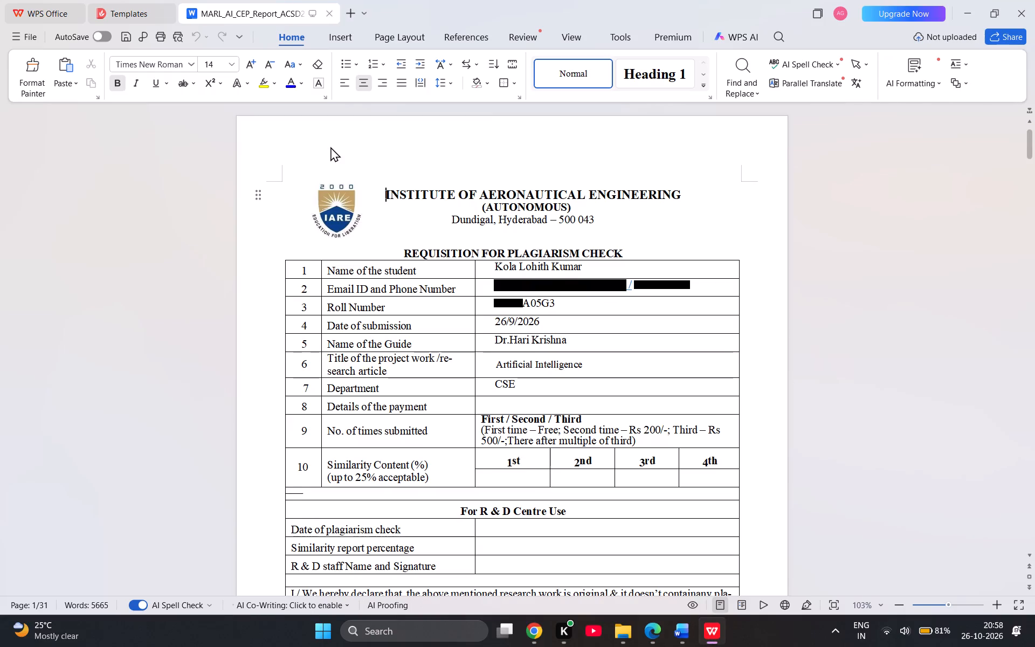
pyautogui.click(1024, 0)
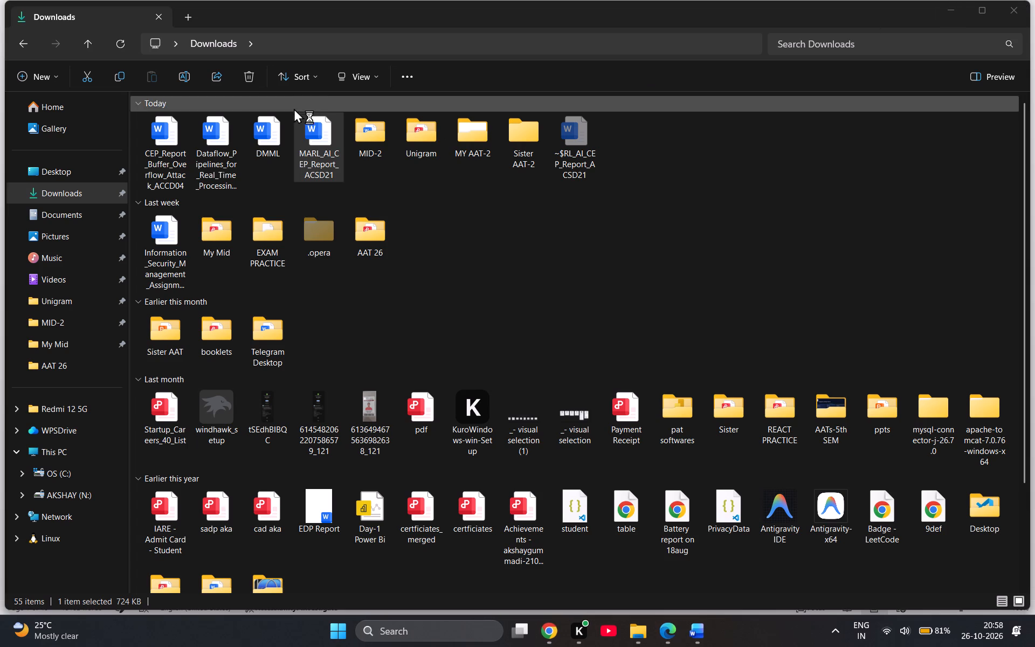
pyautogui.click(306, 155)
pyautogui.click(315, 167)
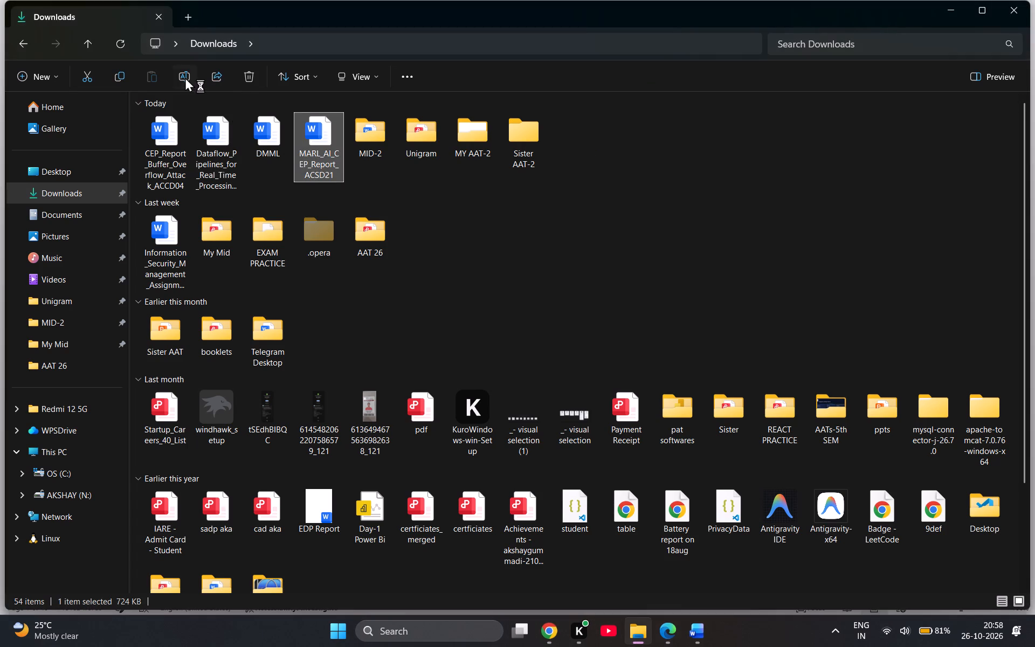
pyautogui.click(184, 76)
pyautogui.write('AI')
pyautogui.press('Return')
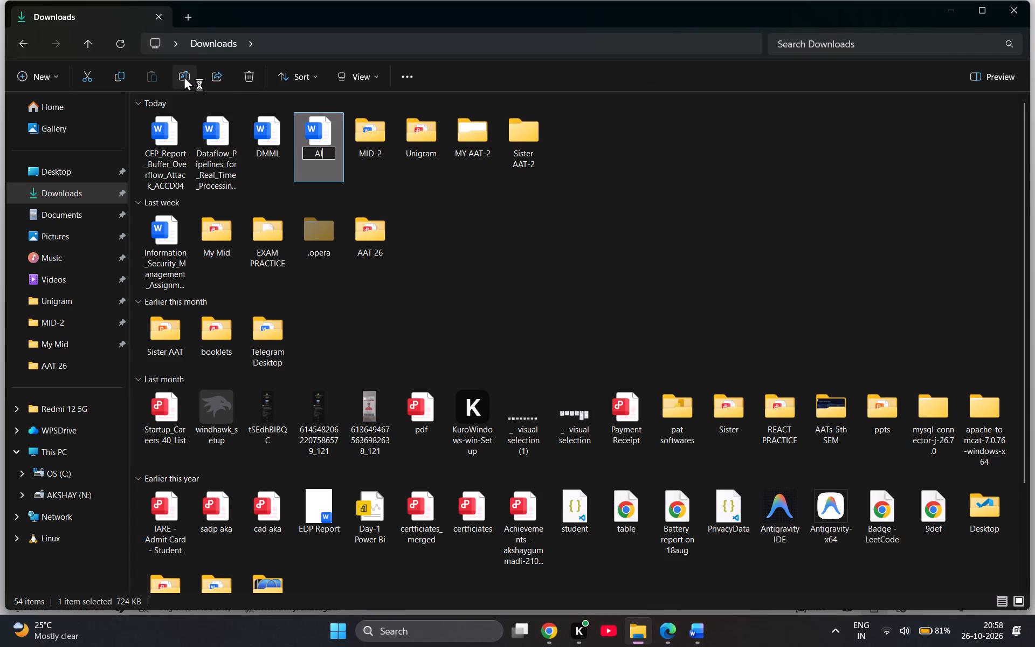
# Check the subject inside the Dataflow Pipelines ACSD20 report and rename that file as CAD.
pyautogui.doubleClick(212, 144)
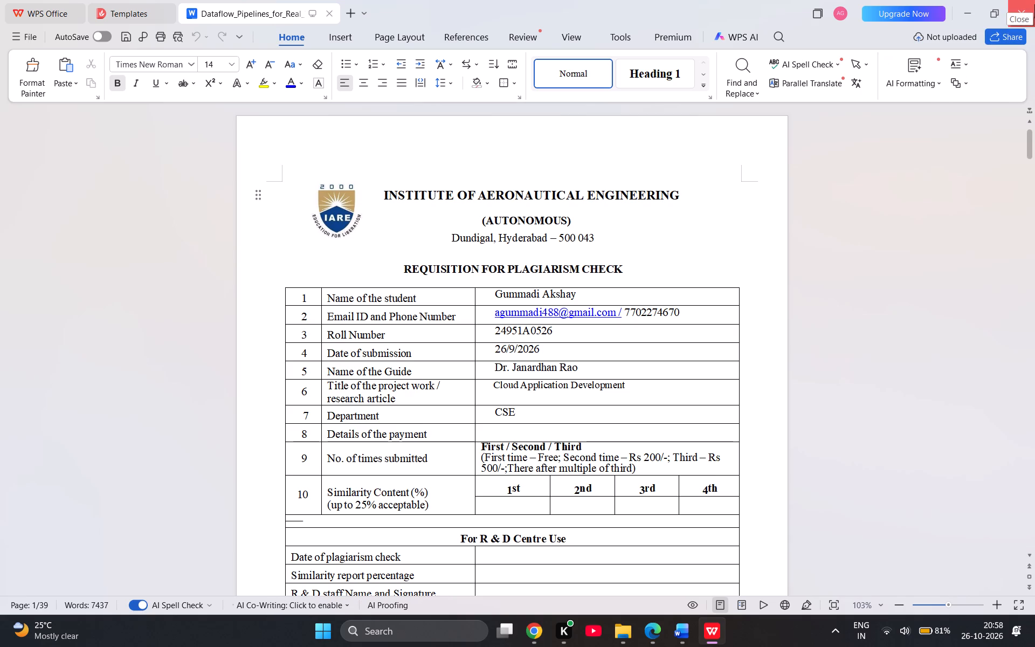
pyautogui.click(1034, 4)
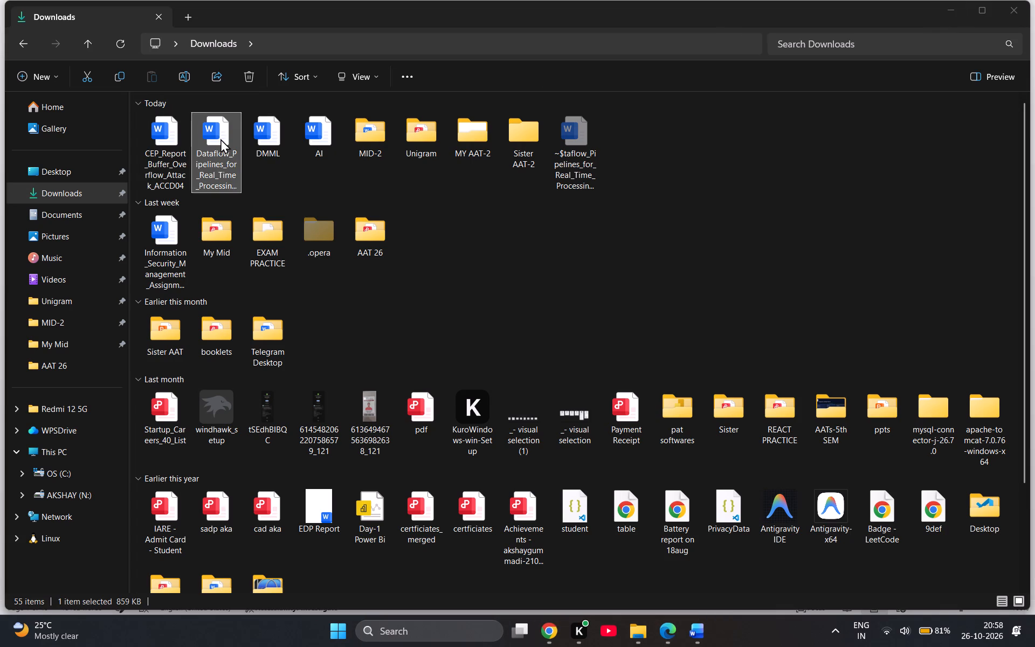
pyautogui.click(220, 139)
pyautogui.click(192, 74)
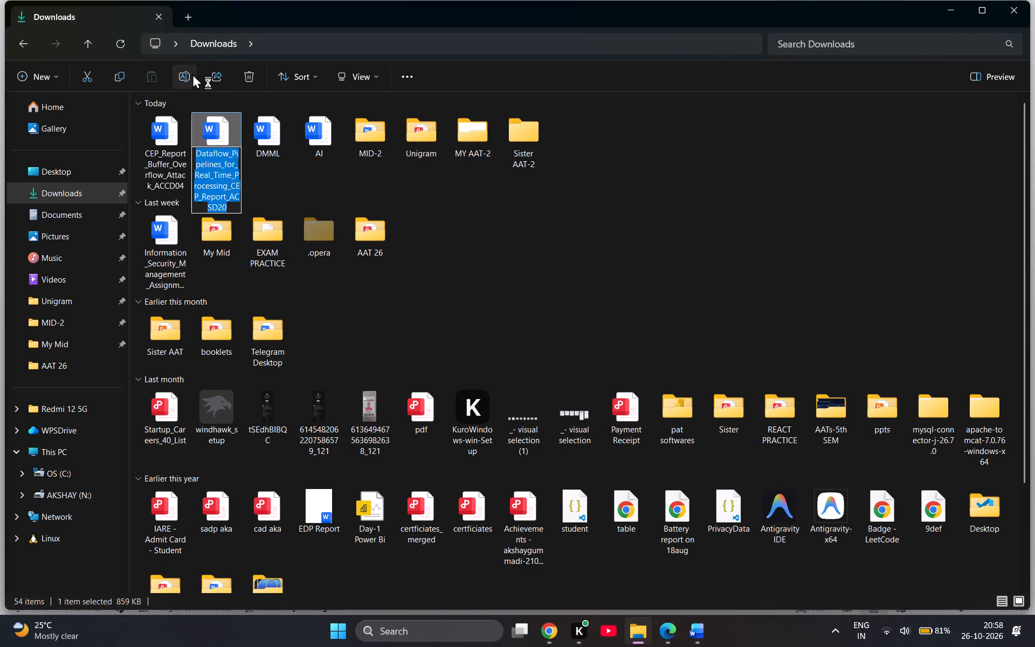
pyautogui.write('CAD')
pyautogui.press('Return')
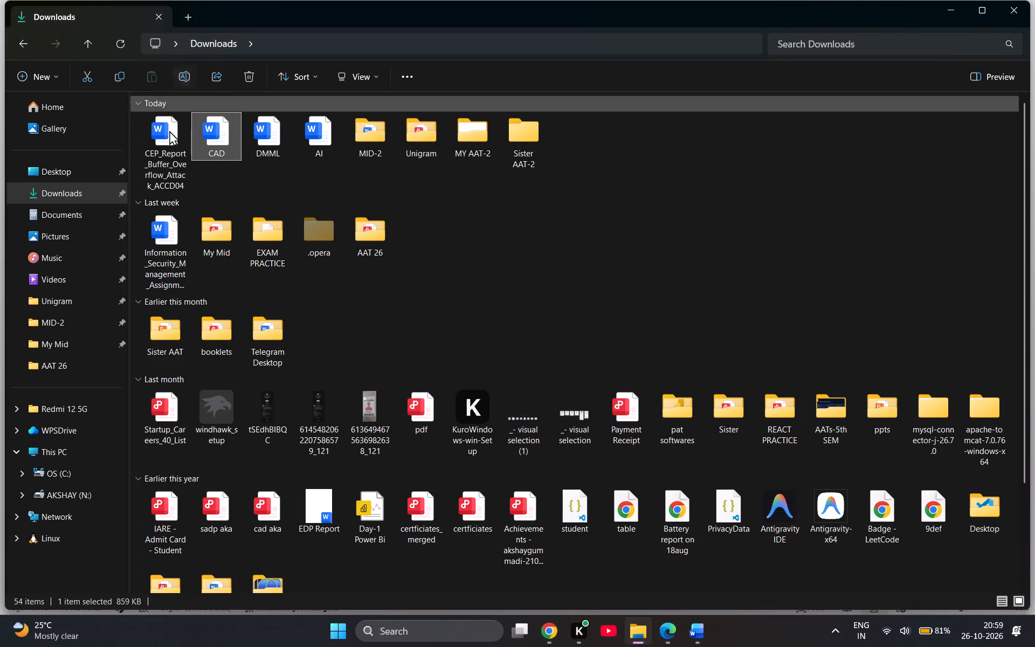
# Check the subject inside the Buffer Overflow Attack ACCD04 report as read-only and try to rename that file as ISM.
pyautogui.doubleClick(169, 139)
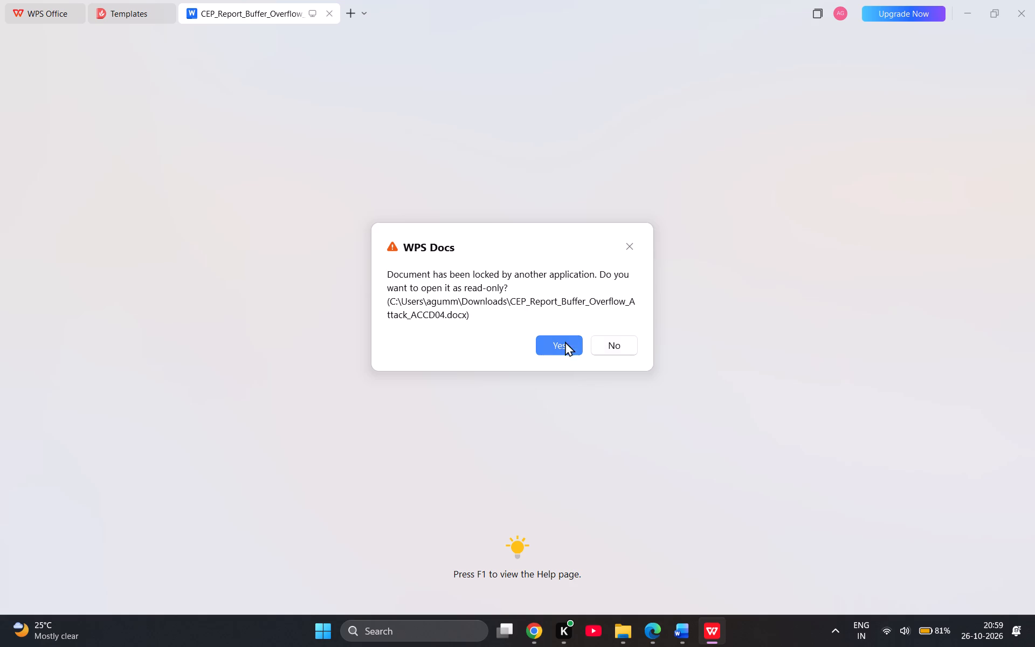
pyautogui.click(550, 340)
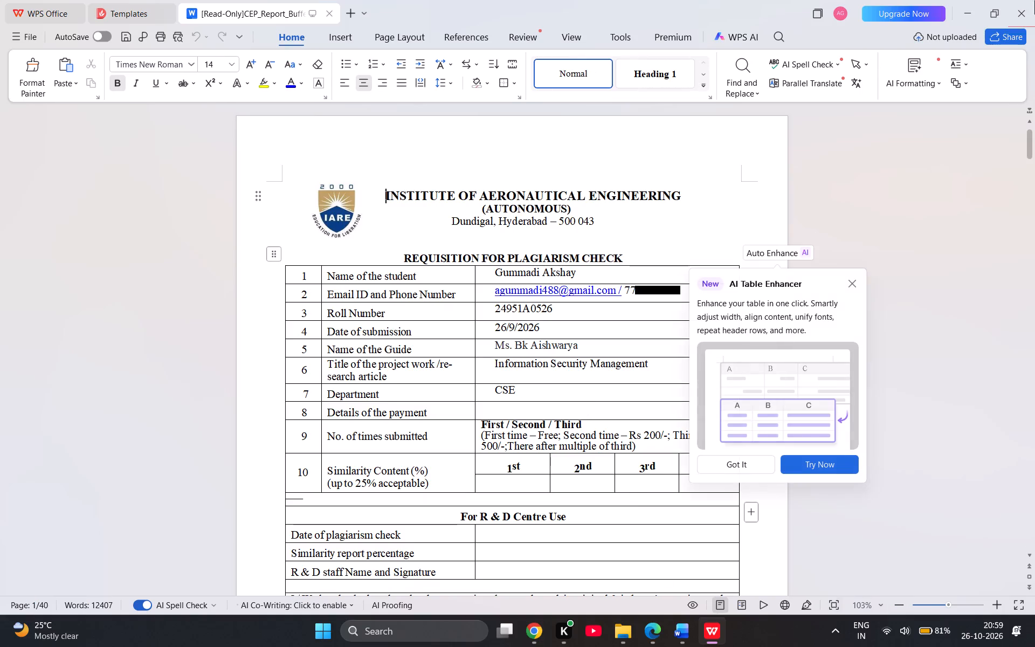
pyautogui.click(1034, 0)
pyautogui.click(164, 154)
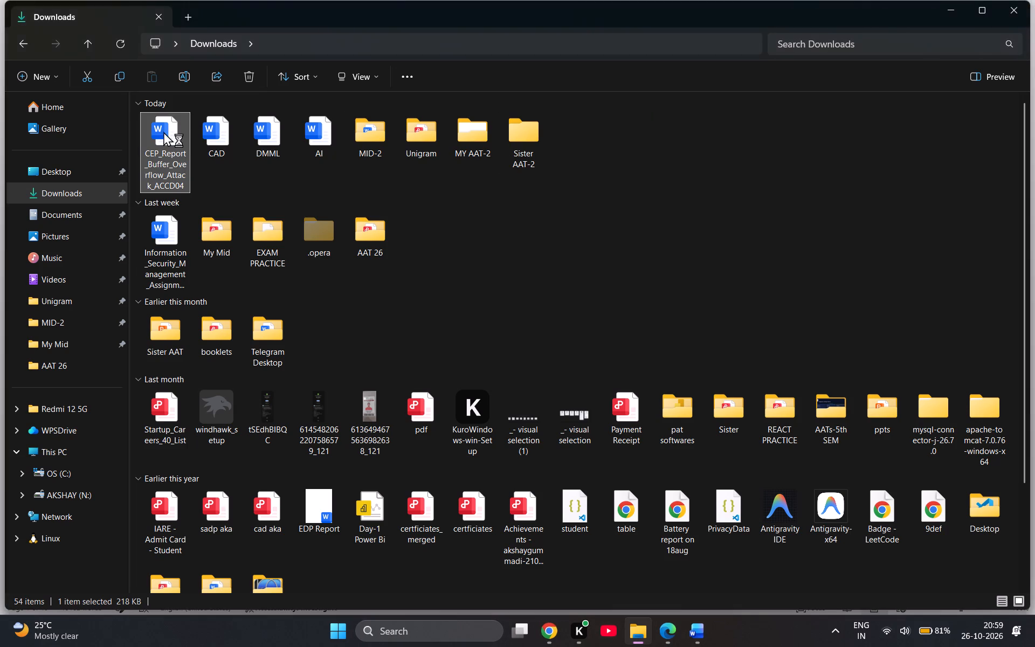
pyautogui.click(178, 79)
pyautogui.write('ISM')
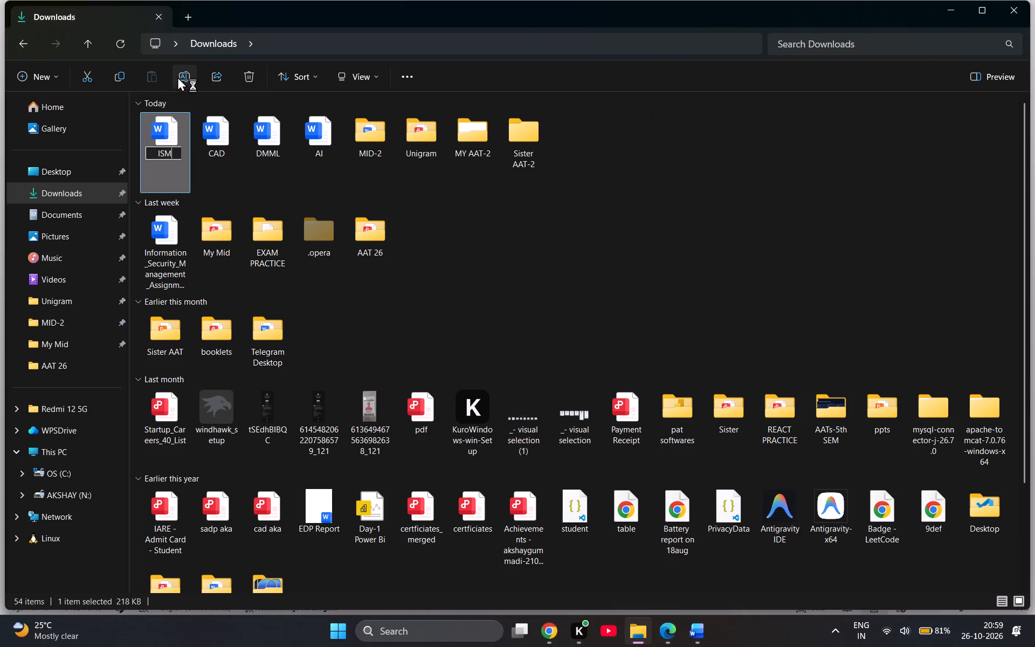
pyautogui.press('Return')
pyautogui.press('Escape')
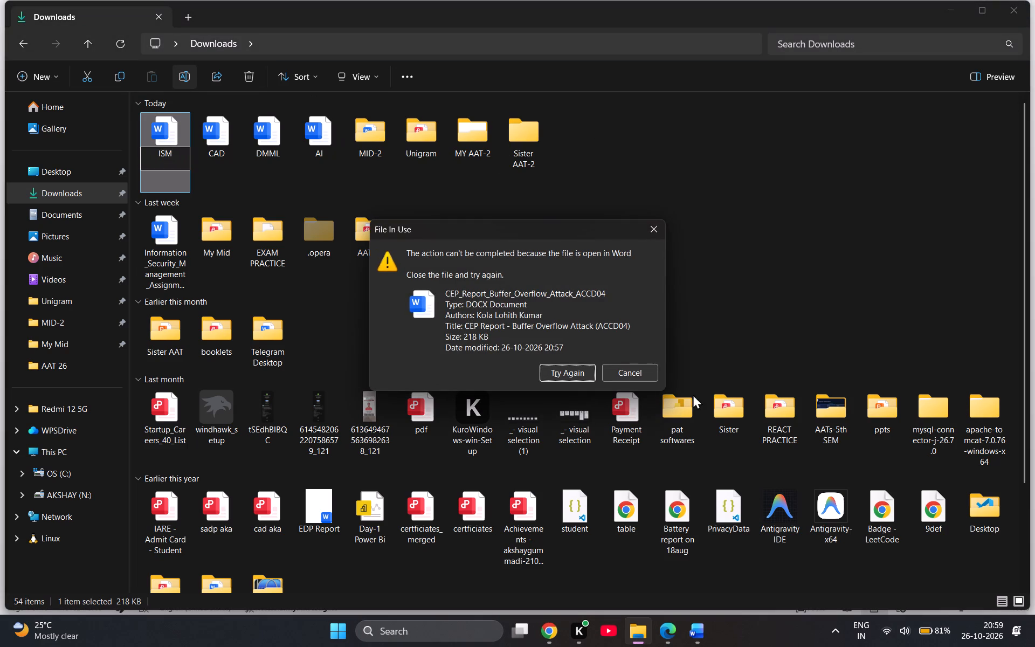
# Close the ACCD04 report in Word and retry the pending rename of its file to ISM.
pyautogui.click(699, 627)
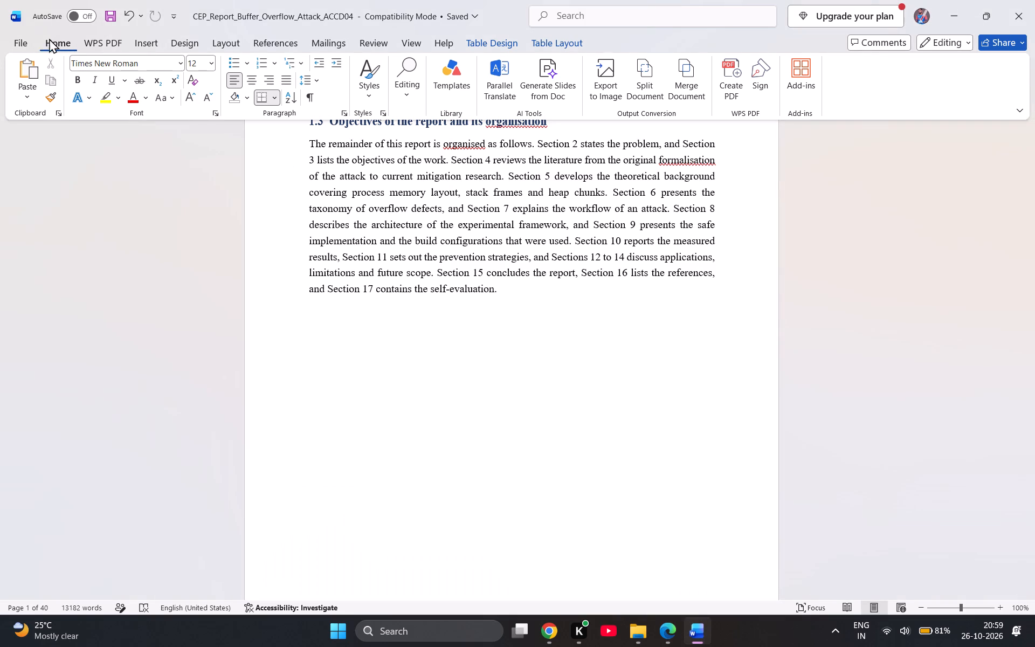
pyautogui.click(6, 39)
pyautogui.click(50, 294)
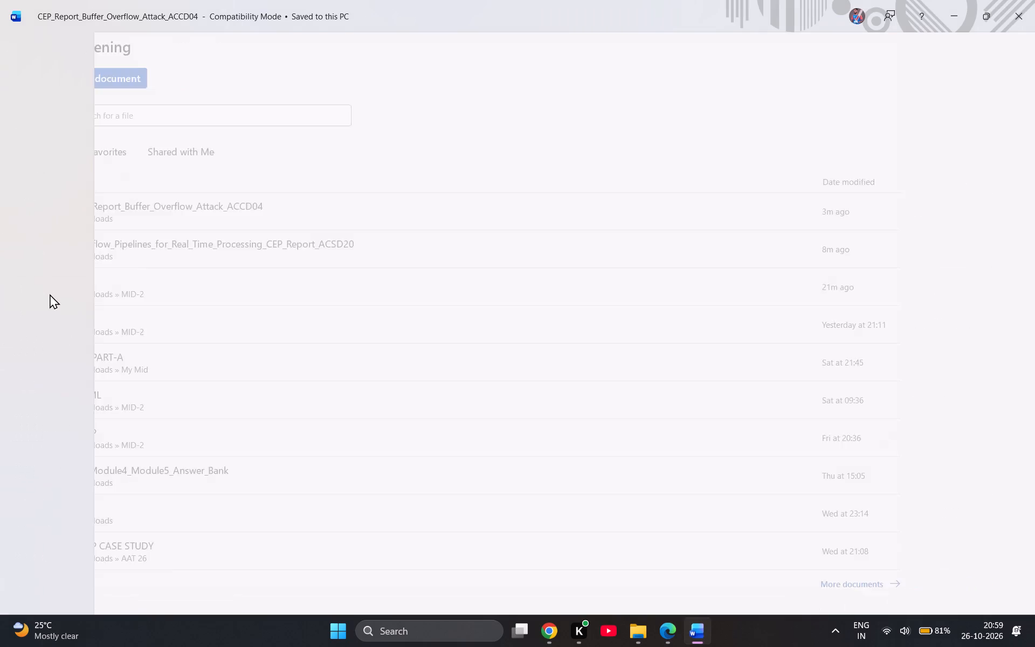
pyautogui.click(1034, 0)
pyautogui.click(554, 370)
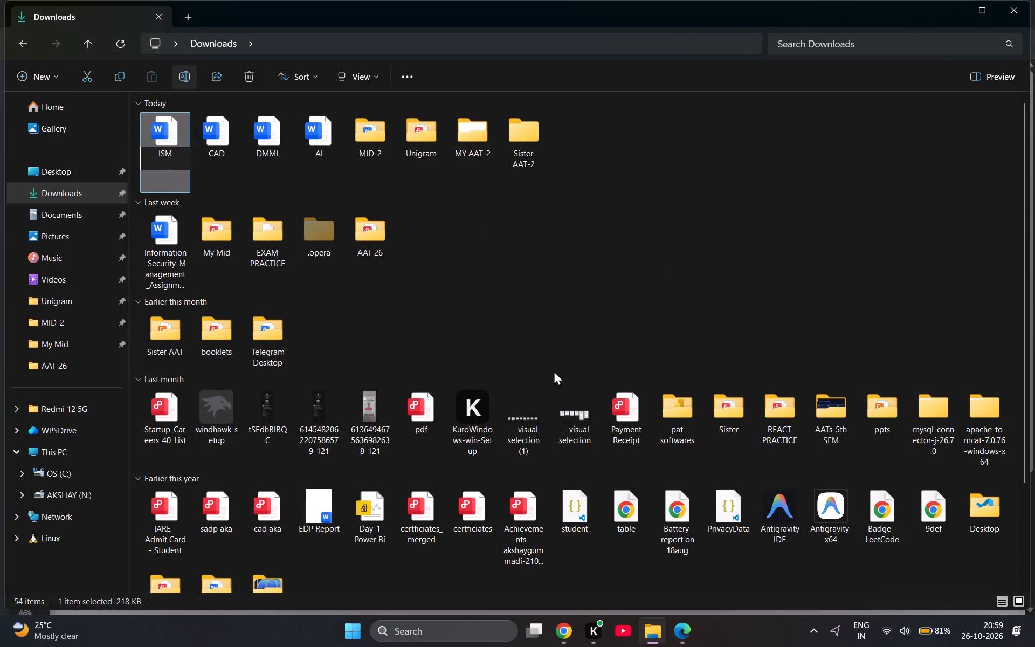
pyautogui.press('Escape')
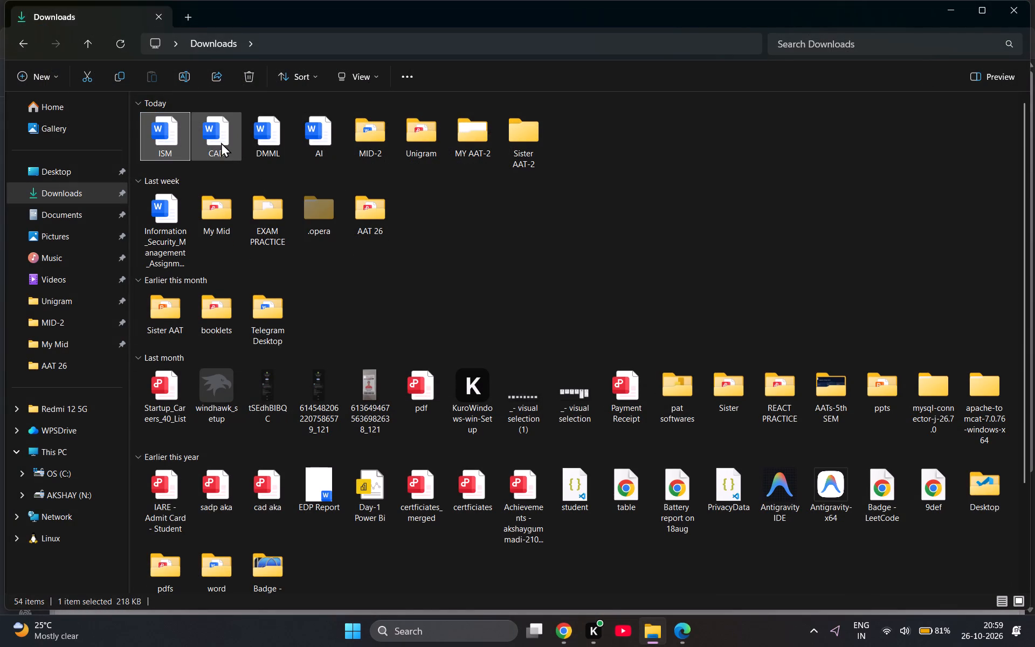
# Open the DMML file from Downloads in Word and enable editing.
pyautogui.click(265, 139)
pyautogui.rightClick(265, 138)
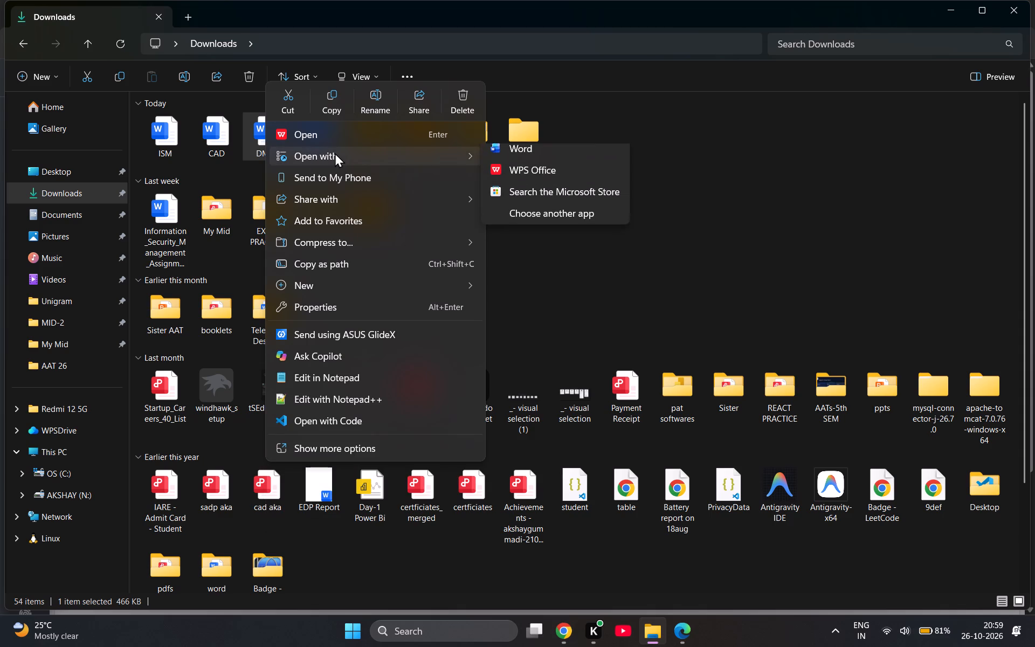
pyautogui.click(528, 157)
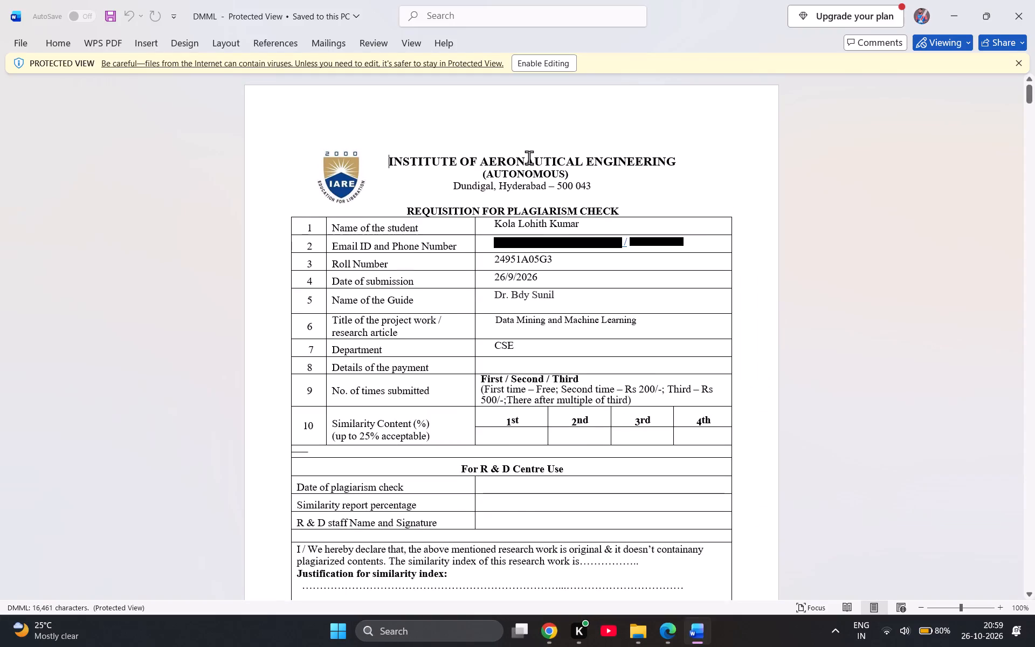
pyautogui.click(541, 61)
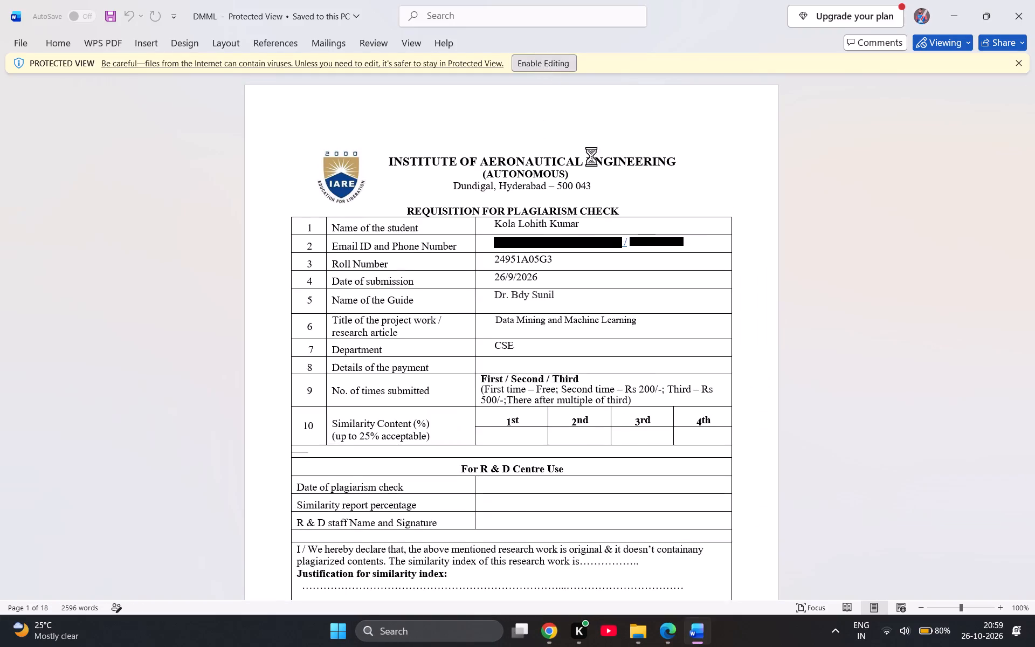
# Replace the name of the student in the DMML requisition form with the new student's full name.
pyautogui.click(587, 208)
pyautogui.click(588, 265)
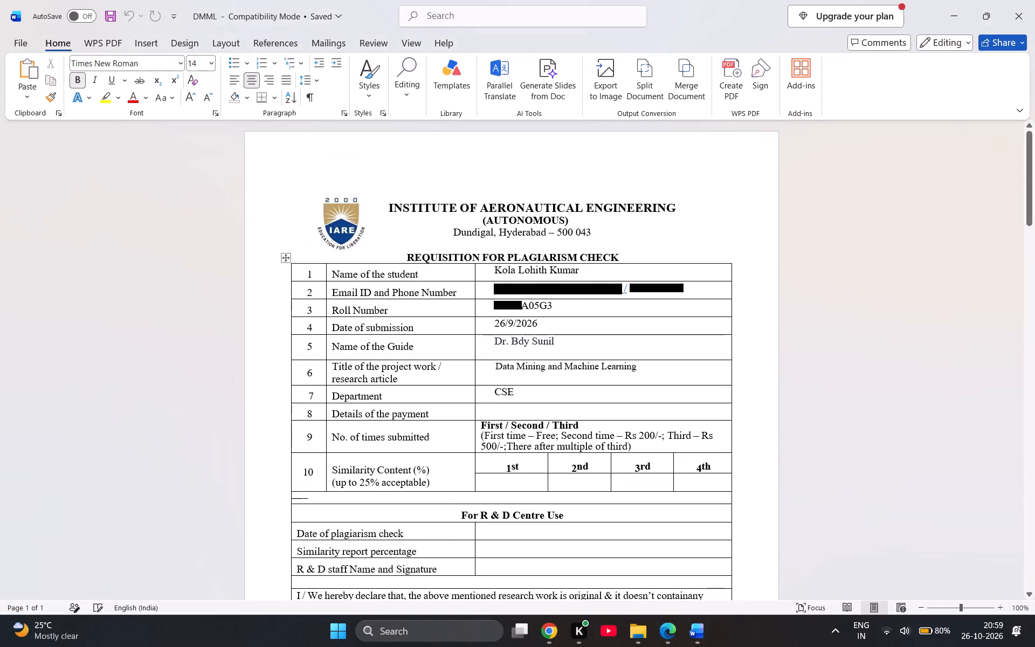
pyautogui.click(585, 273)
pyautogui.press('BackSpace')
pyautogui.press('BackSpace')
pyautogui.press('BackSpace')
pyautogui.press('BackSpace')
pyautogui.press('BackSpace')
pyautogui.press('BackSpace')
pyautogui.press('BackSpace')
pyautogui.press('BackSpace')
pyautogui.press('BackSpace')
pyautogui.press('BackSpace')
pyautogui.press('BackSpace')
pyautogui.press('BackSpace')
pyautogui.press('BackSpace')
pyautogui.press('BackSpace')
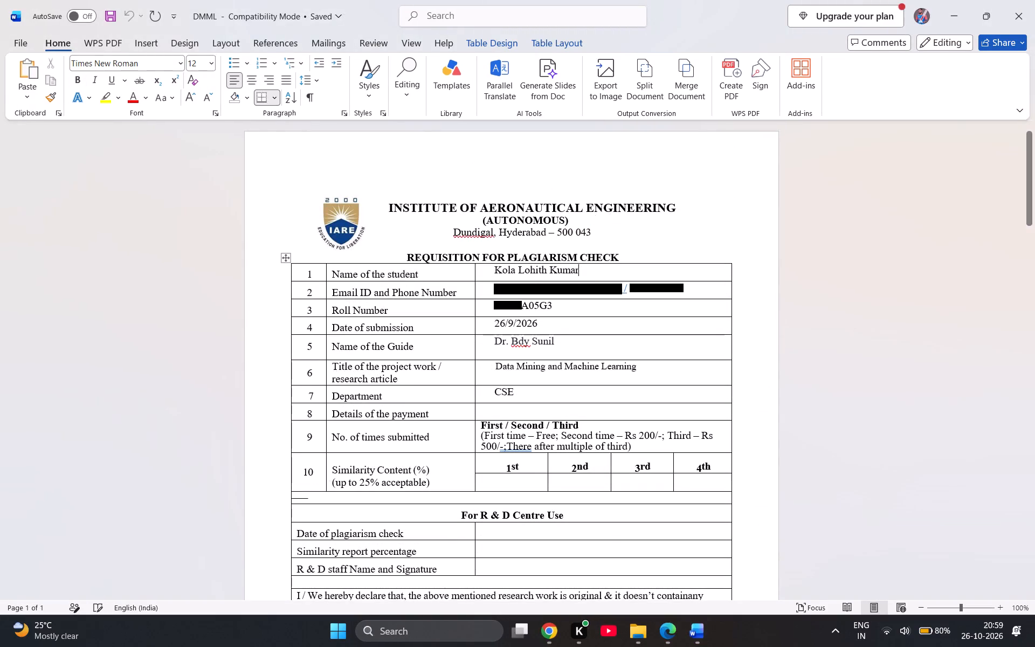
pyautogui.press('BackSpace')
pyautogui.press('BackSpace')
pyautogui.press('BackSpace')
pyautogui.press('BackSpace')
pyautogui.press('BackSpace')
pyautogui.press('BackSpace')
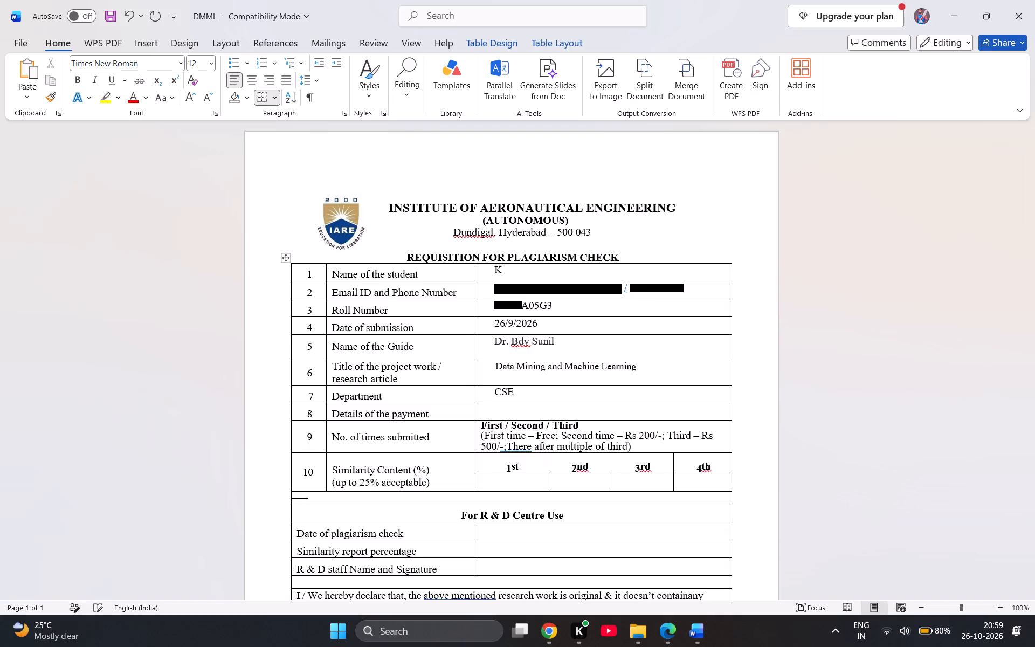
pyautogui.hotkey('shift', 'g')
pyautogui.press('BackSpace')
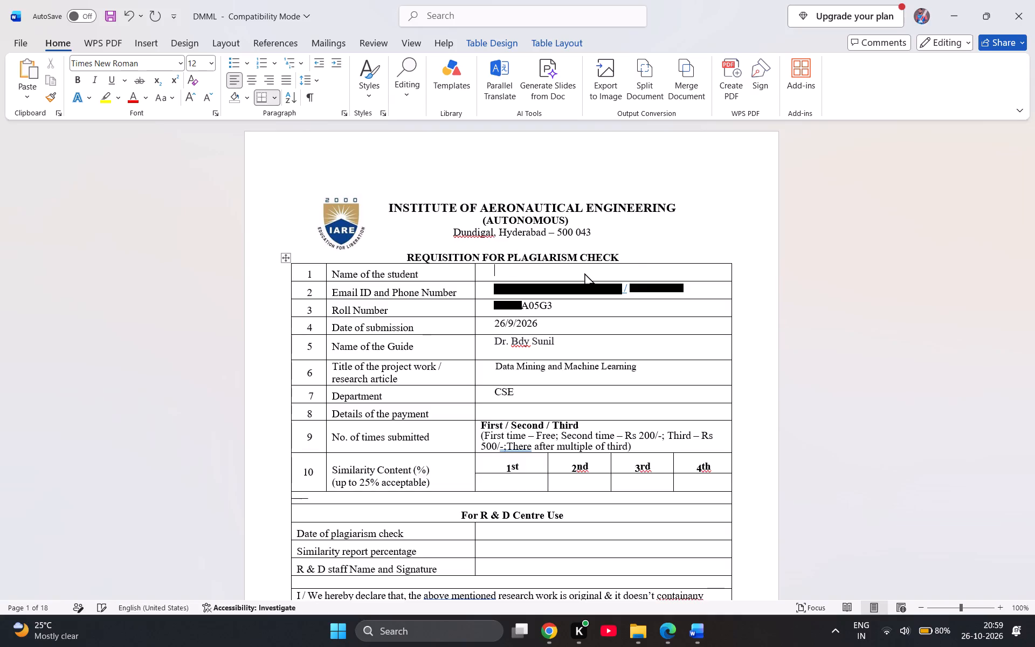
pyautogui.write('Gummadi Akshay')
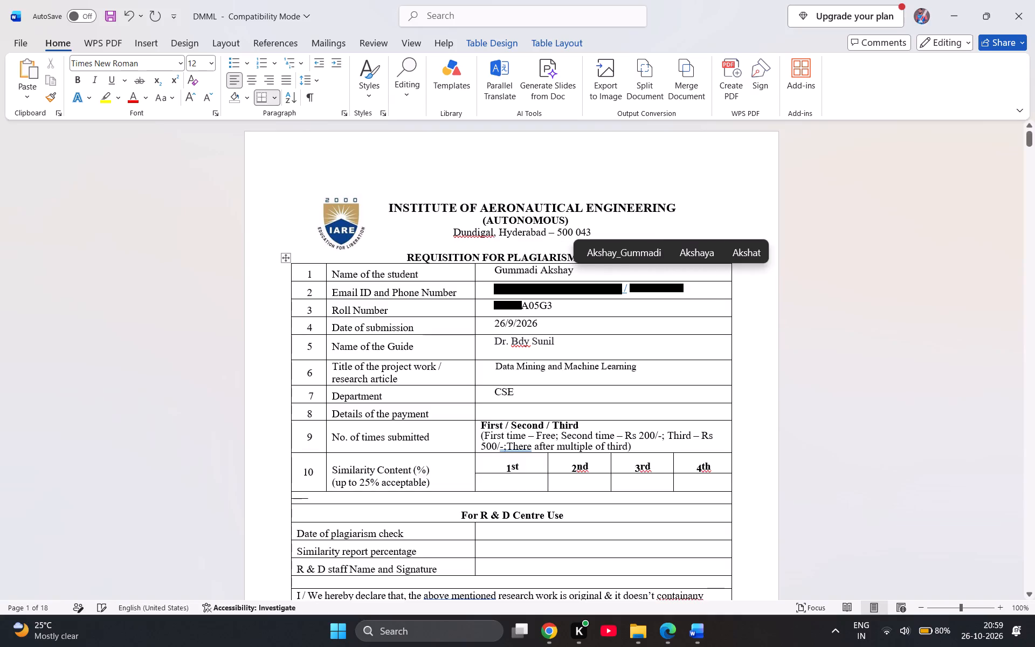
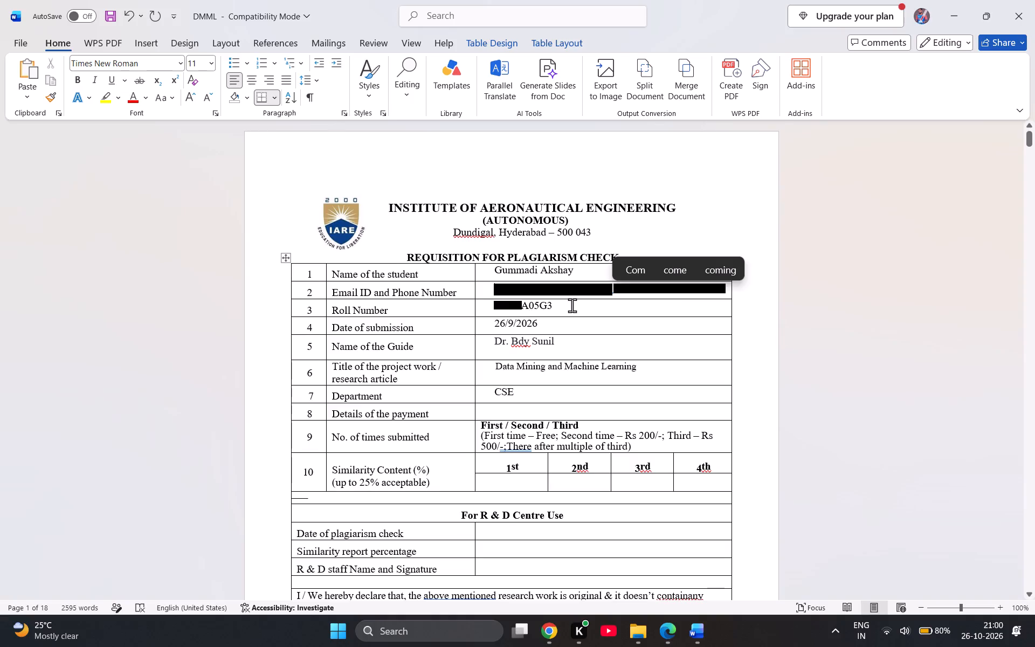
# Change the last two characters of the roll number in the DMML requisition form to 26.
pyautogui.click(572, 305)
pyautogui.press('BackSpace')
pyautogui.press('BackSpace')
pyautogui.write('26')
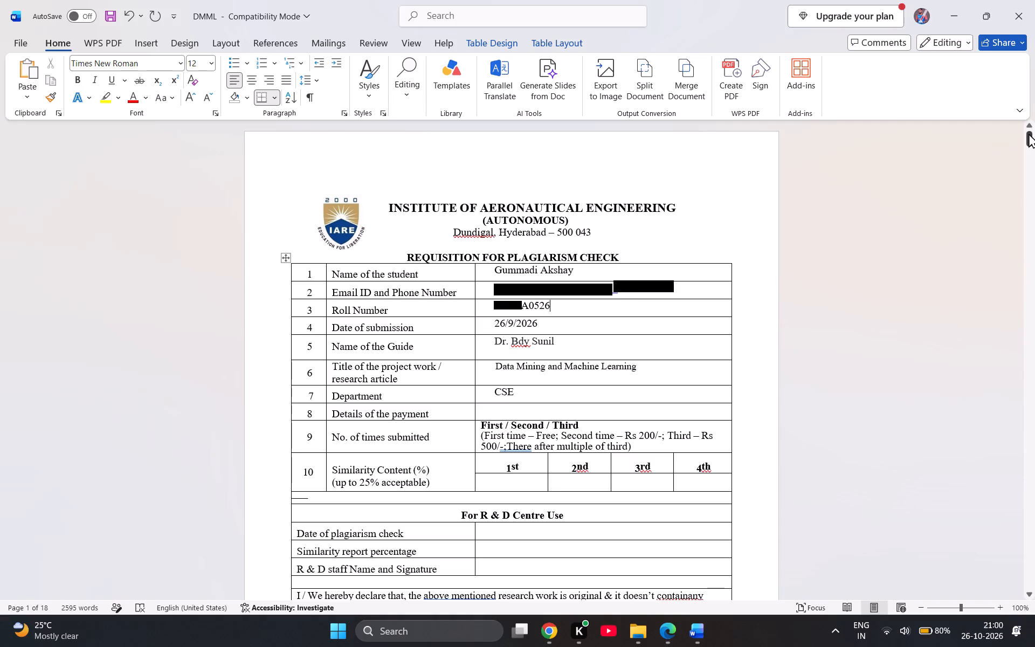
# Replace the old name above Signature of Student in the DMML requisition form with the new student's name.
pyautogui.moveTo(1029, 133); pyautogui.dragTo(1029, 141)
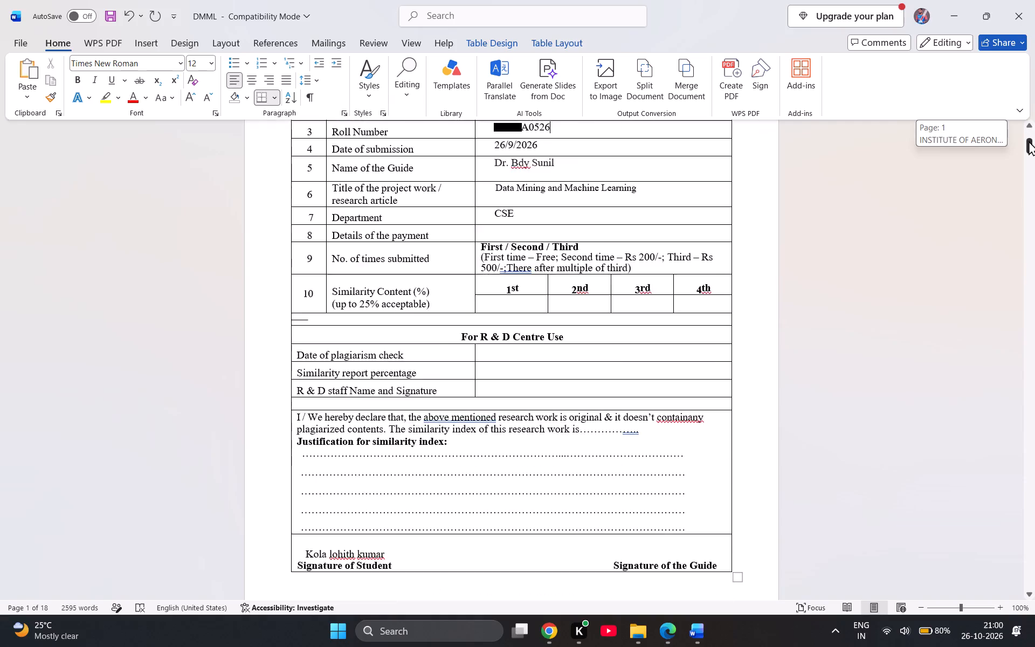
pyautogui.moveTo(1029, 141); pyautogui.dragTo(1030, 143)
pyautogui.moveTo(401, 427); pyautogui.dragTo(322, 433)
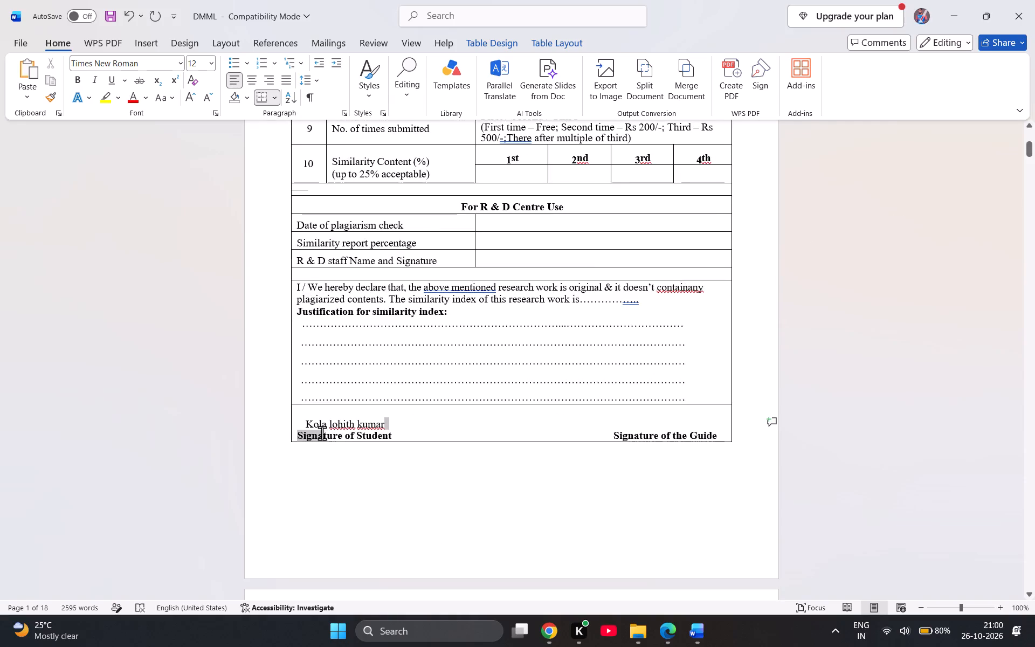
pyautogui.moveTo(322, 433); pyautogui.dragTo(321, 424)
pyautogui.press('BackSpace')
pyautogui.press('BackSpace')
pyautogui.press('BackSpace')
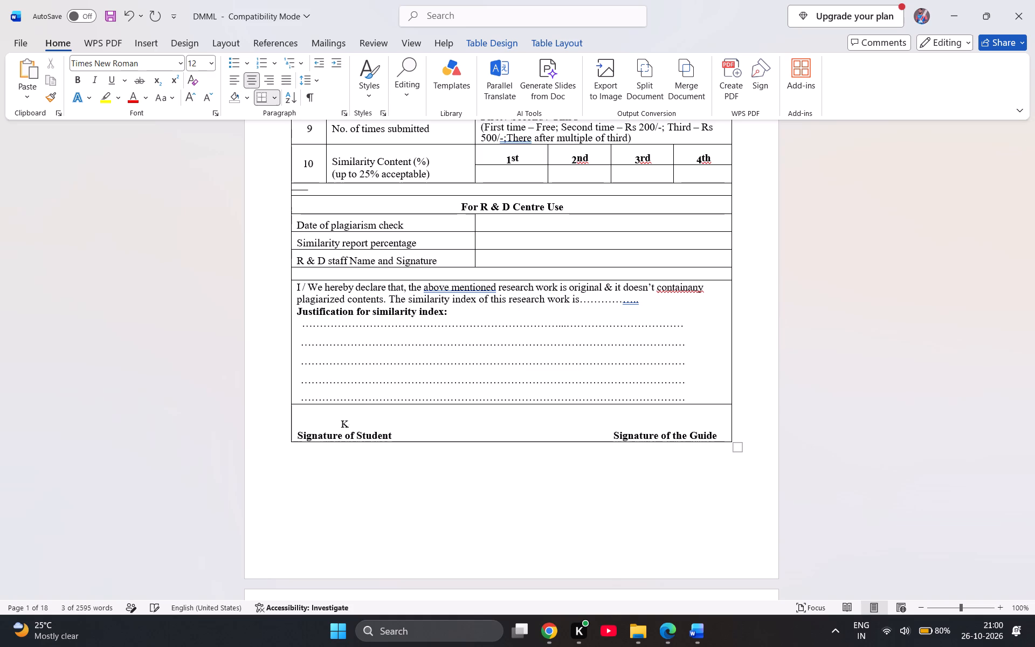
pyautogui.press('BackSpace')
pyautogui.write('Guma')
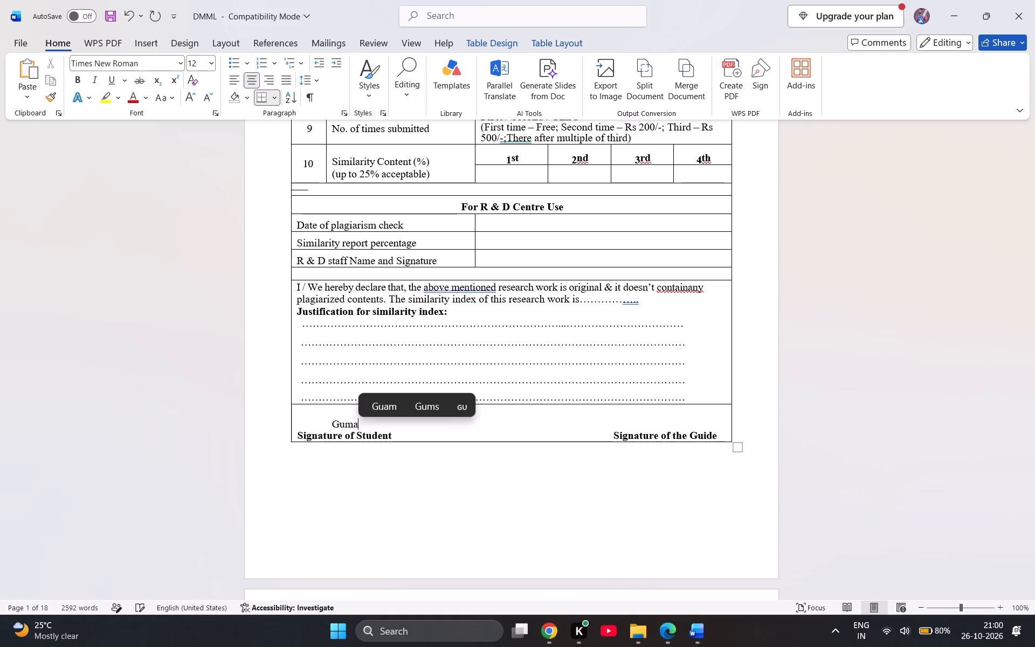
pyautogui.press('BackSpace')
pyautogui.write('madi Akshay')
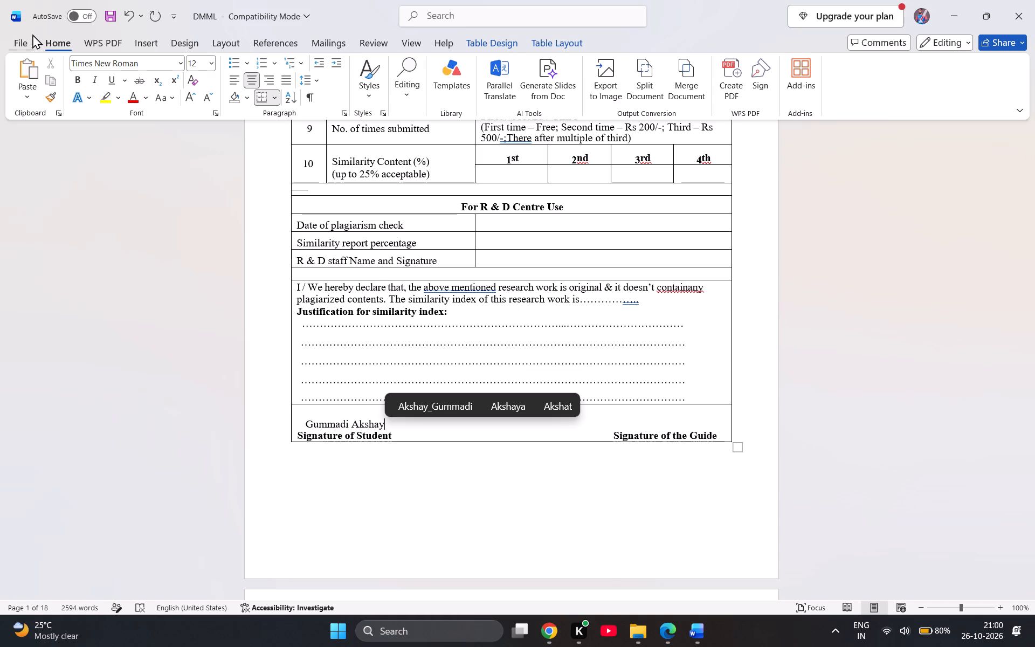
pyautogui.click(915, 253)
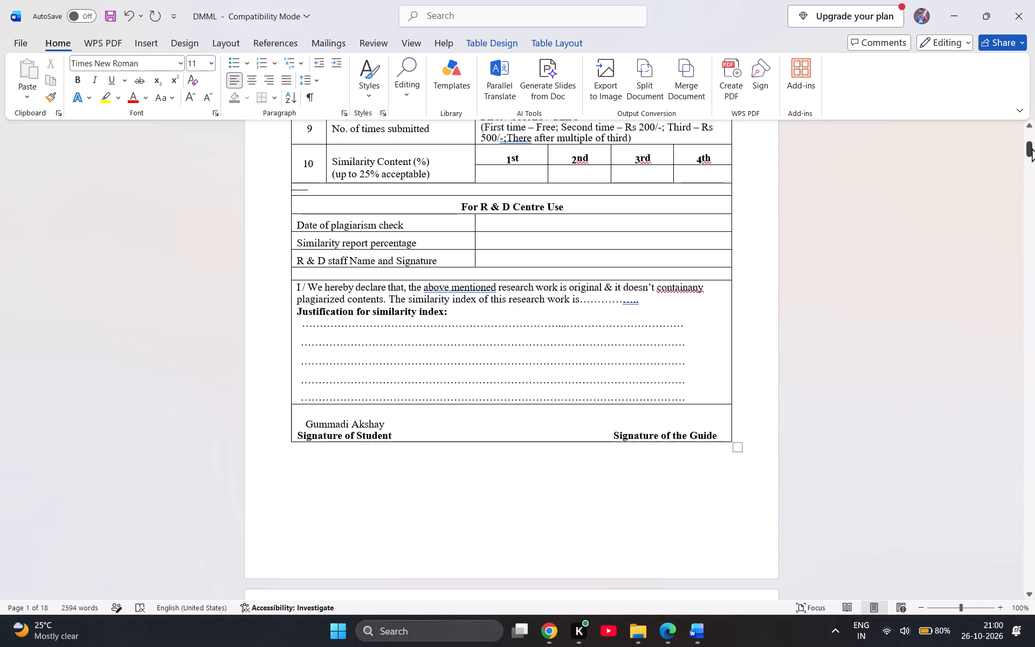
# Replace the student name under BY on the DMML cover page with the new student's full name, keeping the roll number on its own line.
pyautogui.moveTo(1031, 147); pyautogui.dragTo(1034, 164)
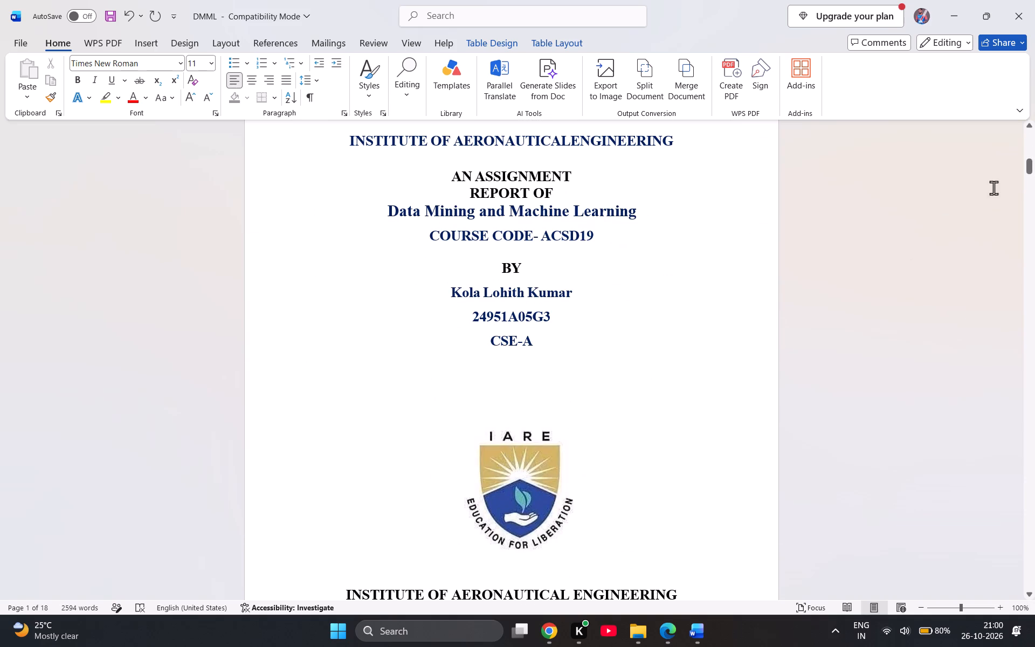
pyautogui.moveTo(579, 295); pyautogui.dragTo(475, 293)
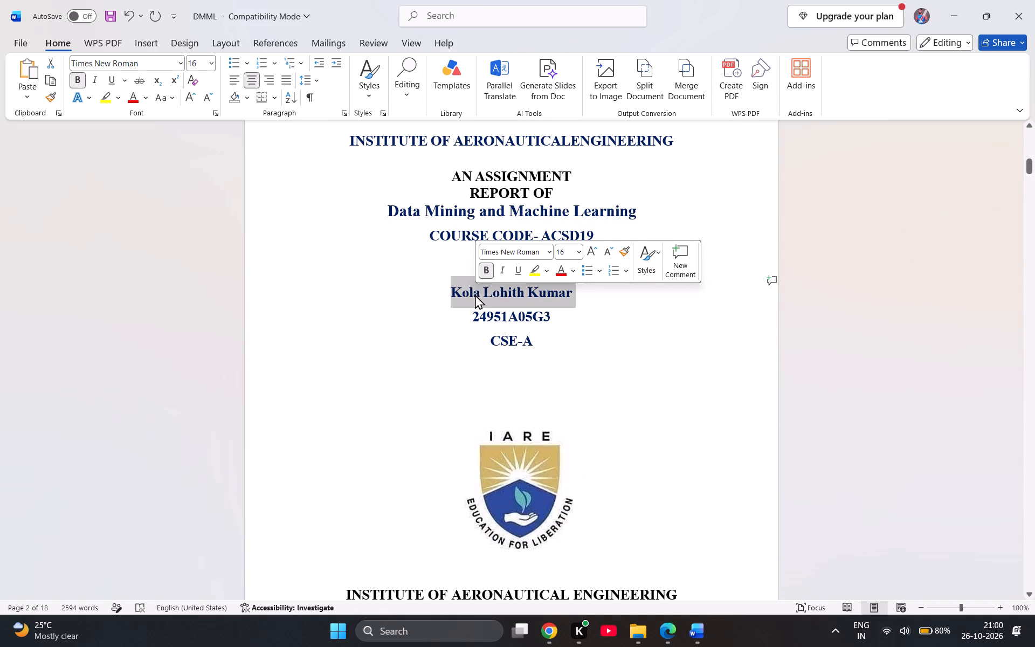
pyautogui.press('BackSpace')
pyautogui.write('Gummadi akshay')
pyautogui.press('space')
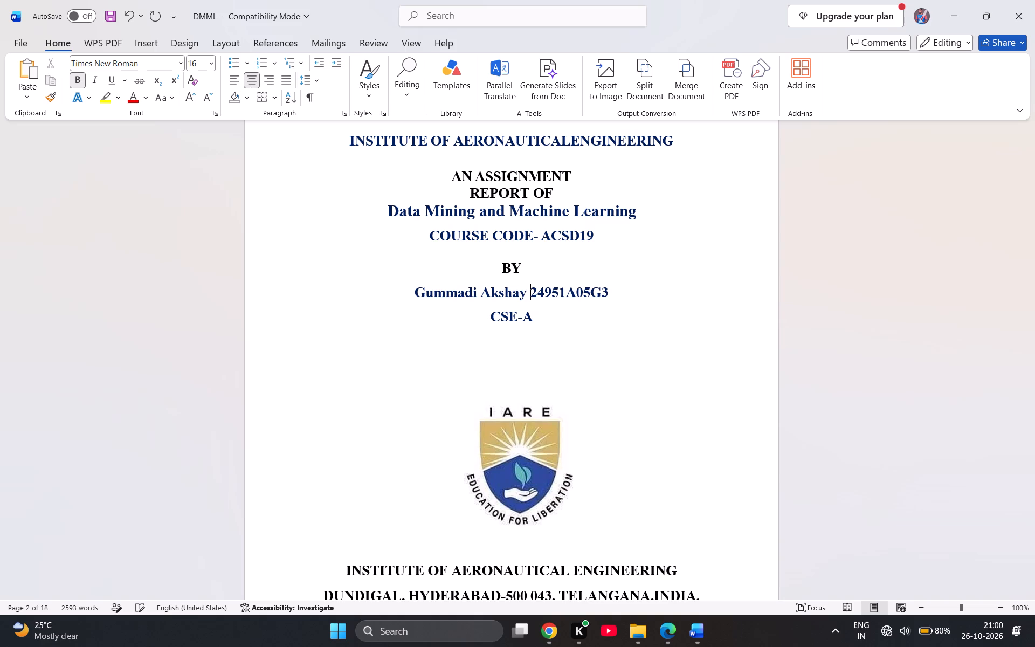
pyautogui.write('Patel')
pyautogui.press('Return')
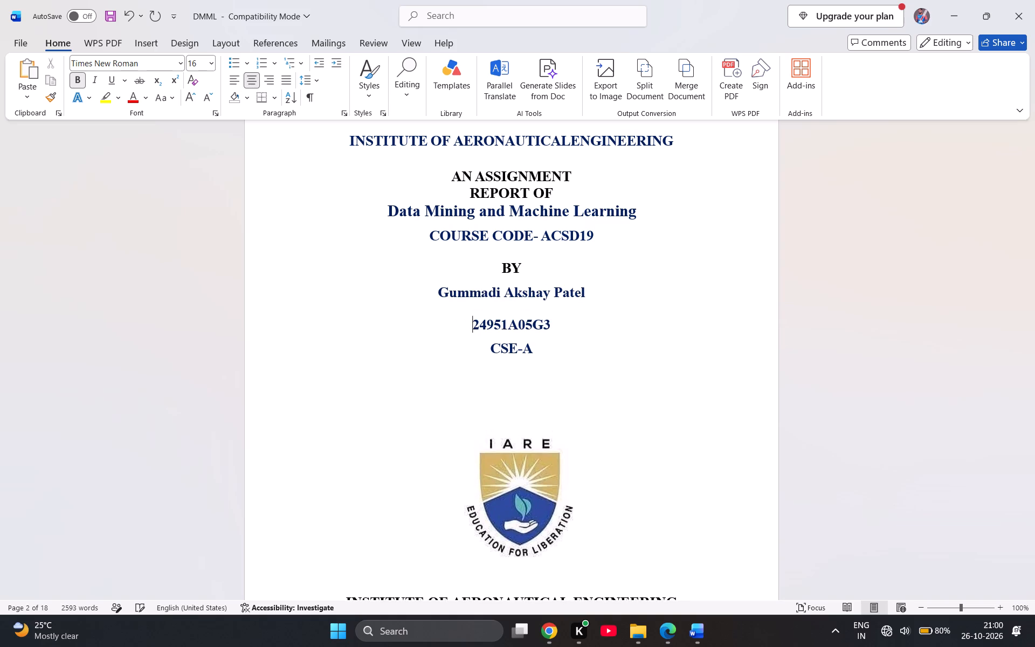
# Change the last two characters of the roll number on the DMML cover page to 26.
pyautogui.click(564, 327)
pyautogui.press('BackSpace')
pyautogui.press('BackSpace')
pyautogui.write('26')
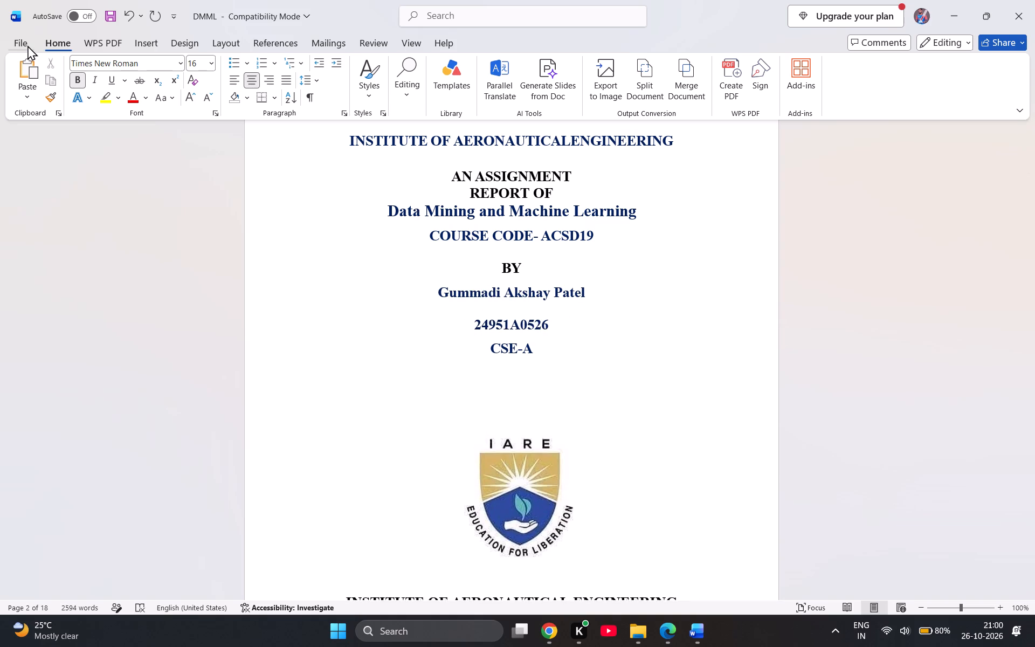
# Save the DMML report.
pyautogui.click(27, 45)
pyautogui.click(35, 288)
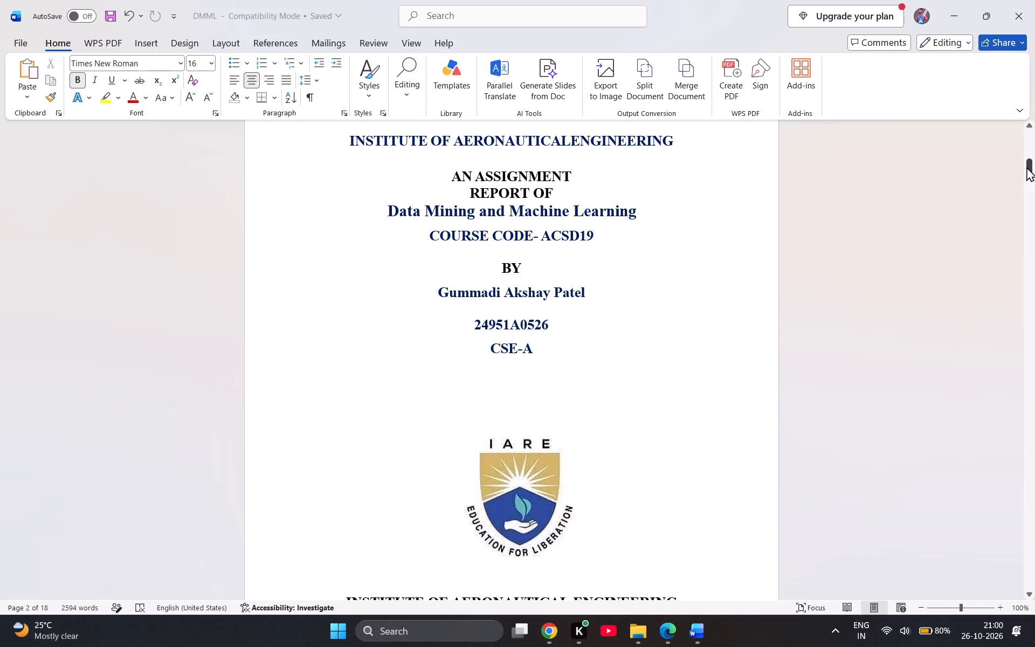
# Look through the whole DMML report and recheck the requisition form and cover page for remaining student details.
pyautogui.moveTo(1029, 164); pyautogui.dragTo(1034, 218)
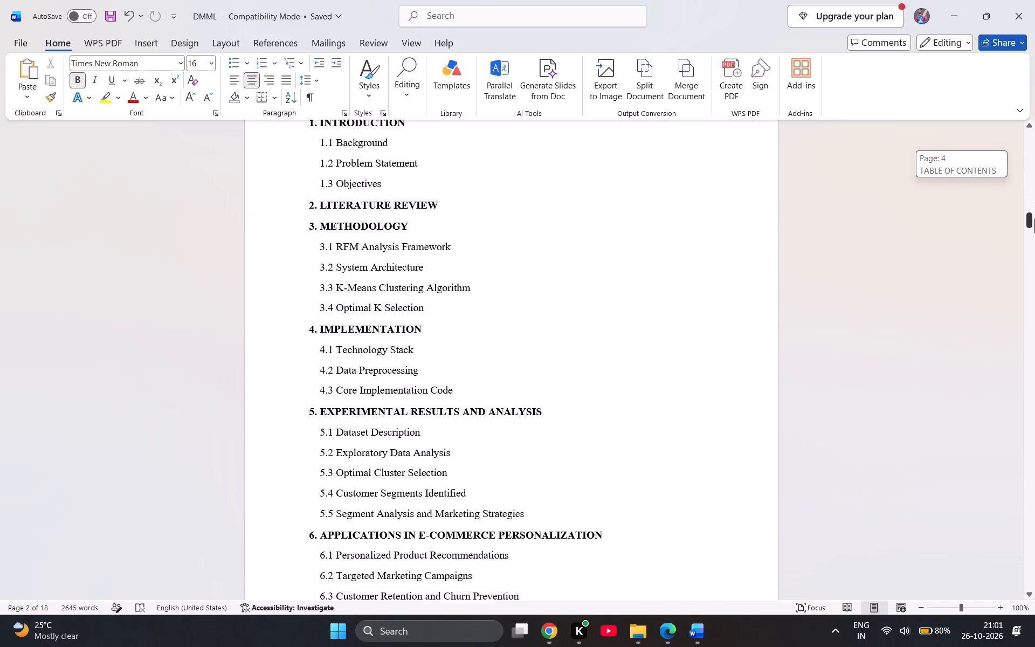
pyautogui.moveTo(1034, 218); pyautogui.dragTo(1034, 210)
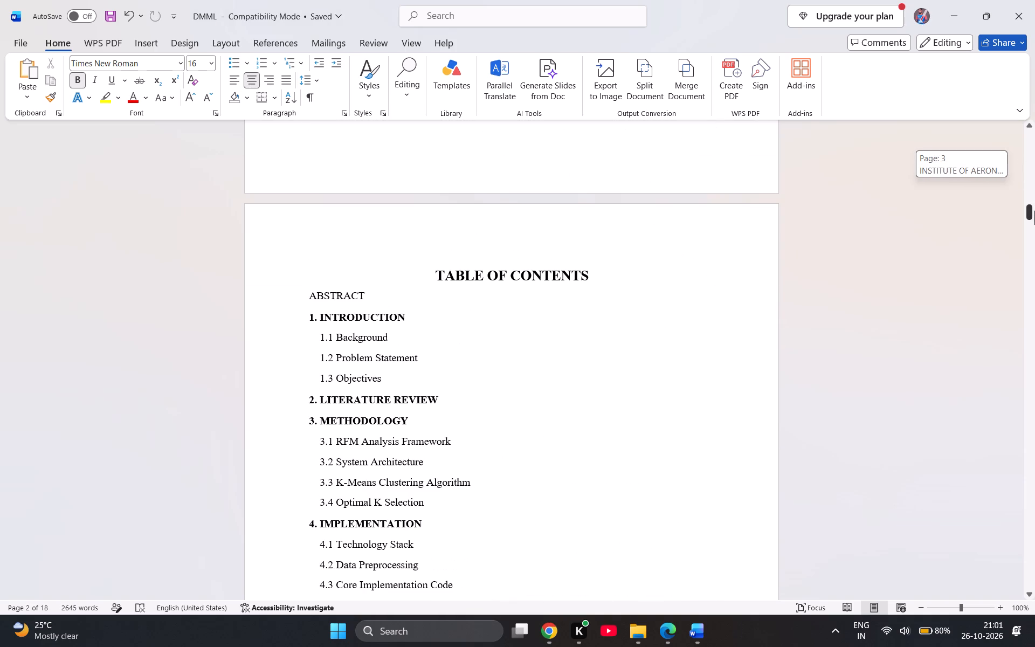
pyautogui.moveTo(1034, 210); pyautogui.dragTo(1034, 260)
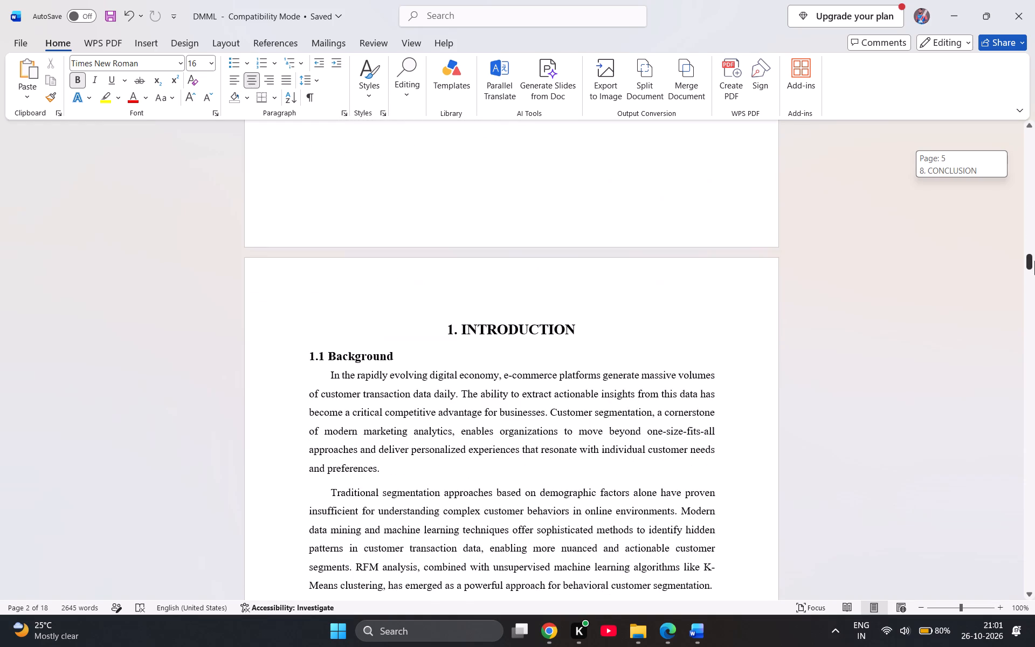
pyautogui.moveTo(1034, 260); pyautogui.dragTo(1034, 218)
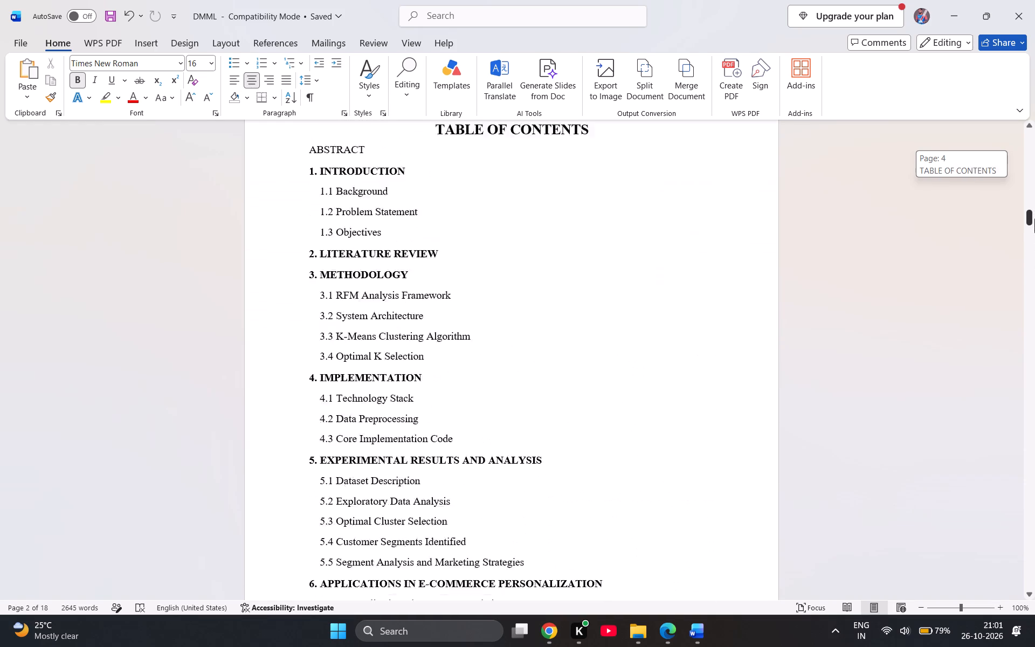
pyautogui.moveTo(1034, 218); pyautogui.dragTo(1034, 476)
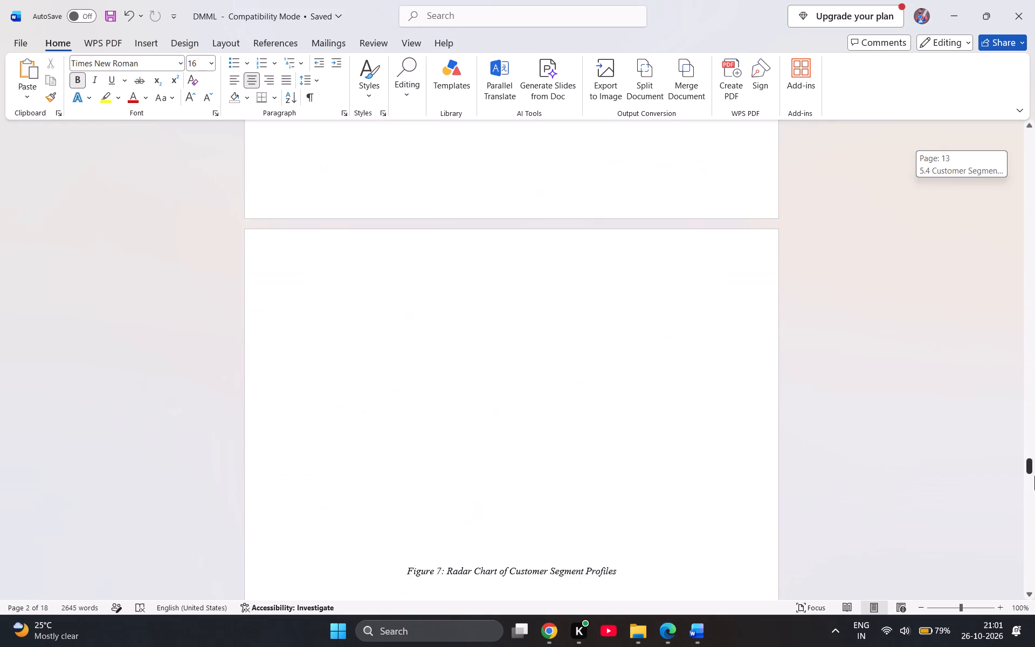
pyautogui.moveTo(1034, 476); pyautogui.dragTo(1034, 553)
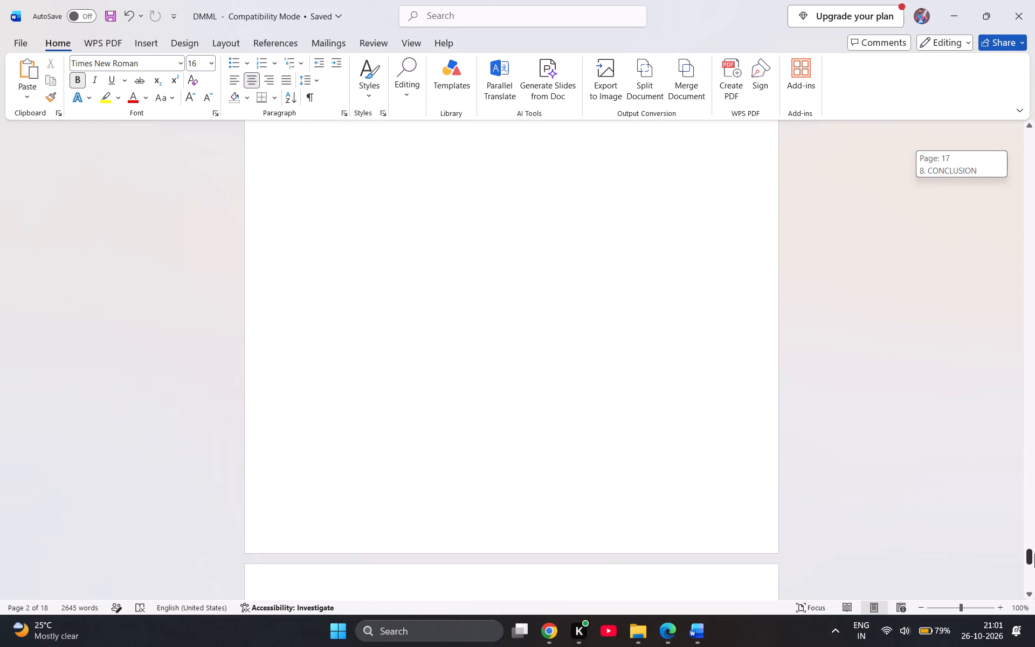
pyautogui.moveTo(1034, 553); pyautogui.dragTo(1034, 142)
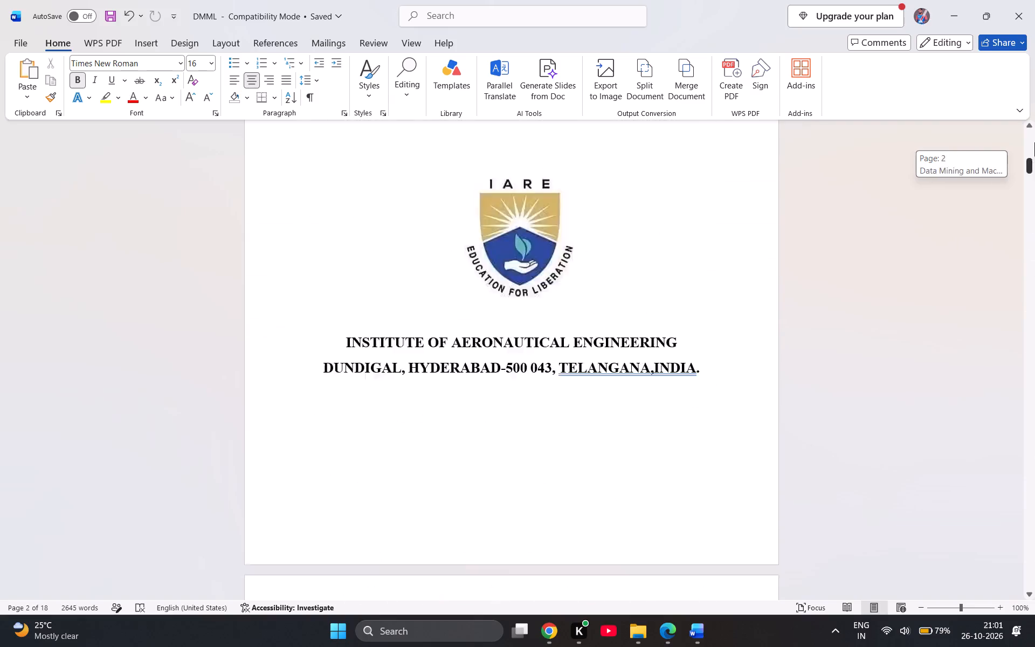
pyautogui.moveTo(1034, 142); pyautogui.dragTo(1033, 113)
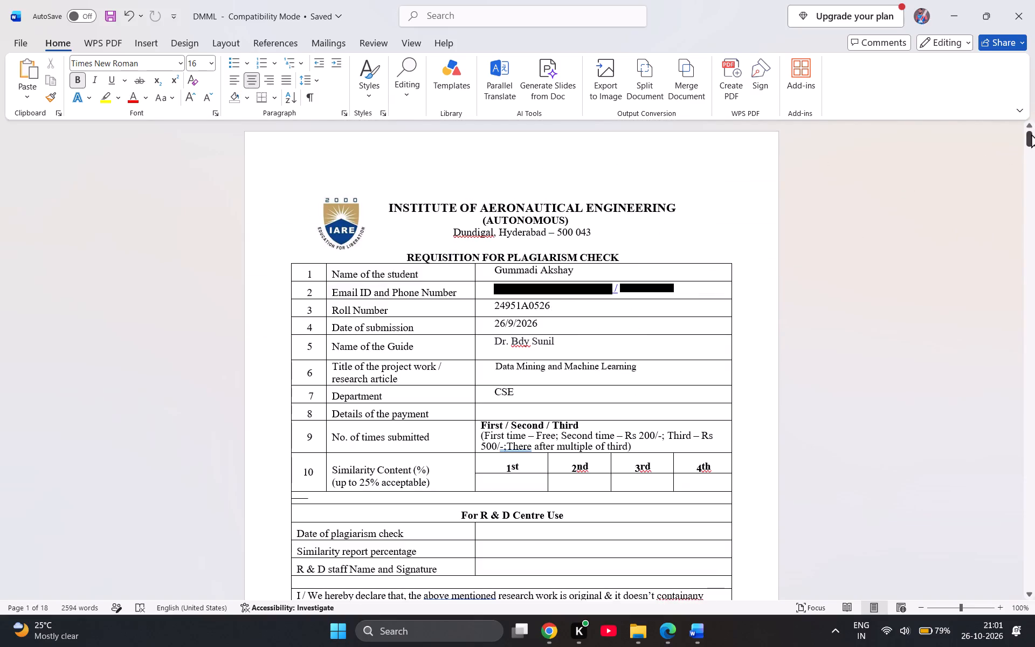
pyautogui.moveTo(1030, 137); pyautogui.dragTo(1030, 145)
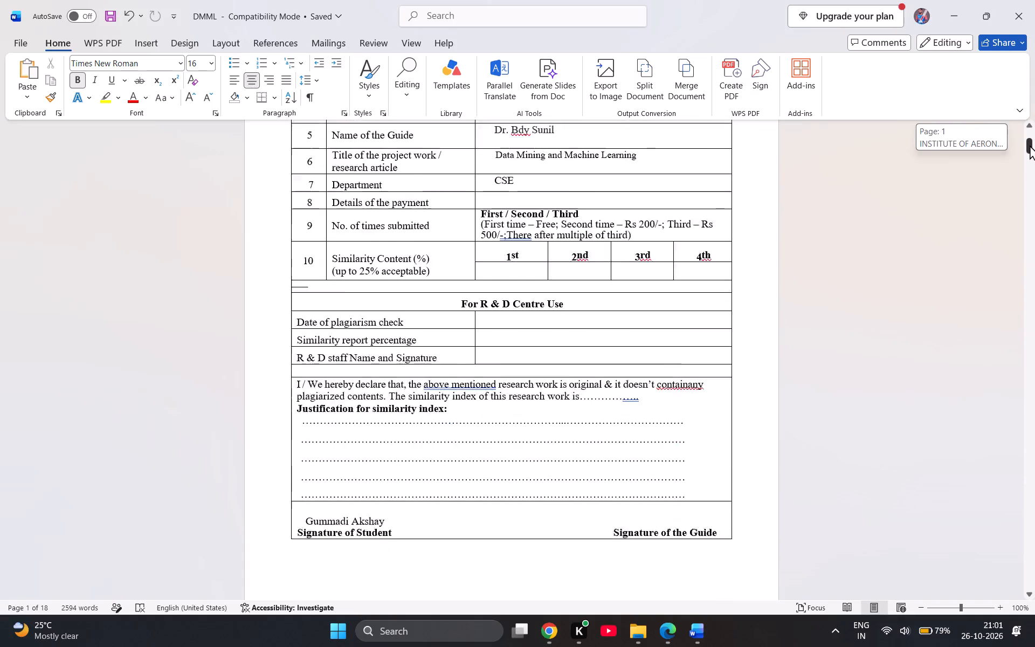
pyautogui.moveTo(1030, 145); pyautogui.dragTo(1032, 163)
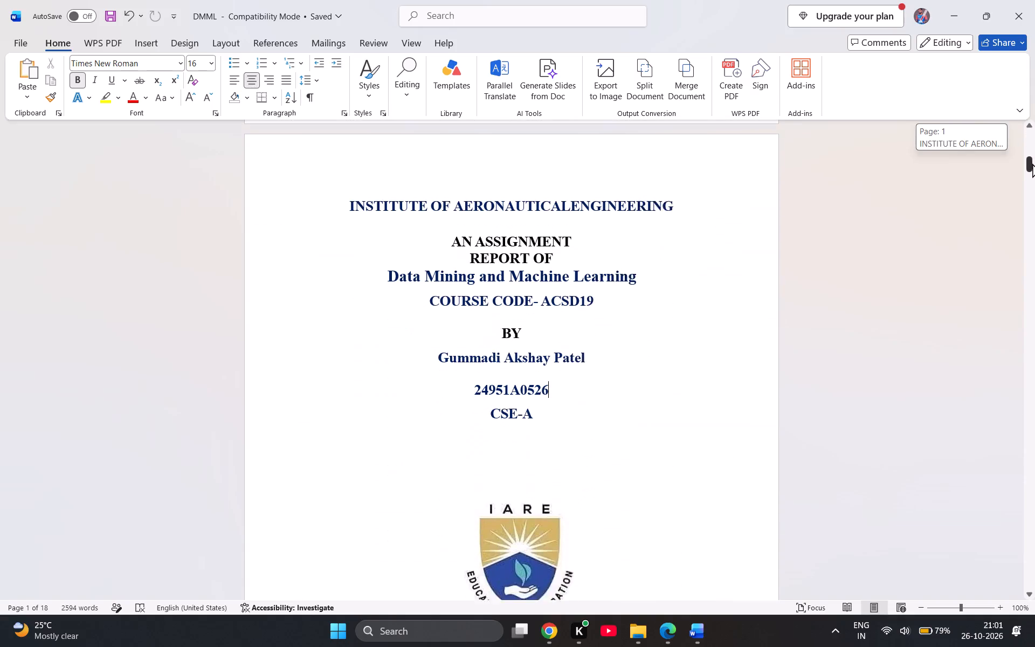
pyautogui.moveTo(1032, 163); pyautogui.dragTo(1033, 165)
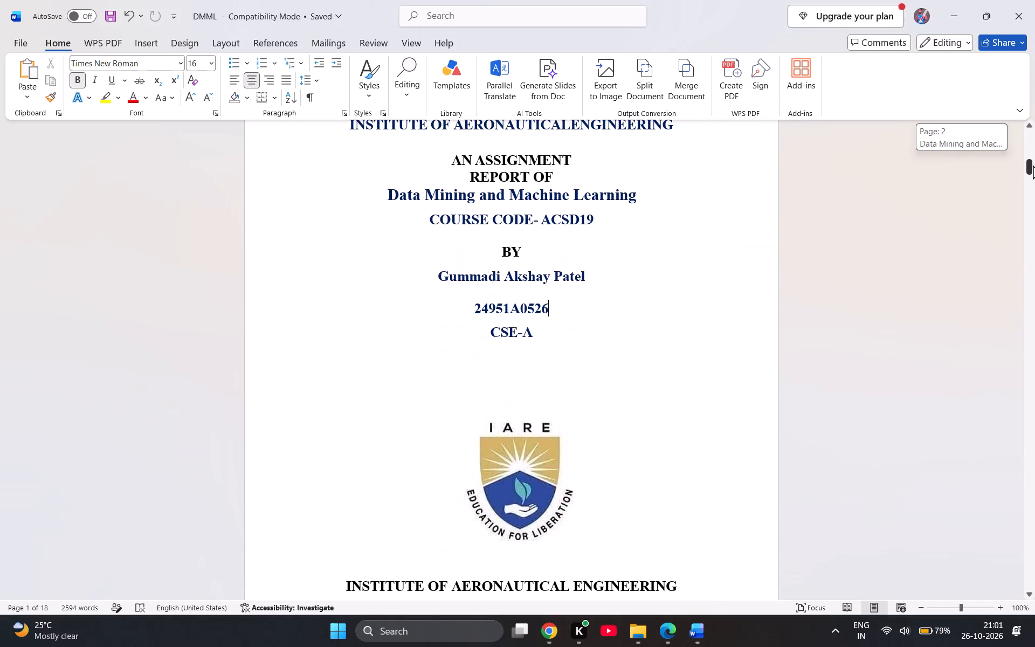
pyautogui.moveTo(1033, 165); pyautogui.dragTo(1034, 184)
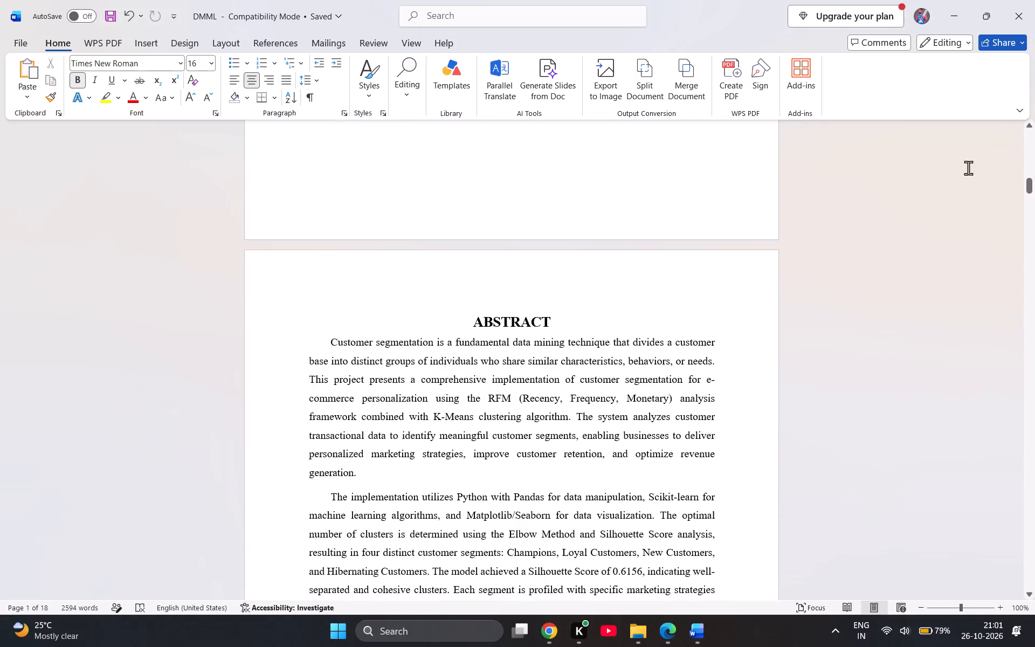
# Save the DMML report again and close it.
pyautogui.click(24, 40)
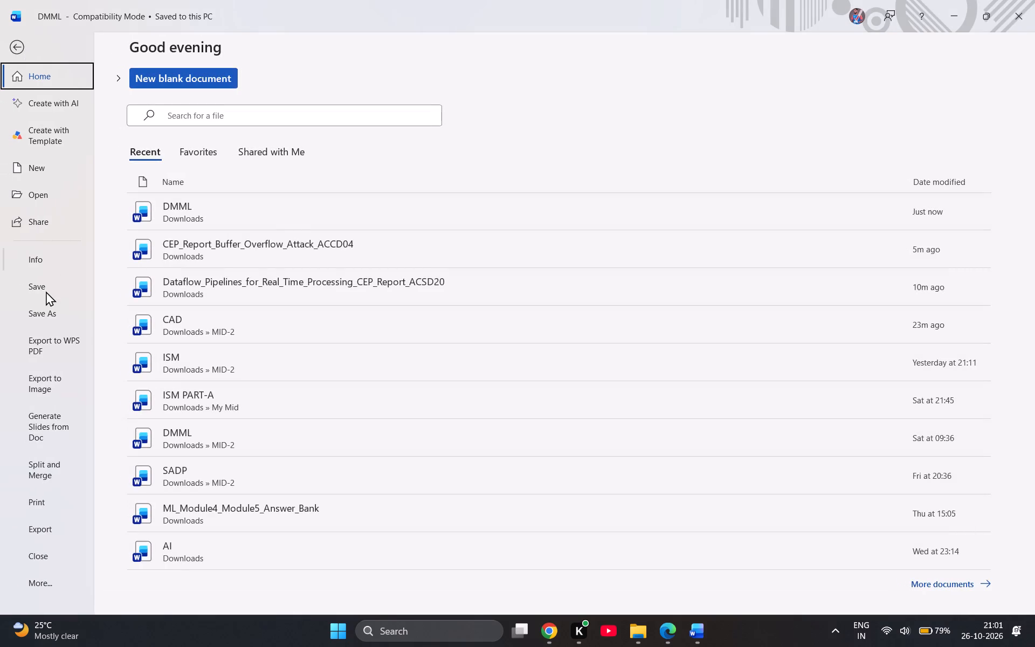
pyautogui.click(46, 291)
pyautogui.click(1034, 0)
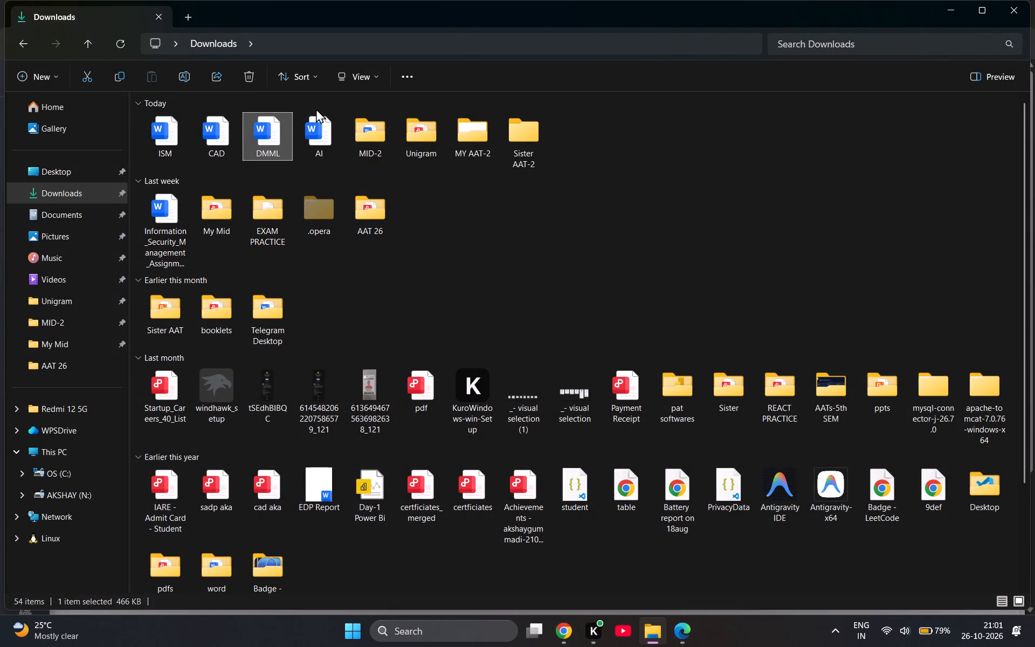
# Open the AI file from Downloads in Word and enable editing.
pyautogui.click(327, 127)
pyautogui.rightClick(326, 127)
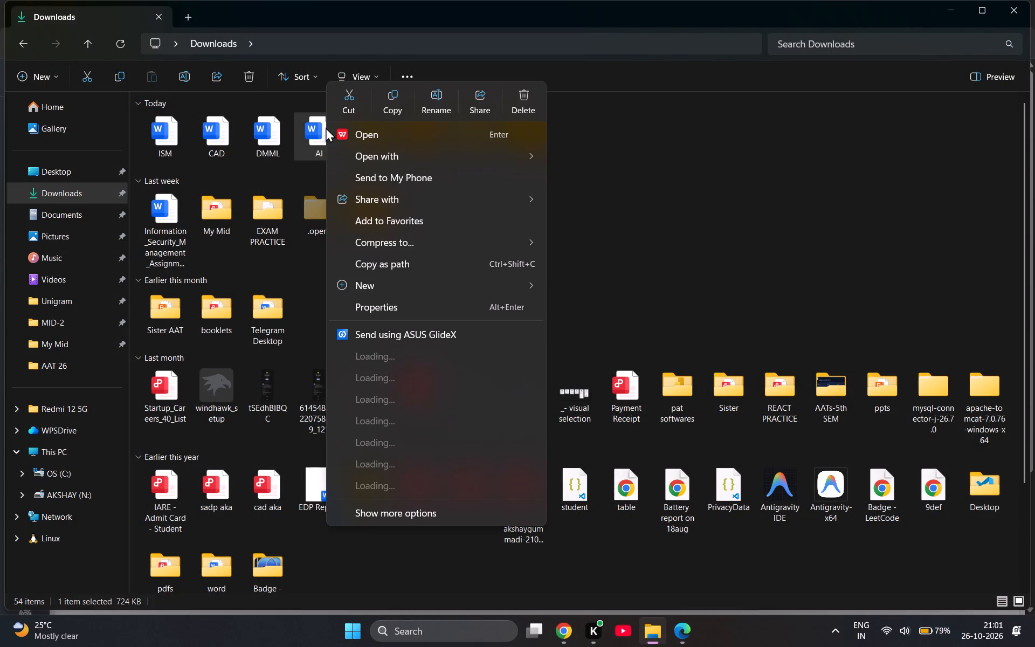
pyautogui.click(598, 157)
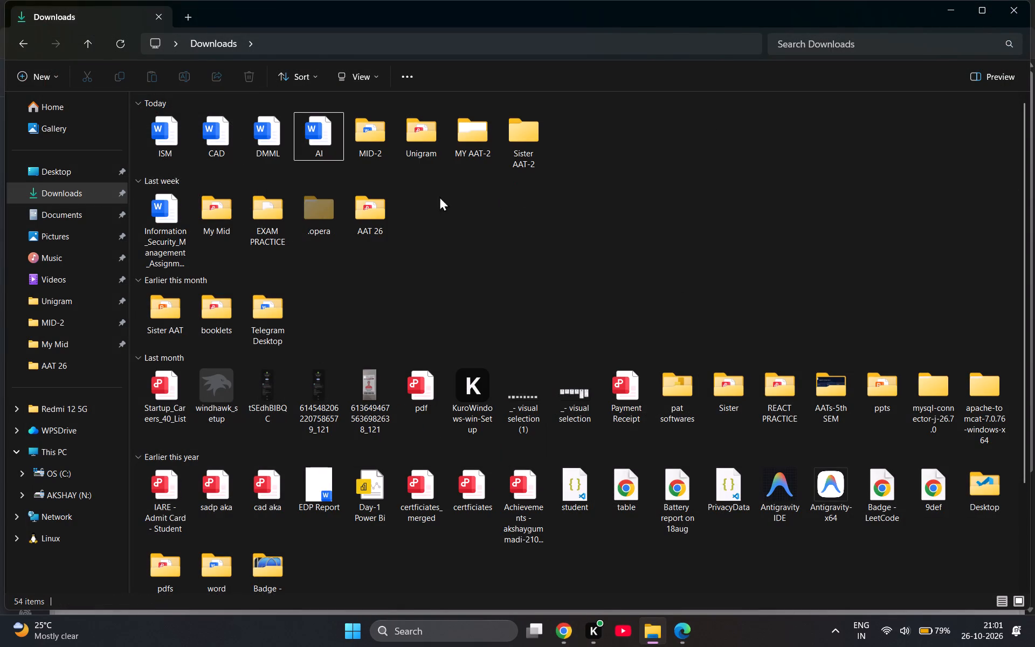
pyautogui.click(325, 143)
pyautogui.rightClick(324, 143)
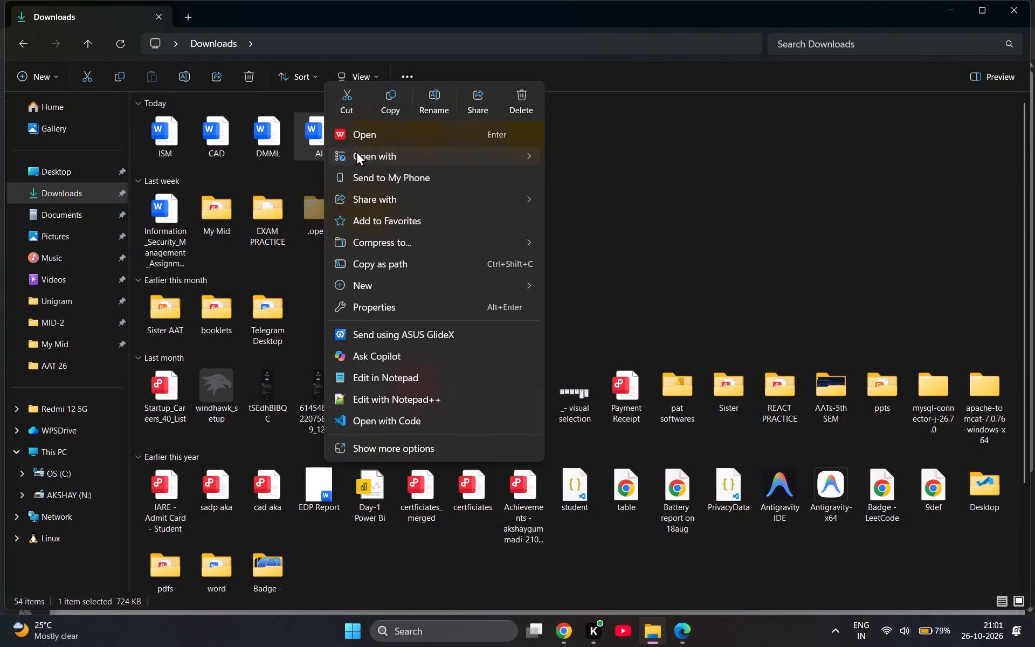
pyautogui.click(570, 152)
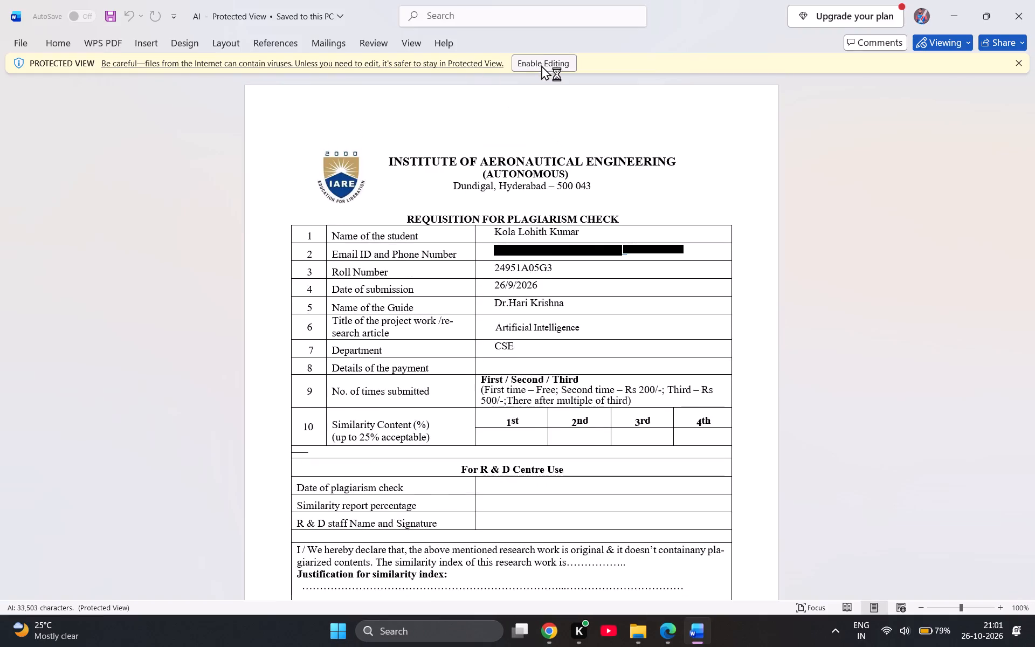
pyautogui.click(541, 65)
pyautogui.click(582, 210)
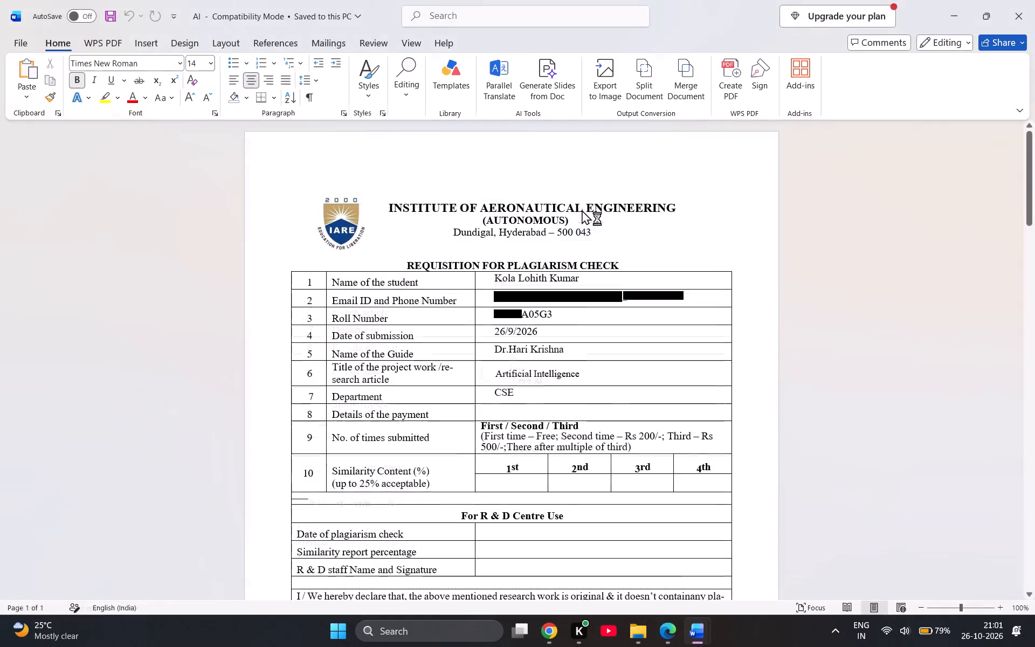
# Replace the student name in the AI report's plagiarism requisition form with the new student's name.
pyautogui.click(595, 281)
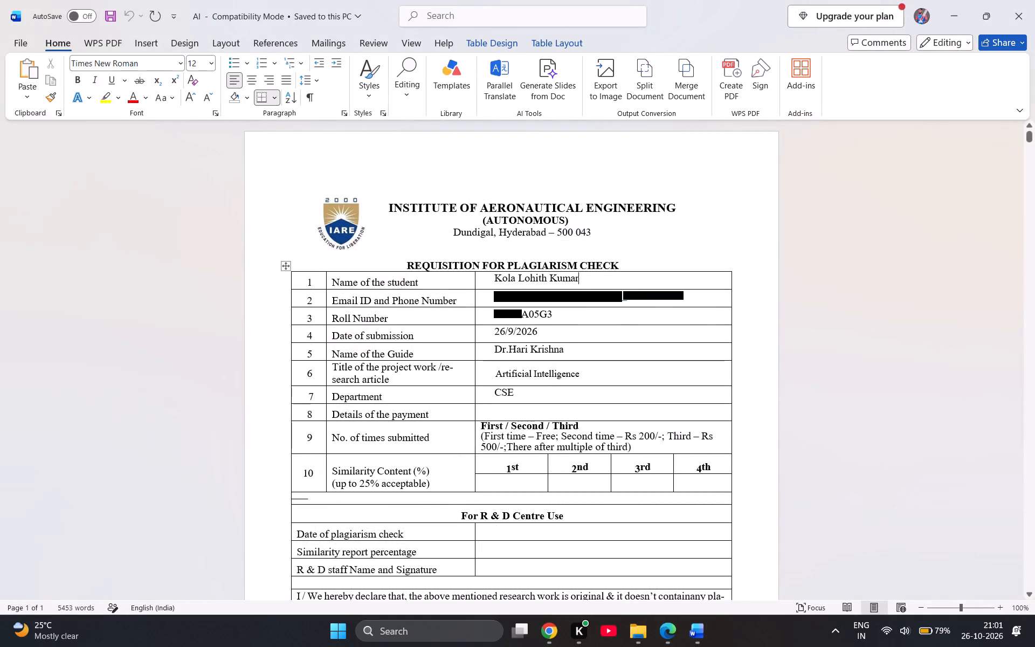
pyautogui.press('BackSpace')
pyautogui.press('BackSpace')
pyautogui.press('BackSpace')
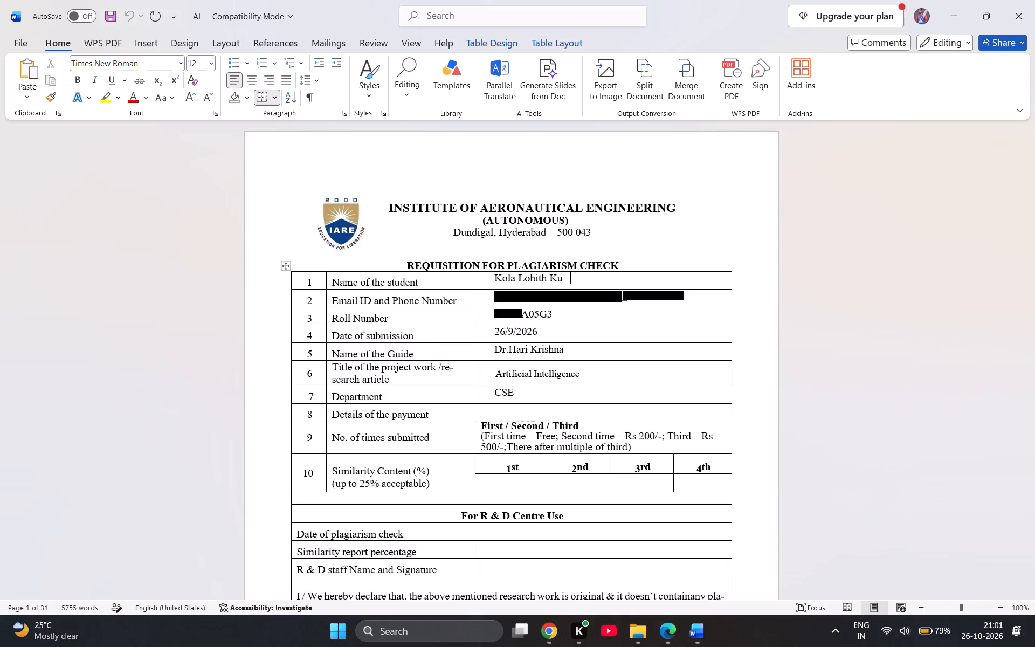
pyautogui.press('BackSpace')
pyautogui.press('BackSpace')
pyautogui.press('BackSpace')
pyautogui.press('BackSpace')
pyautogui.press('BackSpace')
pyautogui.press('BackSpace')
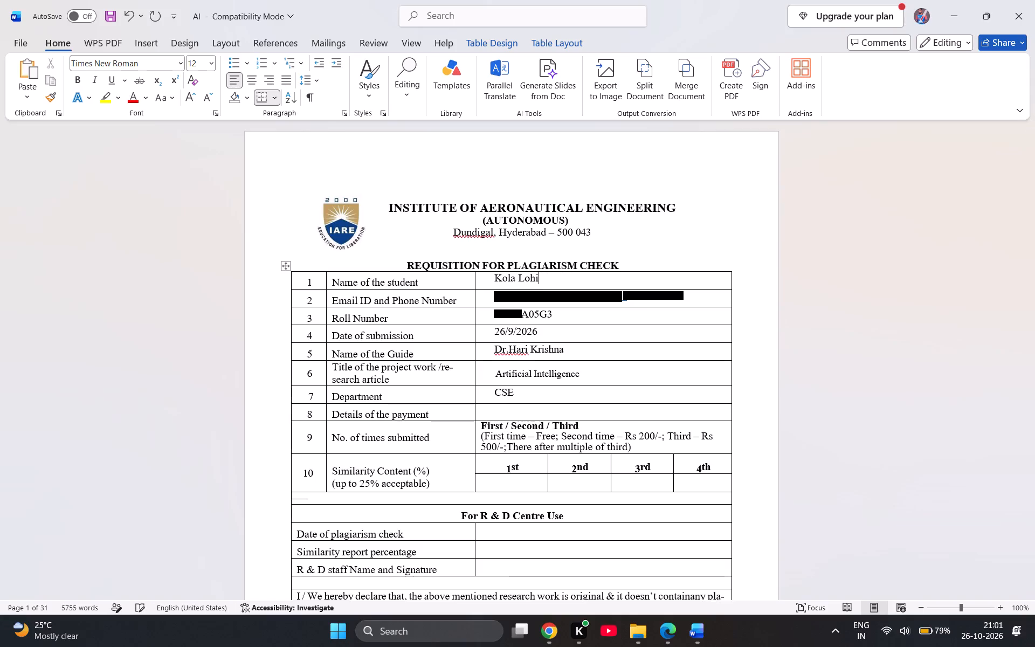
pyautogui.press('BackSpace')
pyautogui.press('BackSpace')
pyautogui.press('BackSpace')
pyautogui.press('BackSpace')
pyautogui.press('BackSpace')
pyautogui.press('BackSpace')
pyautogui.press('BackSpace')
pyautogui.press('BackSpace')
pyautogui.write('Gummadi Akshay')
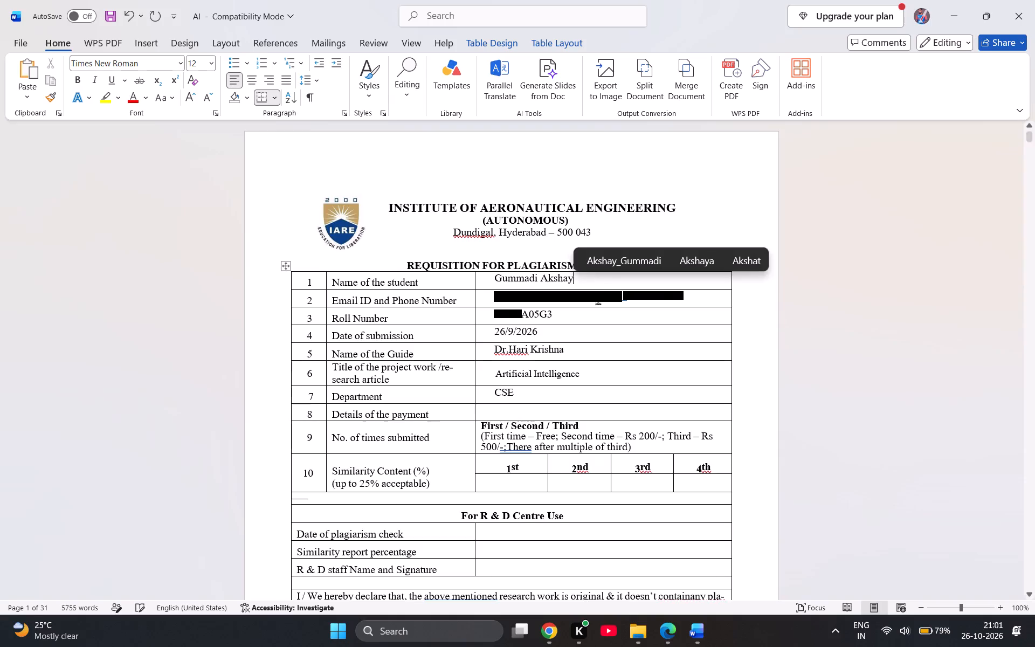
# Replace the phone number in the plagiarism requisition form with the new student's phone number.
pyautogui.click(701, 296)
pyautogui.press('BackSpace')
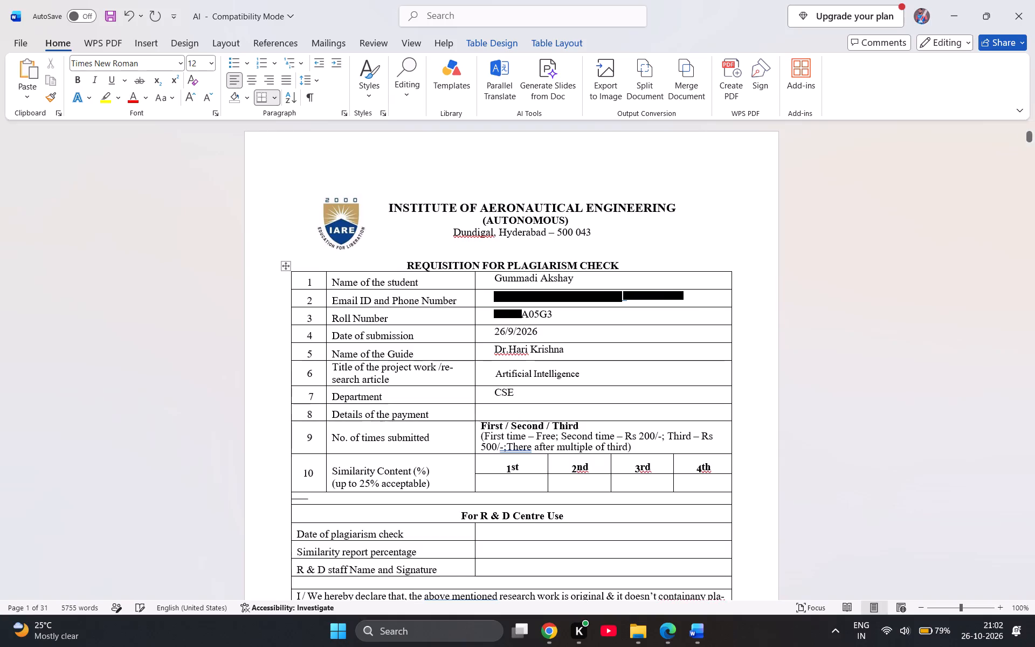
pyautogui.press('BackSpace')
pyautogui.press('BackSpace')
pyautogui.press('BackSpace')
pyautogui.press('BackSpace')
pyautogui.press('BackSpace')
pyautogui.press('BackSpace')
pyautogui.press('BackSpace')
pyautogui.press('BackSpace')
pyautogui.press('BackSpace')
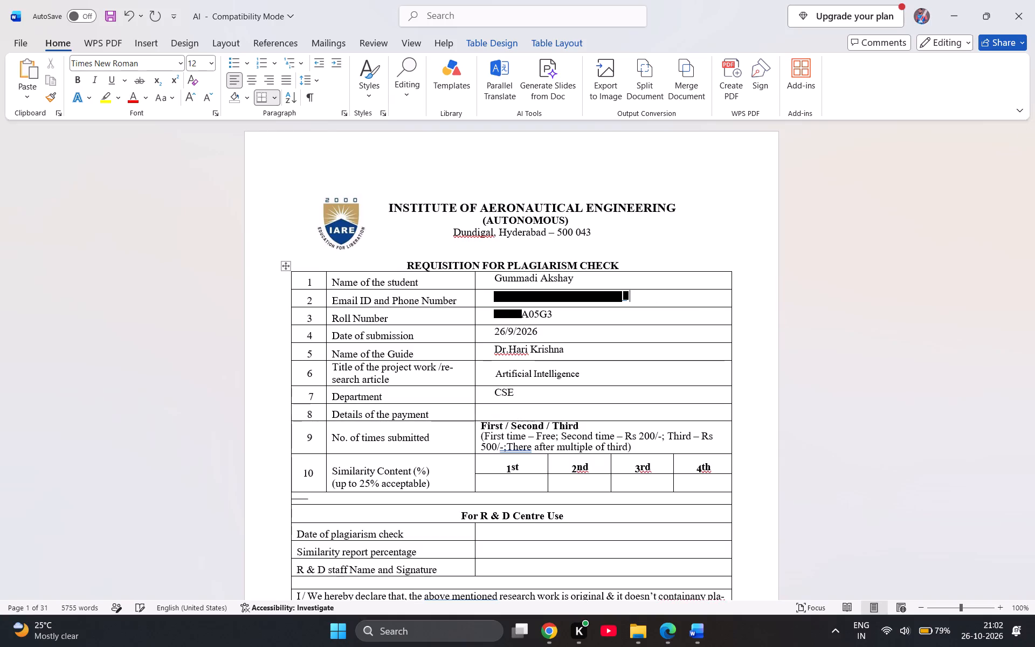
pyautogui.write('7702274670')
# Replace the username part of the email address in the requisition form with the new student's, keeping a single gmail.com domain.
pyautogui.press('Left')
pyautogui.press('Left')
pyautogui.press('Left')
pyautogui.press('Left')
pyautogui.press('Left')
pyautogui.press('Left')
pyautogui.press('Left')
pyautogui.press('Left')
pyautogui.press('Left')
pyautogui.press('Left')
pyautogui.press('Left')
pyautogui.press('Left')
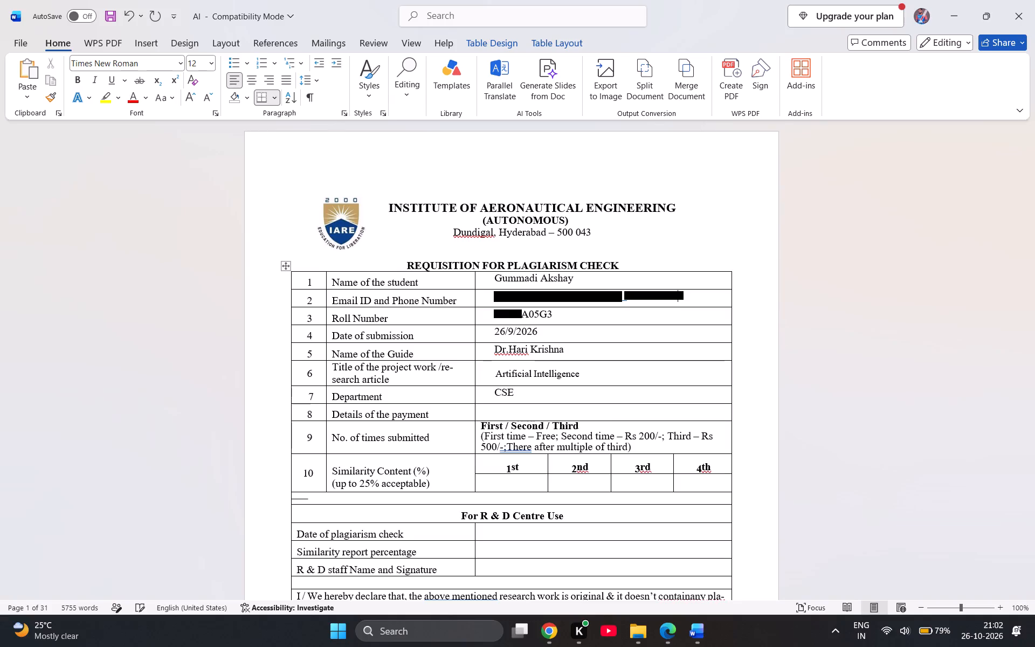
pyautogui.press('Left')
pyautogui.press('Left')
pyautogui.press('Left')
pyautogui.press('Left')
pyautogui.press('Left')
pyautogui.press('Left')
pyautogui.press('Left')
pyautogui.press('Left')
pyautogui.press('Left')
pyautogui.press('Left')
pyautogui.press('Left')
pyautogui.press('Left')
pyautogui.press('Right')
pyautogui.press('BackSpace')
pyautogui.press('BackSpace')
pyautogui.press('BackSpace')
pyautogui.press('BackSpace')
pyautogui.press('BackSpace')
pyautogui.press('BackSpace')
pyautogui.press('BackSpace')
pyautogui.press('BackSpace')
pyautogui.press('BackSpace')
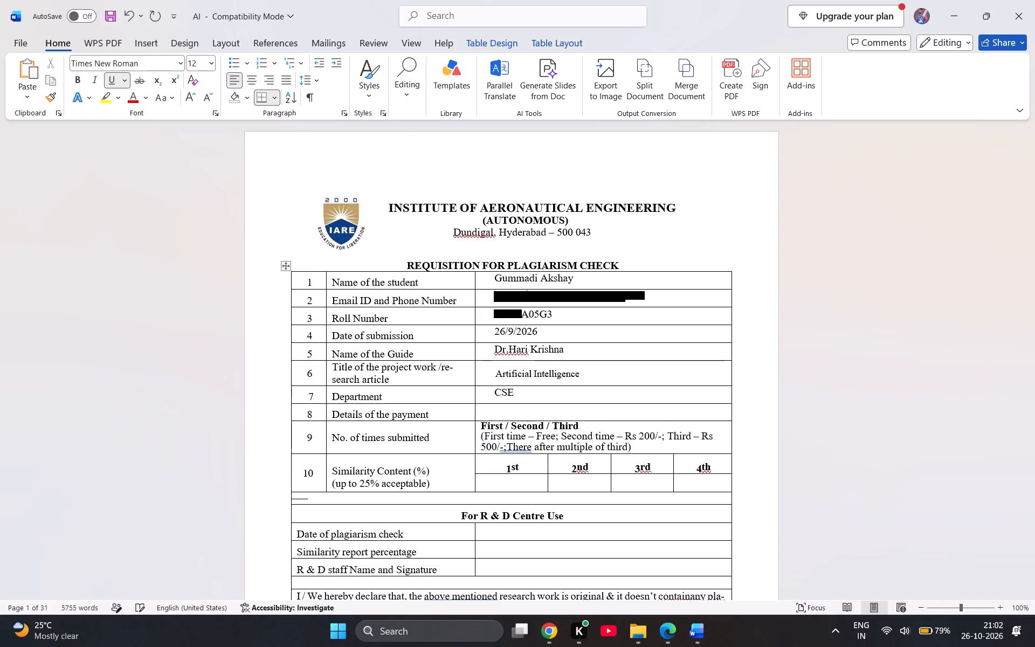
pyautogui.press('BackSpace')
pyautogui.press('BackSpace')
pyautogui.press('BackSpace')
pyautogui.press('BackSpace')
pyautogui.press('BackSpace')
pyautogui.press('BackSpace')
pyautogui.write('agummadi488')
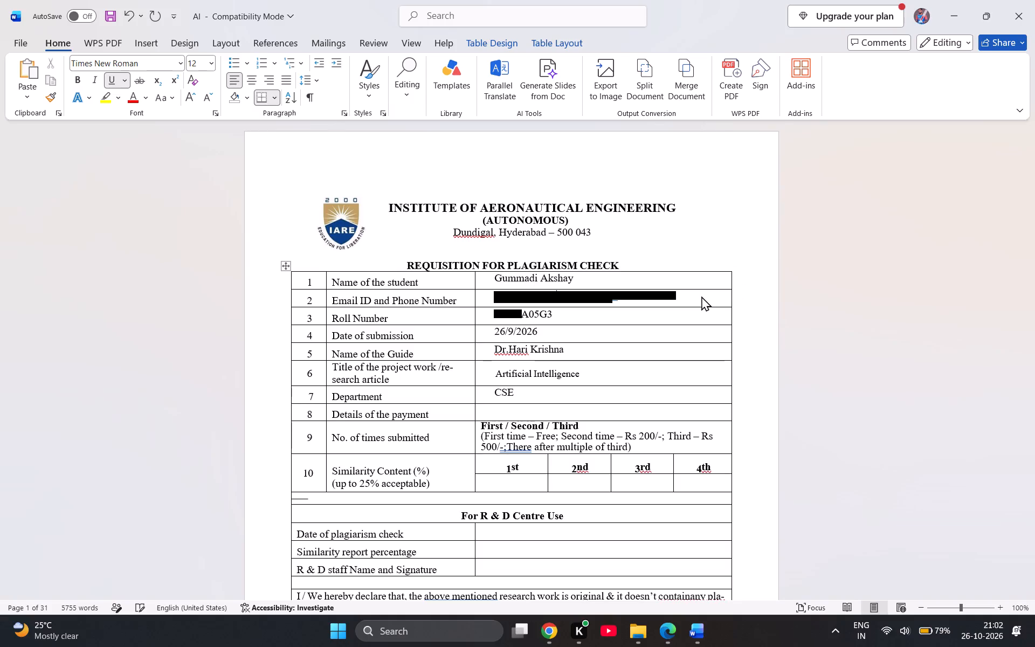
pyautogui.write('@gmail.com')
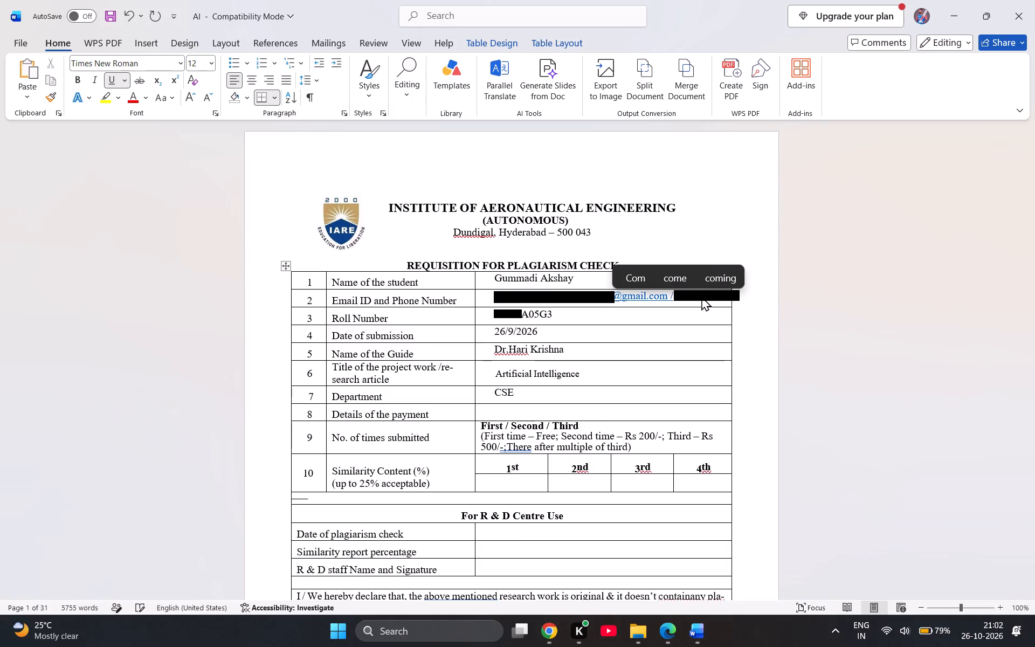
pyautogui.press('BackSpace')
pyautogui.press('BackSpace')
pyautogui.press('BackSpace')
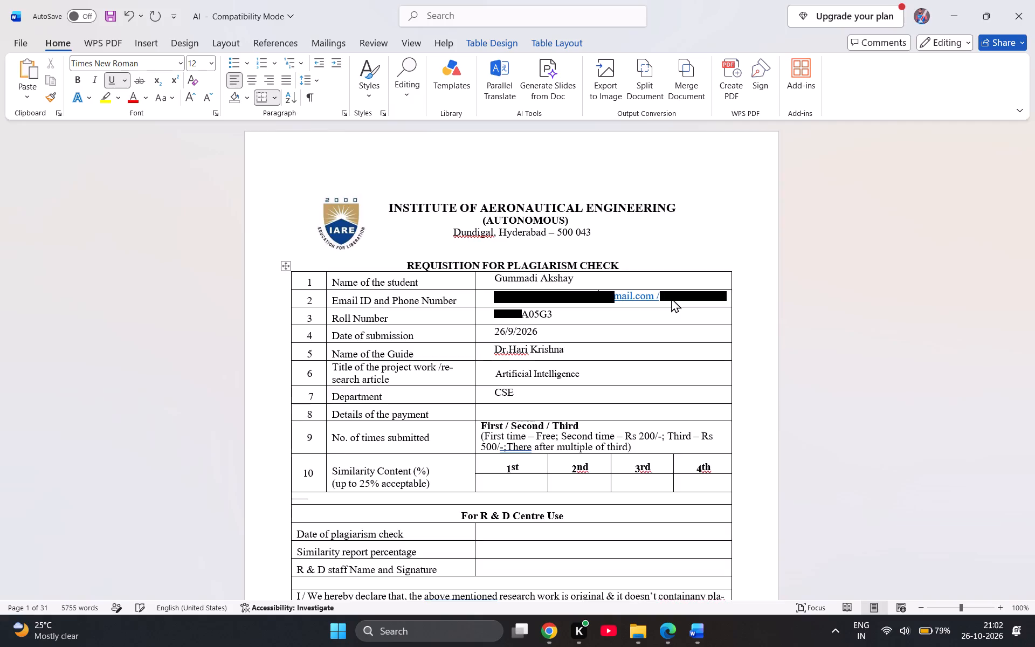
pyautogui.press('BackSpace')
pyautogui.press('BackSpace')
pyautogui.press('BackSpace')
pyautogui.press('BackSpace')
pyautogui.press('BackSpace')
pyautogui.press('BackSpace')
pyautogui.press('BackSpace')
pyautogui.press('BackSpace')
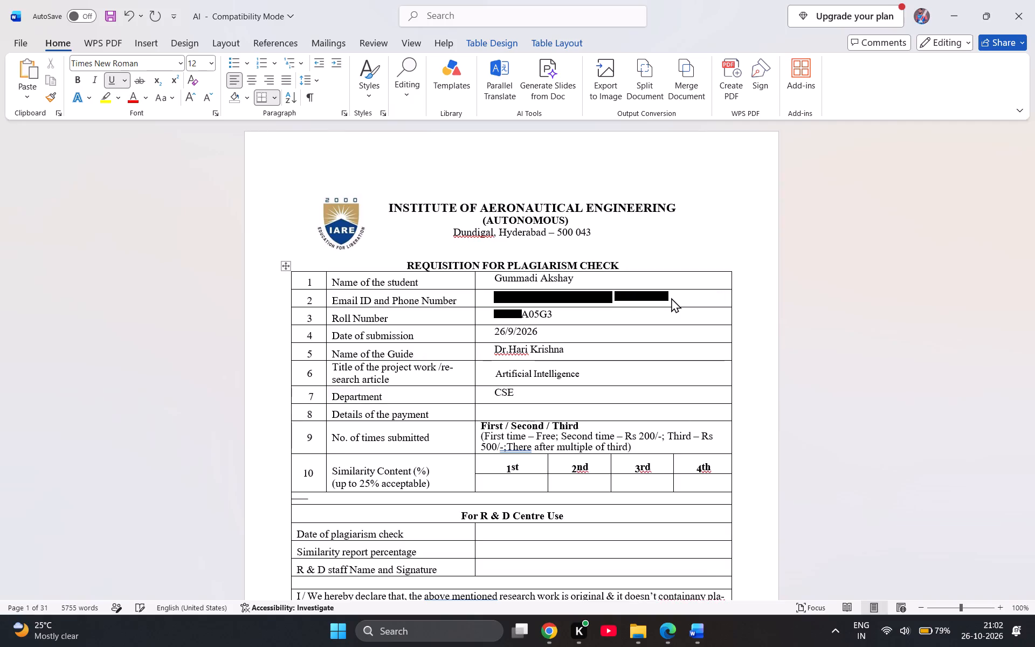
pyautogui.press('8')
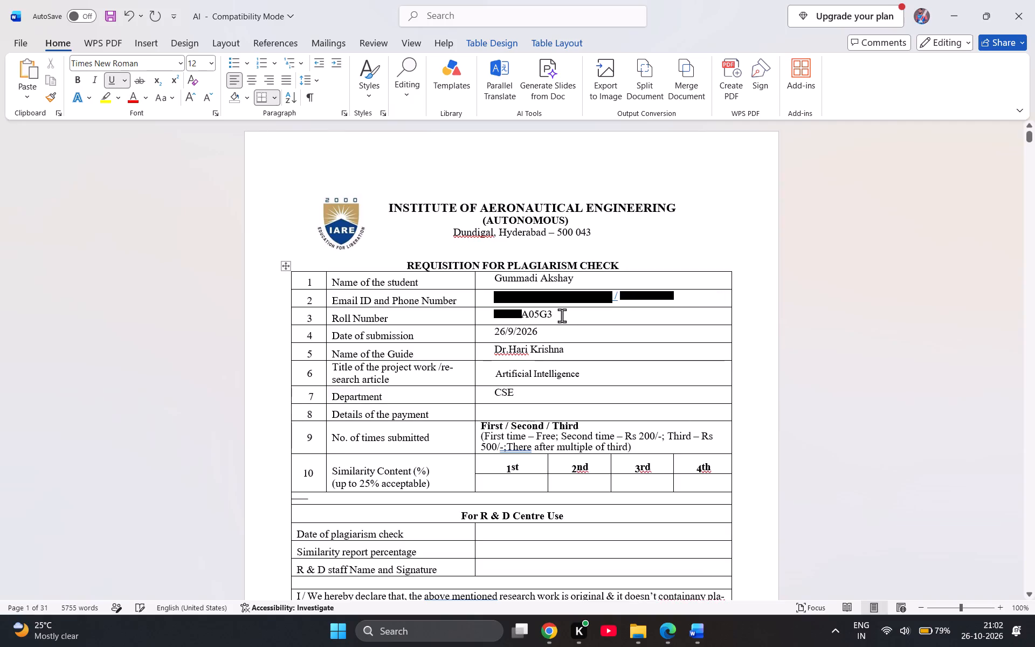
# Change the last two characters of the roll number in the requisition form to match the new student's roll number.
pyautogui.click(562, 315)
pyautogui.click(562, 315)
pyautogui.press('BackSpace')
pyautogui.press('BackSpace')
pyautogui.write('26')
# Replace the name above Signature of Student at the end of the requisition form with the new student's name.
pyautogui.moveTo(1030, 135); pyautogui.dragTo(1031, 139)
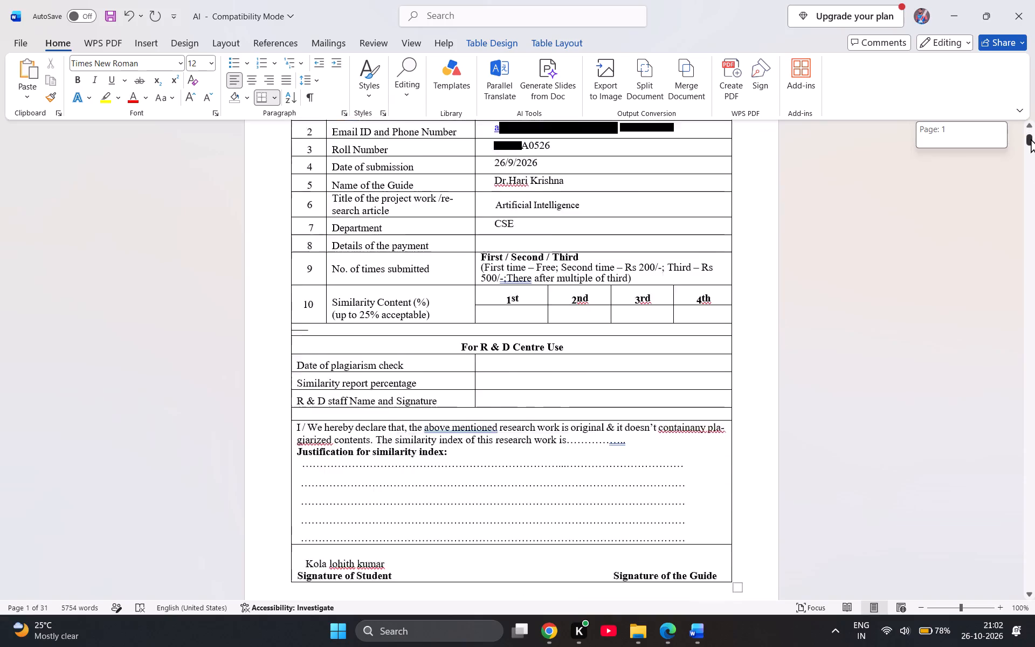
pyautogui.moveTo(1031, 139); pyautogui.dragTo(1031, 143)
pyautogui.moveTo(390, 313); pyautogui.dragTo(370, 312)
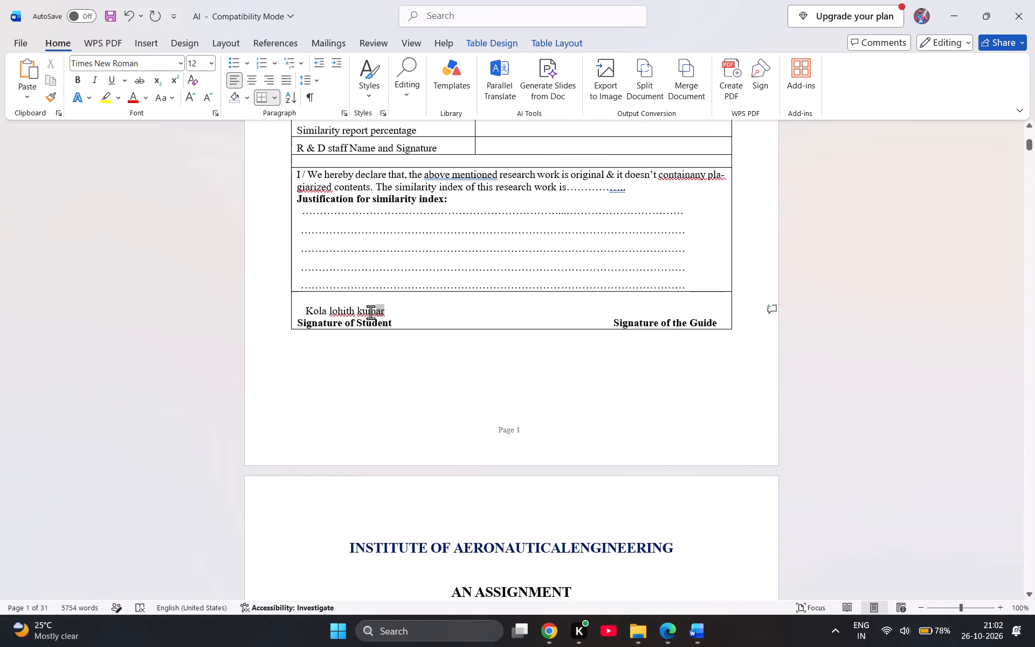
pyautogui.moveTo(370, 312); pyautogui.dragTo(334, 315)
pyautogui.press('BackSpace')
pyautogui.press('BackSpace')
pyautogui.press('BackSpace')
pyautogui.press('BackSpace')
pyautogui.press('BackSpace')
pyautogui.press('BackSpace')
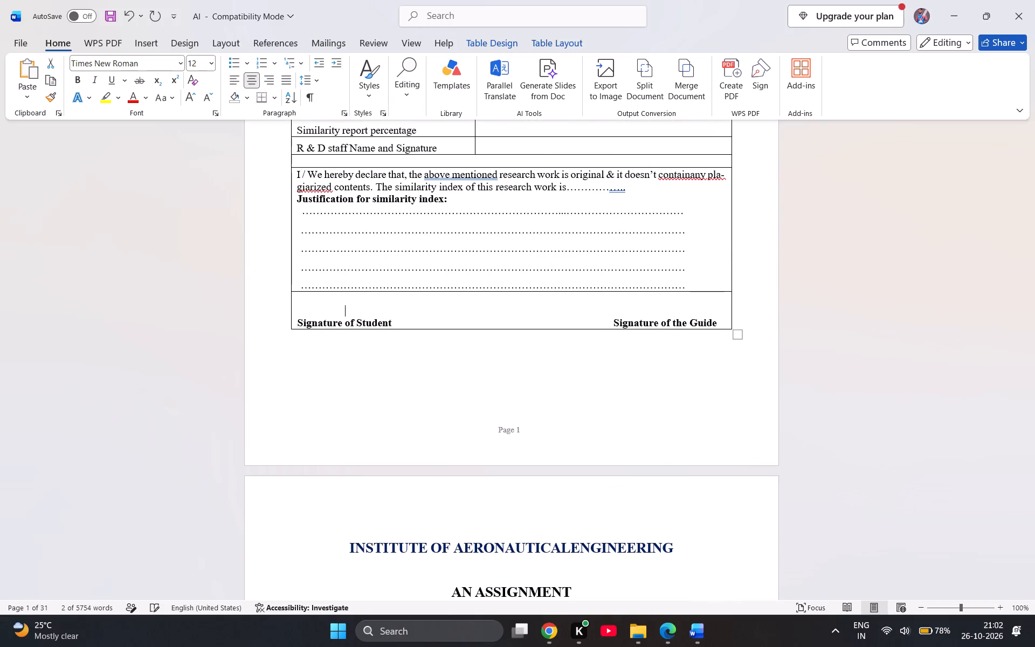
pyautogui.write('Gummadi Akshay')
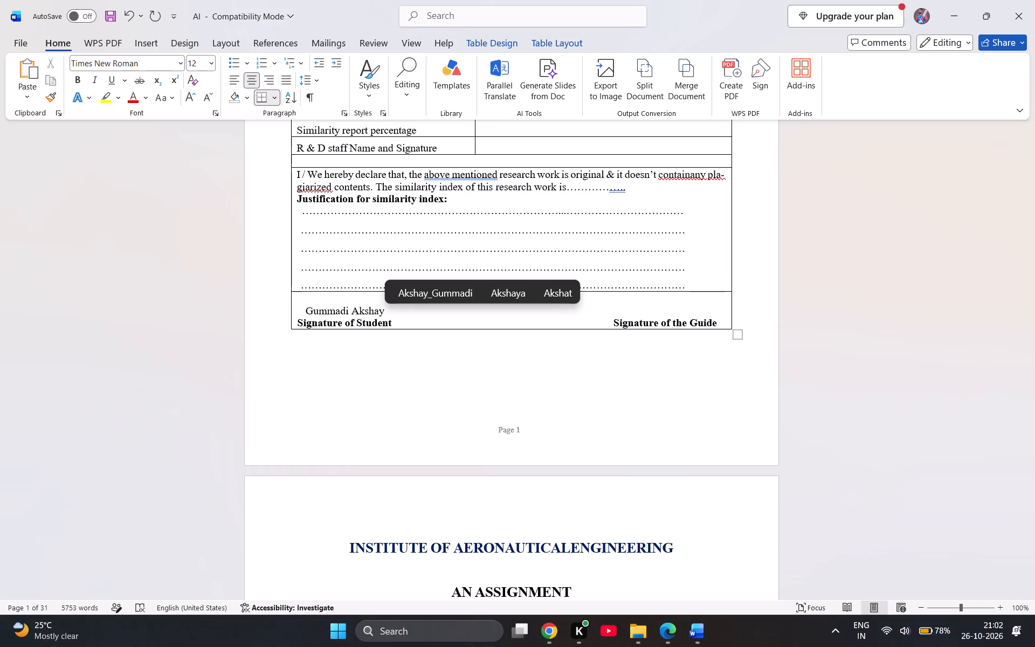
pyautogui.click(322, 361)
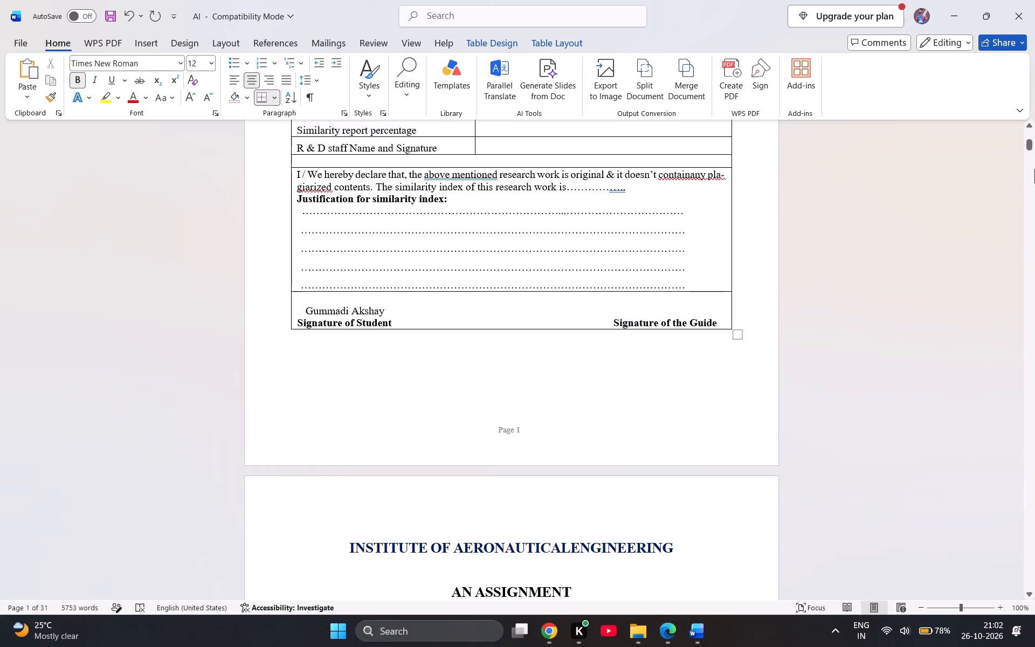
# Replace the student name under BY on the cover page with the new student's full name, followed by a line break.
pyautogui.moveTo(1027, 140); pyautogui.dragTo(1031, 147)
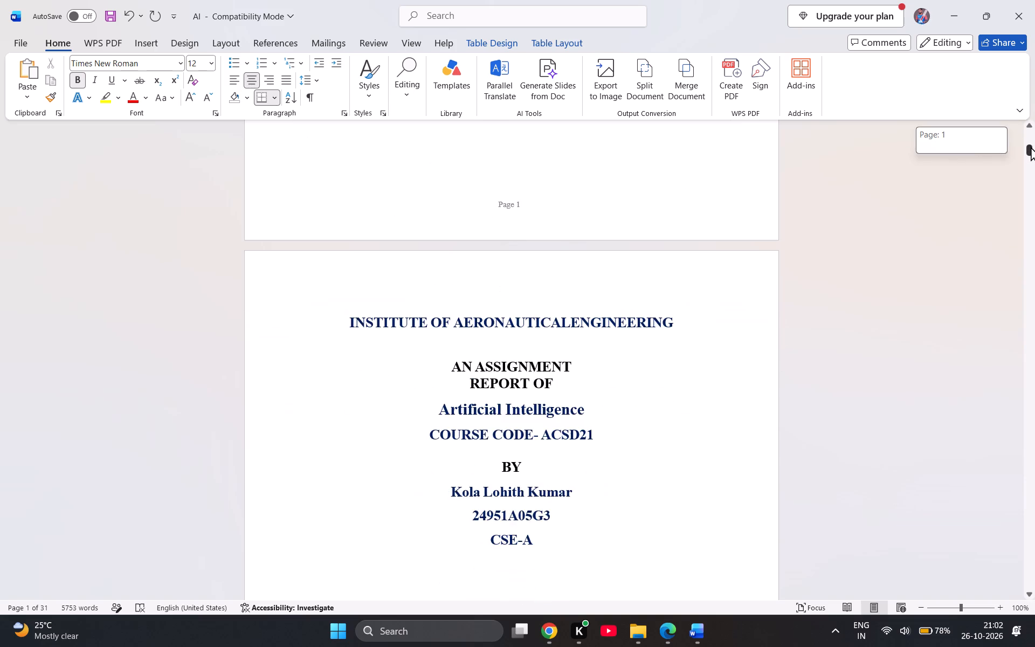
pyautogui.moveTo(1031, 147); pyautogui.dragTo(1031, 148)
pyautogui.moveTo(575, 299); pyautogui.dragTo(488, 311)
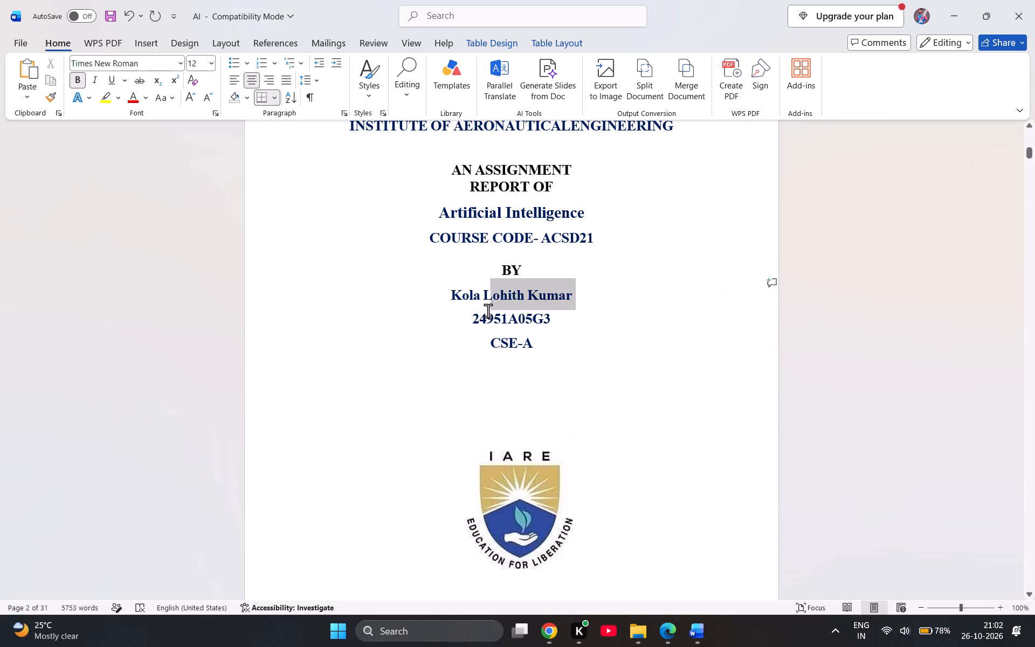
pyautogui.moveTo(488, 311); pyautogui.dragTo(454, 302)
pyautogui.press('BackSpace')
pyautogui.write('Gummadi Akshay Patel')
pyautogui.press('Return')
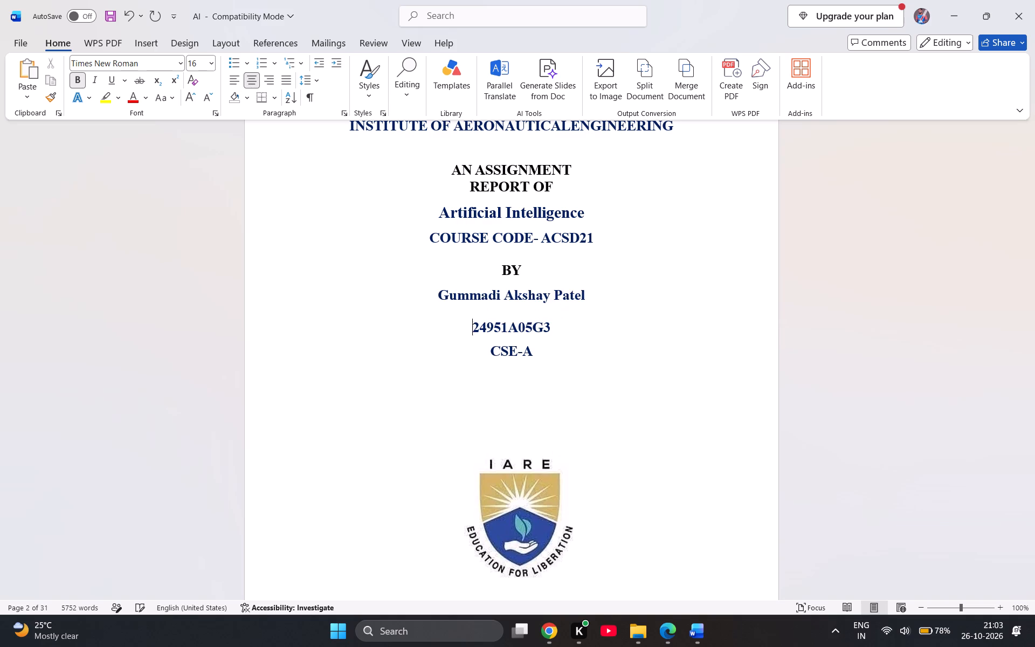
# Change the ending of the roll number on the cover page to match the new student's roll number.
pyautogui.click(570, 328)
pyautogui.press('BackSpace')
pyautogui.press('BackSpace')
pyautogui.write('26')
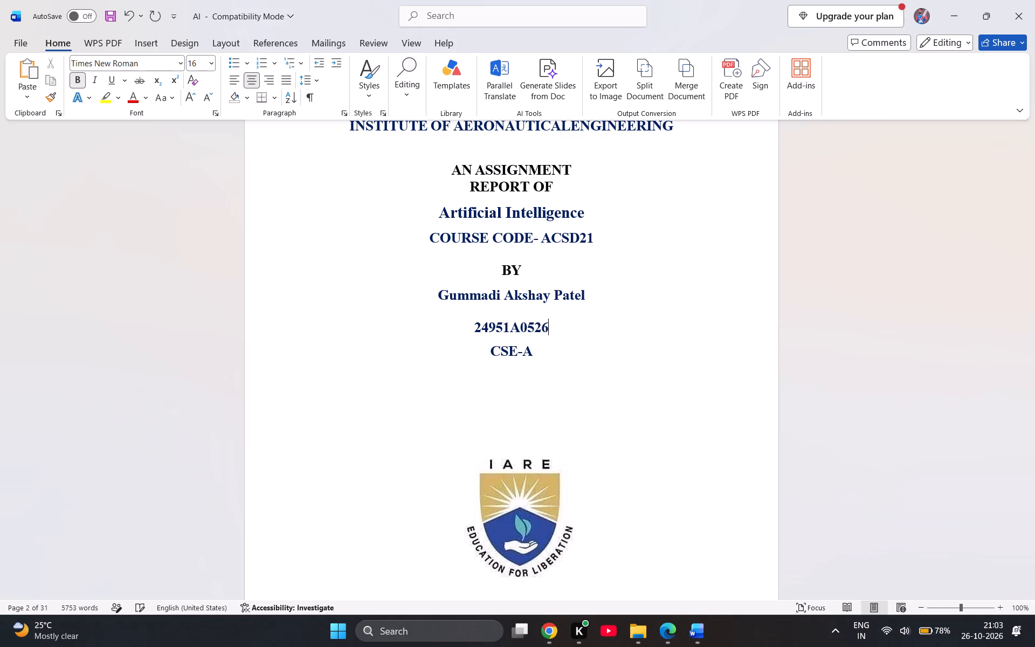
# Save the AI report.
pyautogui.click(23, 41)
pyautogui.click(44, 283)
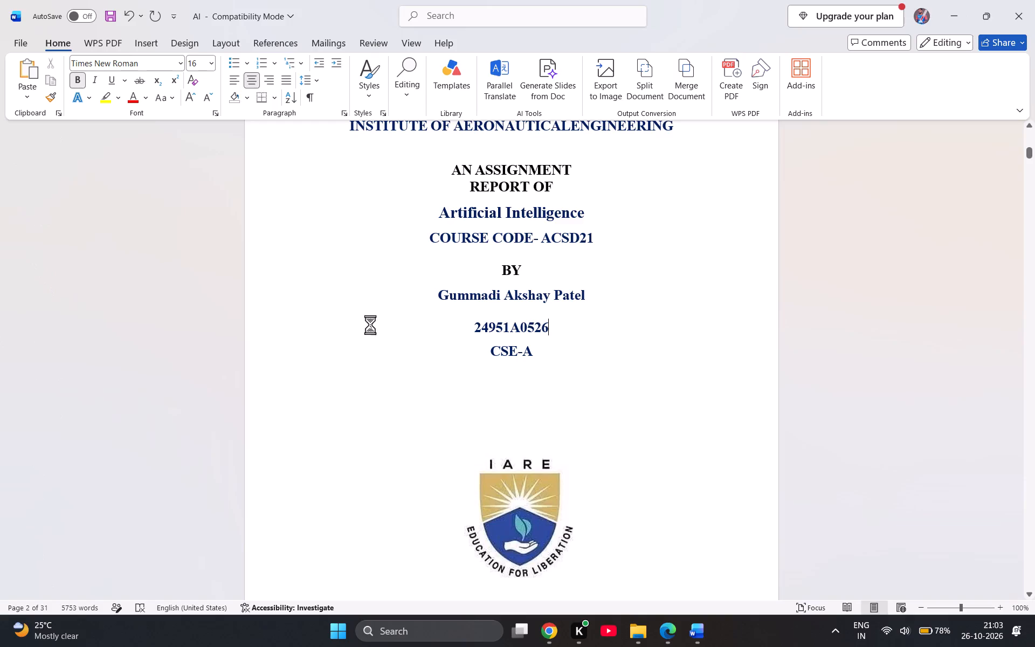
# Review the requisition form, cover page and following front pages of the AI report for remaining student details.
pyautogui.moveTo(1029, 152); pyautogui.dragTo(1031, 127)
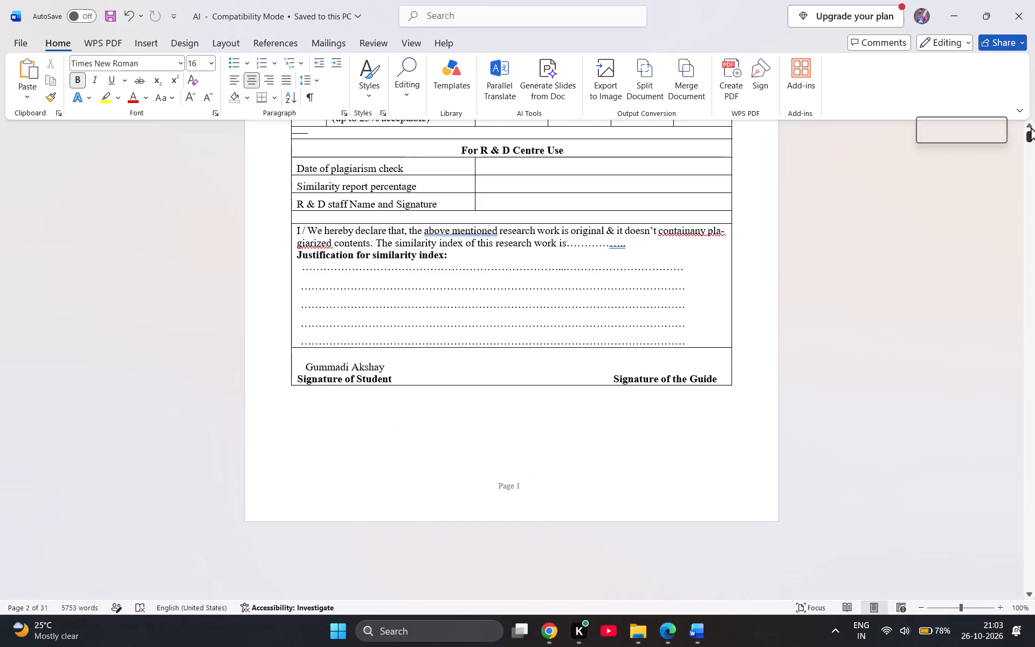
pyautogui.moveTo(1031, 127); pyautogui.dragTo(1031, 126)
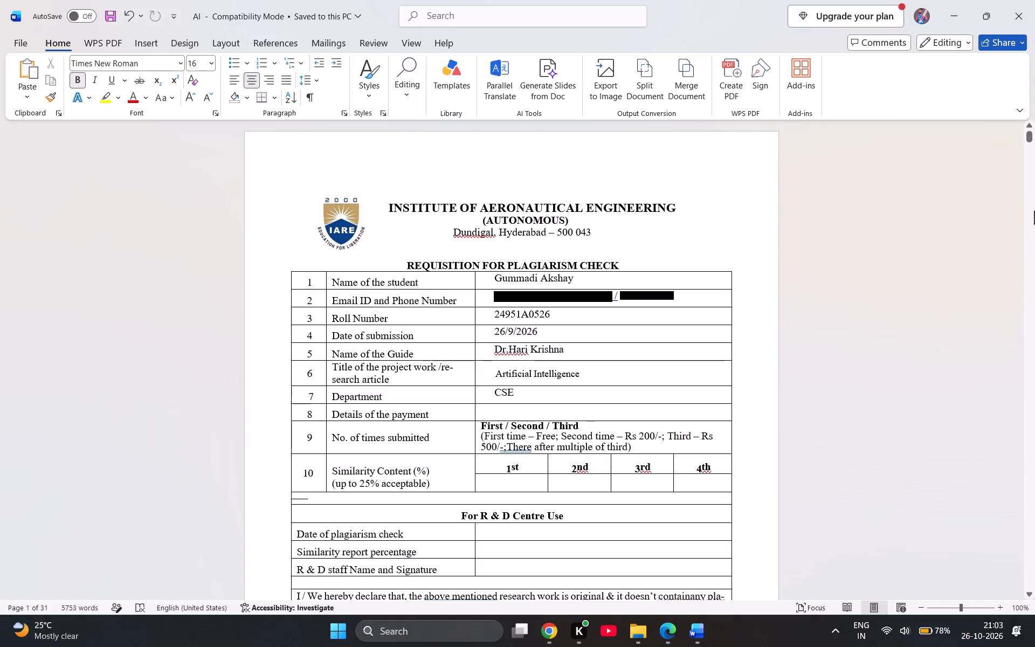
pyautogui.moveTo(1032, 135); pyautogui.dragTo(1032, 135)
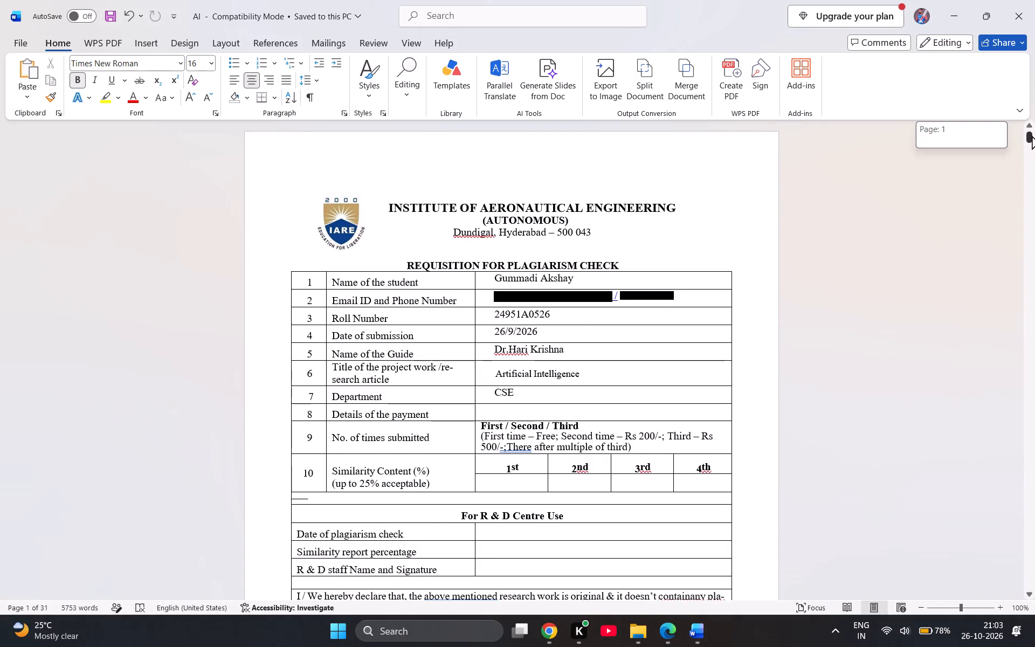
pyautogui.moveTo(1032, 135); pyautogui.dragTo(1033, 146)
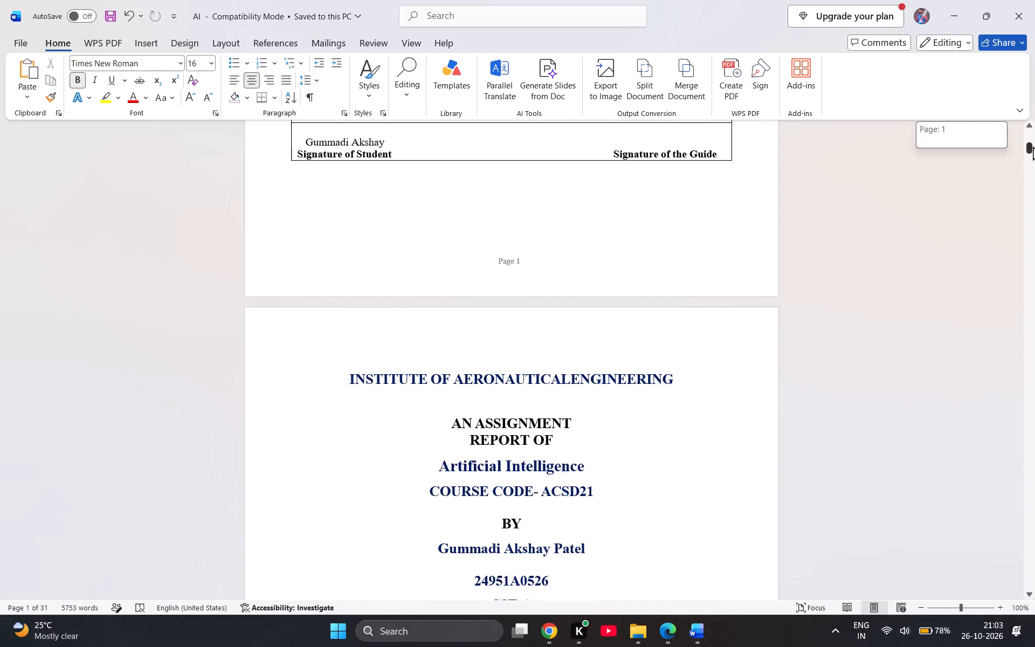
pyautogui.moveTo(1033, 146); pyautogui.dragTo(1034, 149)
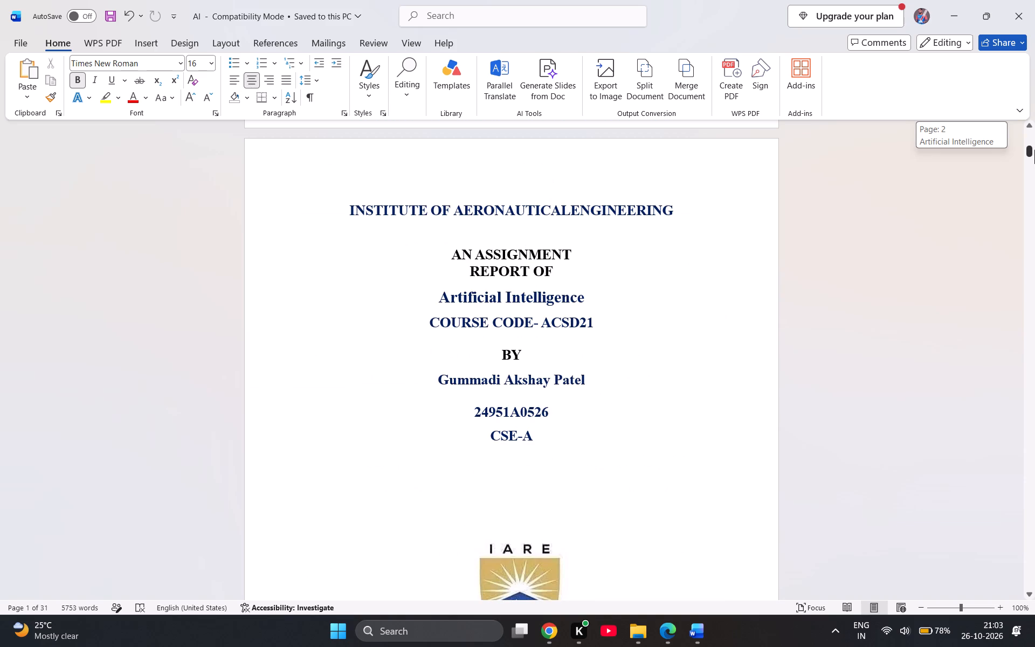
pyautogui.moveTo(1034, 149); pyautogui.dragTo(1034, 157)
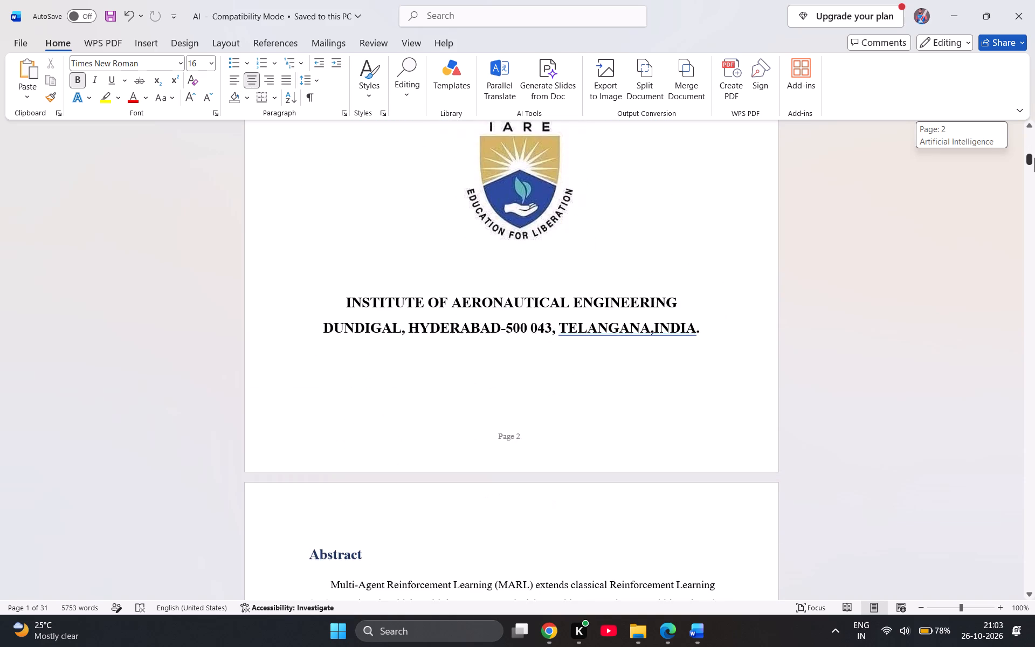
pyautogui.moveTo(1034, 157); pyautogui.dragTo(1034, 150)
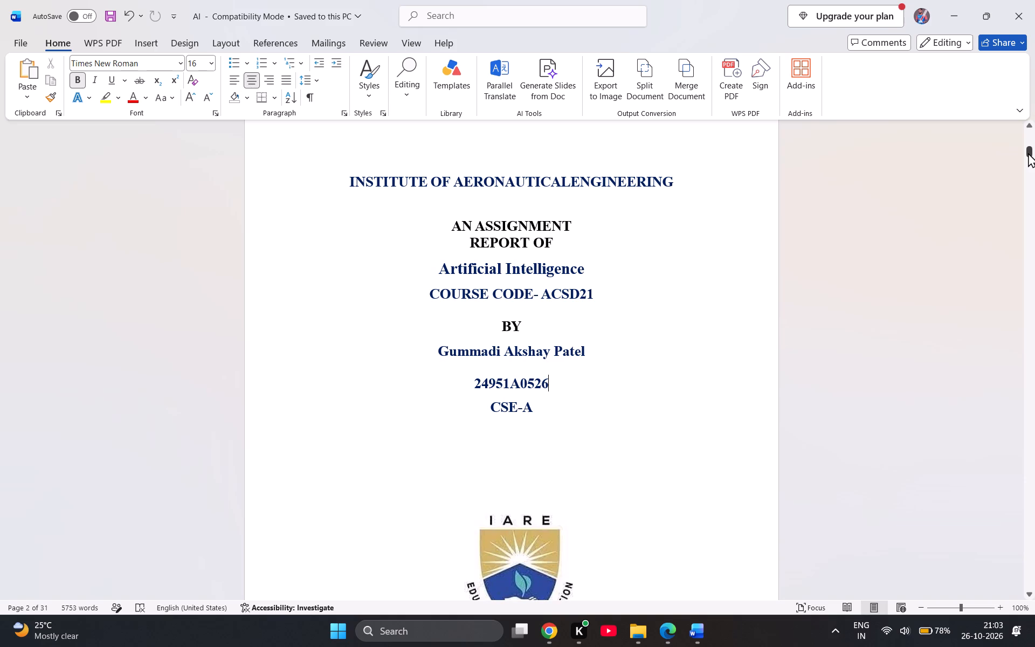
pyautogui.moveTo(1028, 153); pyautogui.dragTo(1031, 162)
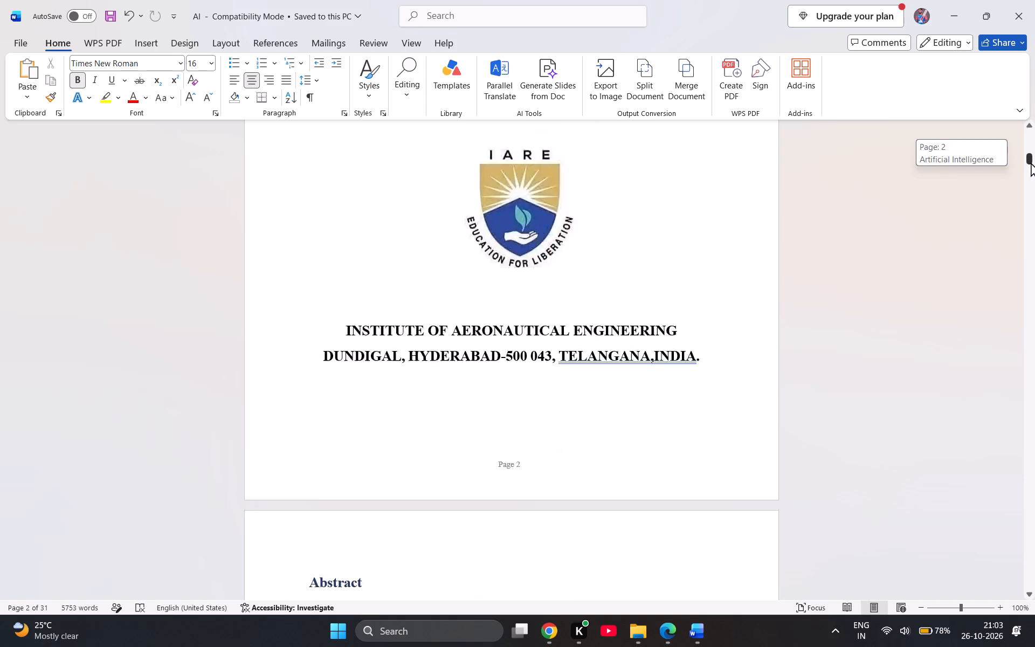
pyautogui.moveTo(1031, 162); pyautogui.dragTo(1034, 199)
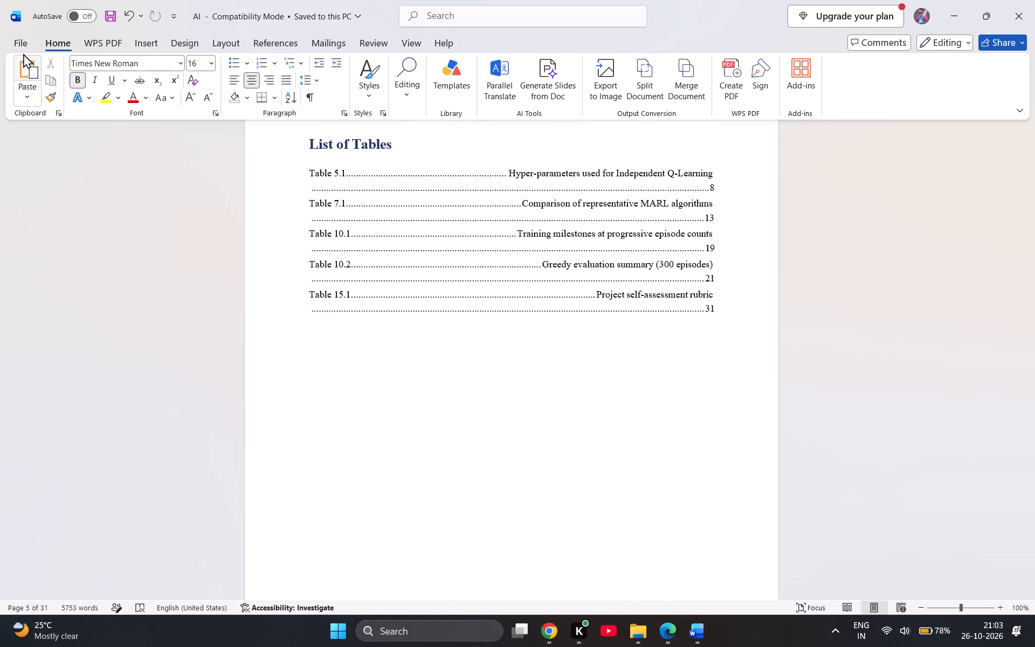
# Save the AI report again after the review.
pyautogui.click(20, 45)
pyautogui.click(49, 285)
# Save the AI report once more and close it.
pyautogui.scroll(12, 613, 368)
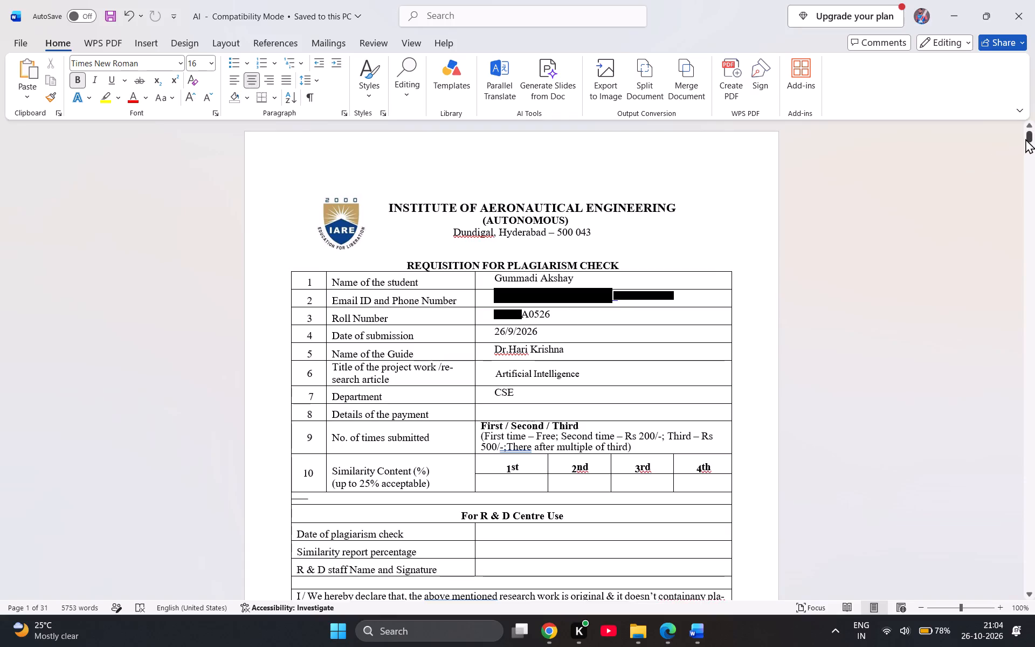
pyautogui.moveTo(1029, 135); pyautogui.dragTo(1032, 152)
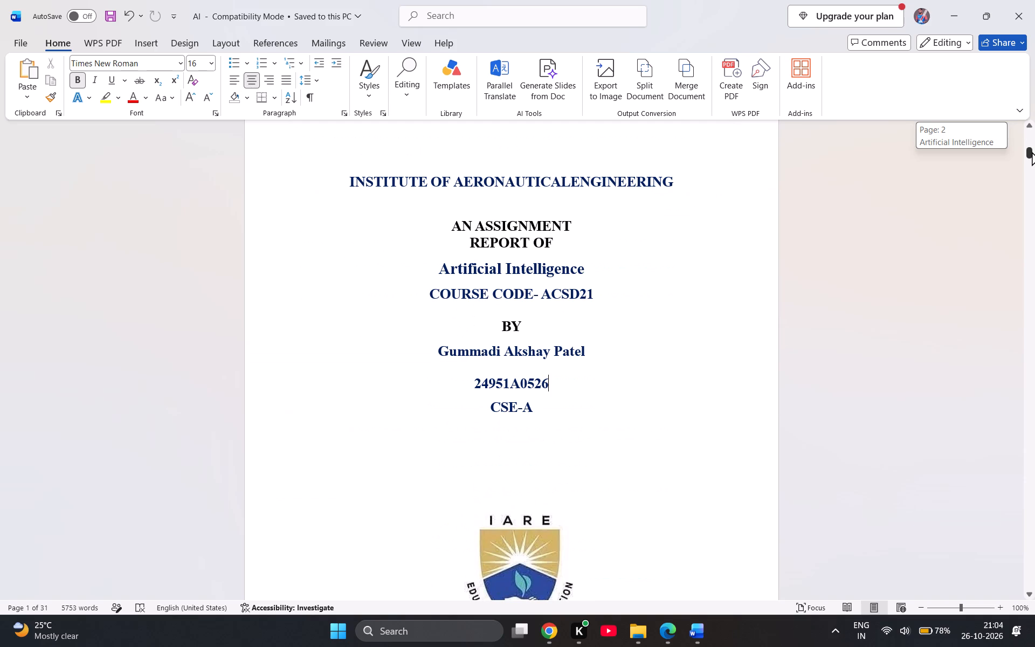
pyautogui.moveTo(1032, 152); pyautogui.dragTo(1034, 163)
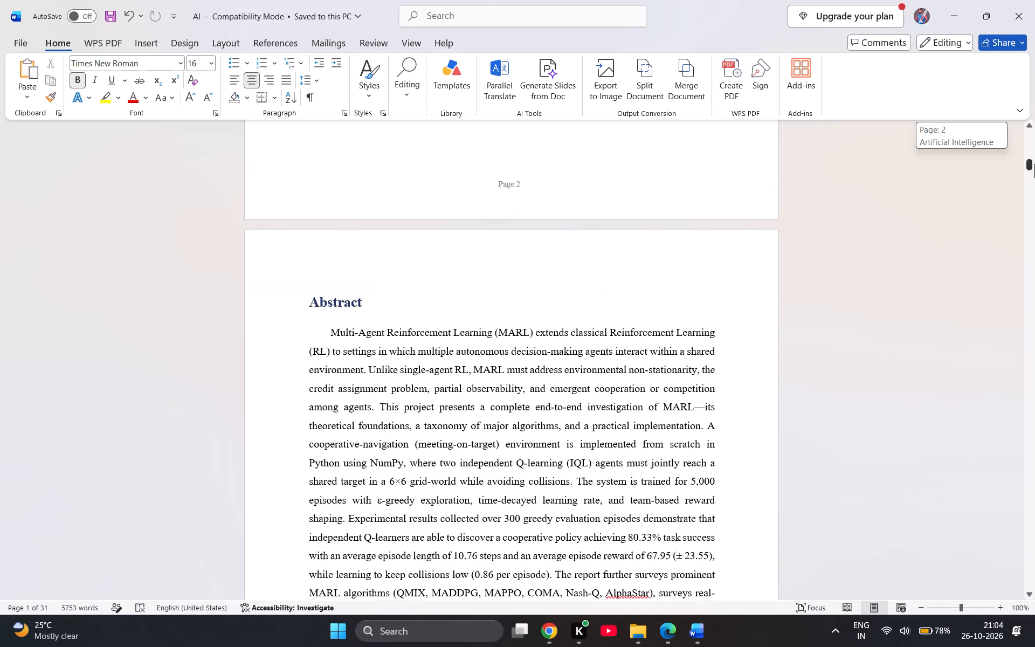
pyautogui.moveTo(1034, 163); pyautogui.dragTo(1034, 187)
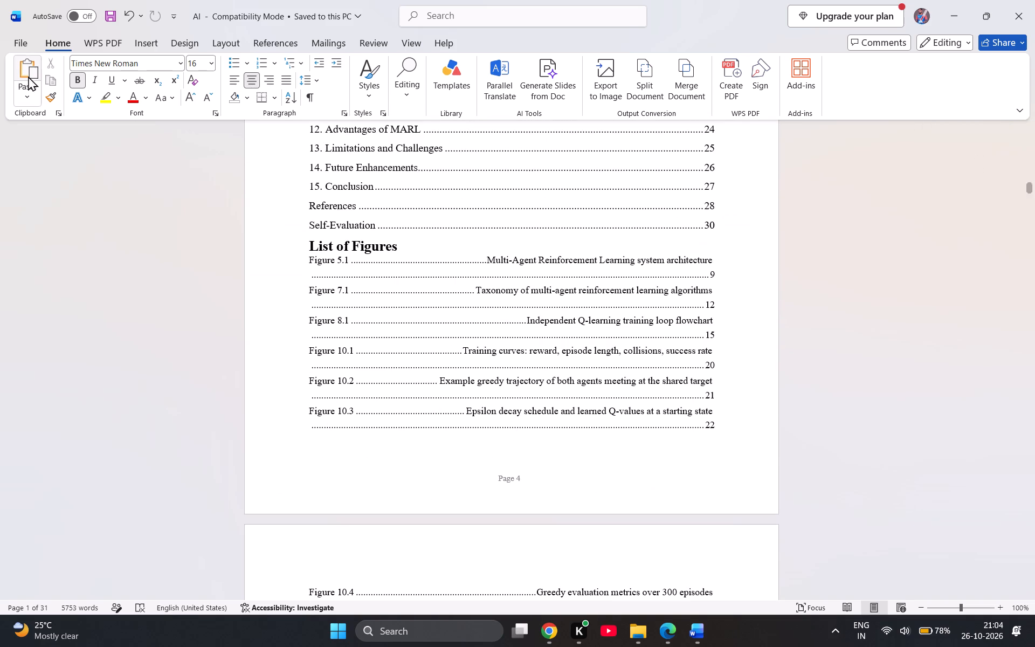
pyautogui.click(15, 41)
pyautogui.click(64, 281)
pyautogui.click(1034, 0)
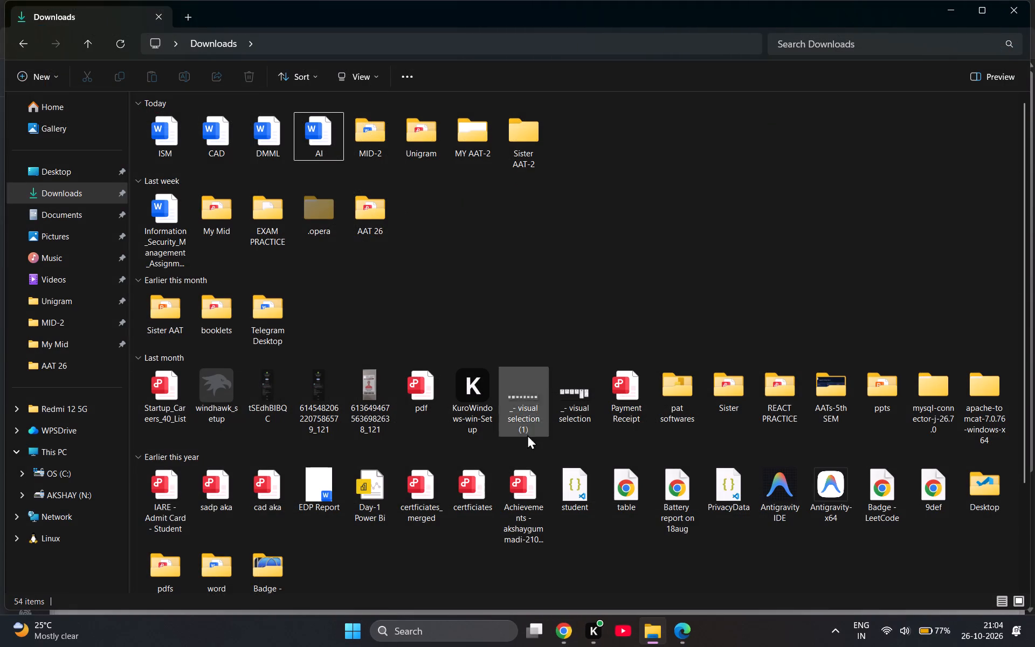
# Switch to the Chrome window playing music and search the web in a new tab for Word to PDF conversion.
pyautogui.click(563, 630)
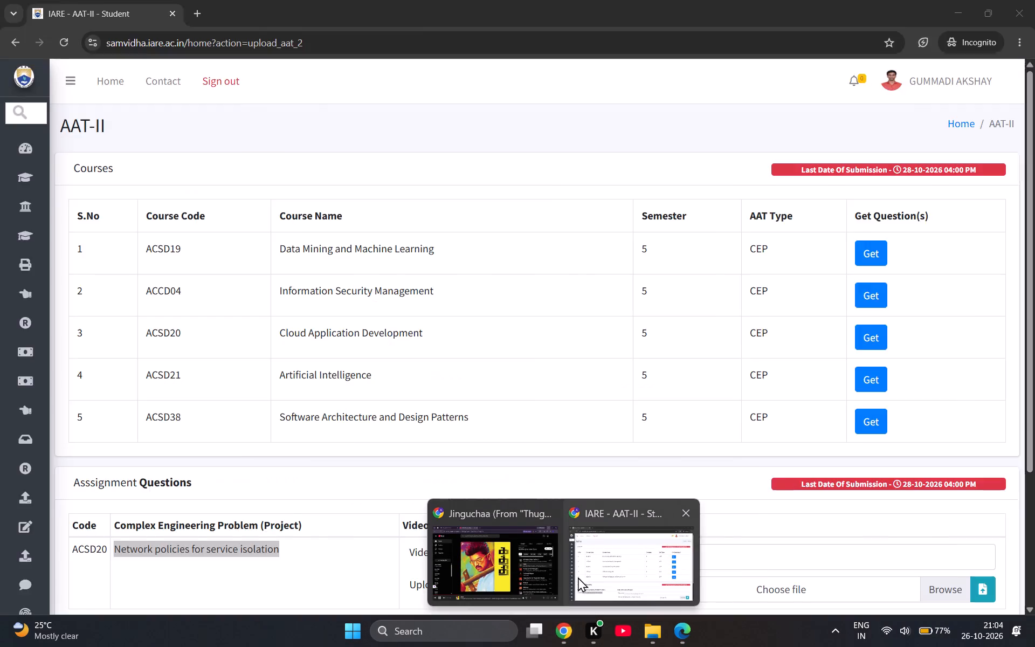
pyautogui.click(531, 576)
pyautogui.click(386, 0)
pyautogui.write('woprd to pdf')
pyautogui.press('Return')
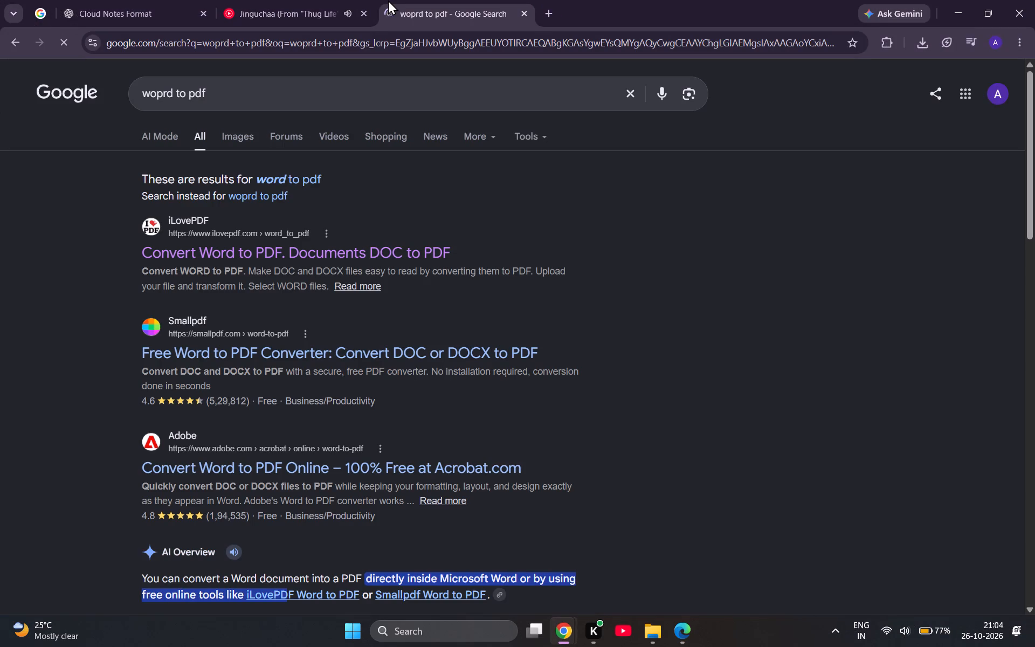
# Pause the song playing in YouTube Music.
pyautogui.click(328, 0)
pyautogui.click(475, 266)
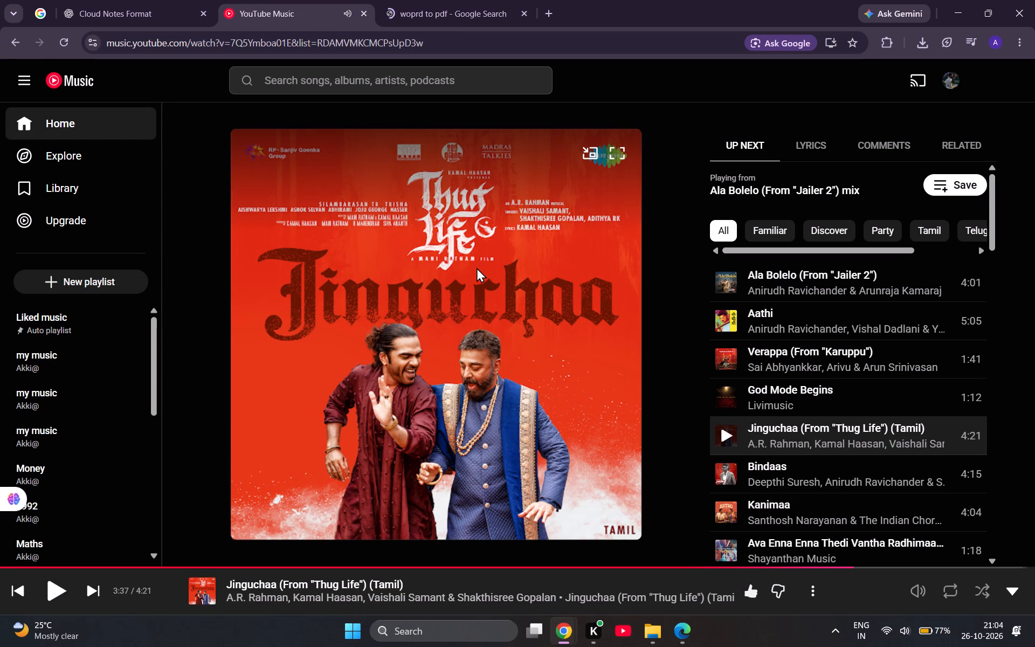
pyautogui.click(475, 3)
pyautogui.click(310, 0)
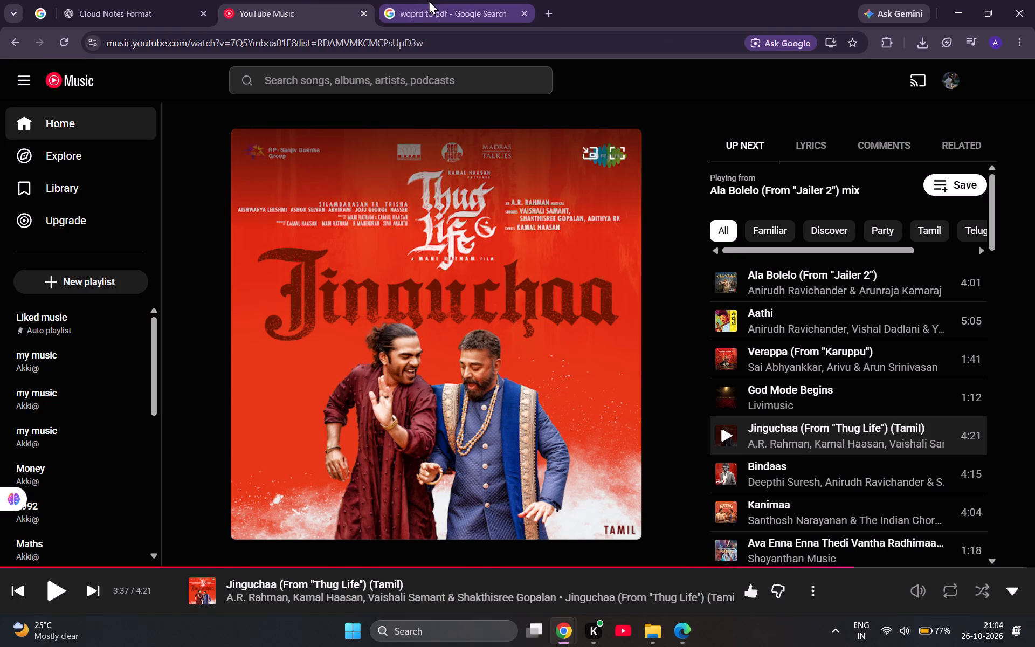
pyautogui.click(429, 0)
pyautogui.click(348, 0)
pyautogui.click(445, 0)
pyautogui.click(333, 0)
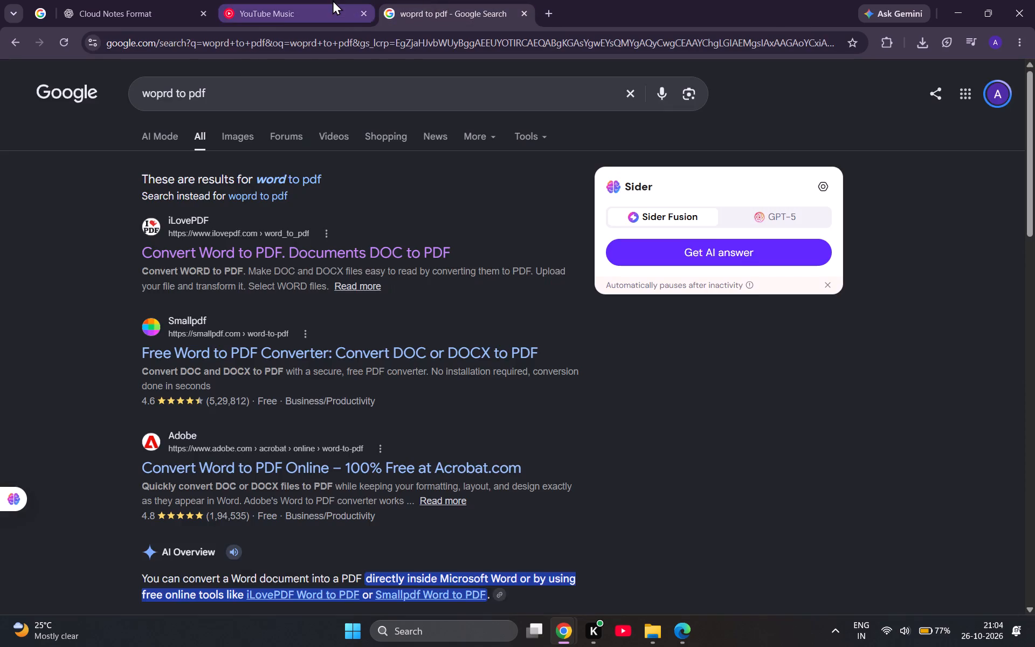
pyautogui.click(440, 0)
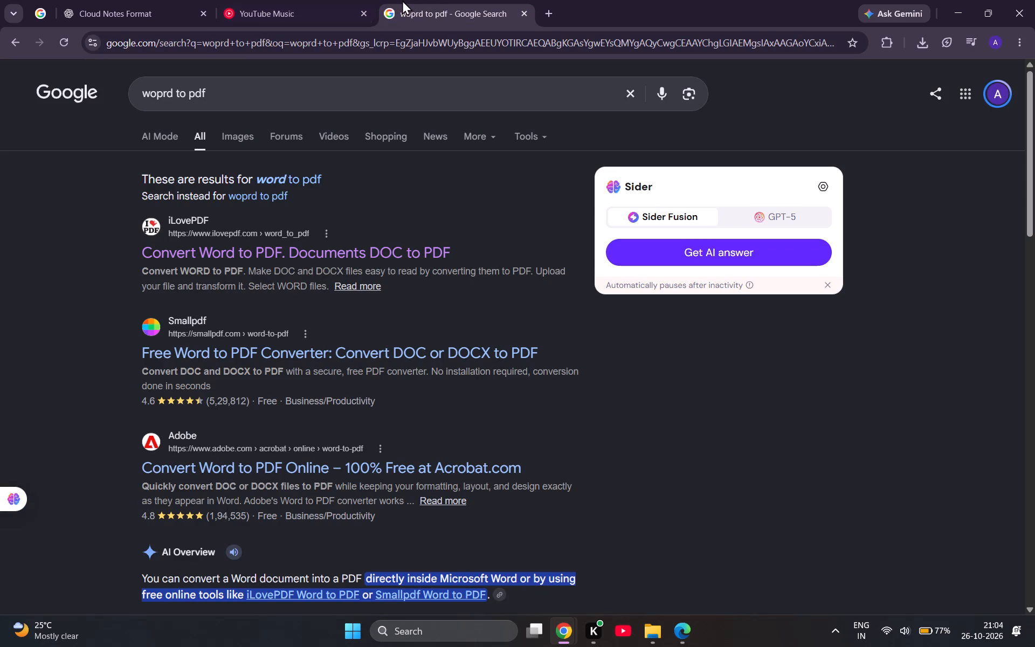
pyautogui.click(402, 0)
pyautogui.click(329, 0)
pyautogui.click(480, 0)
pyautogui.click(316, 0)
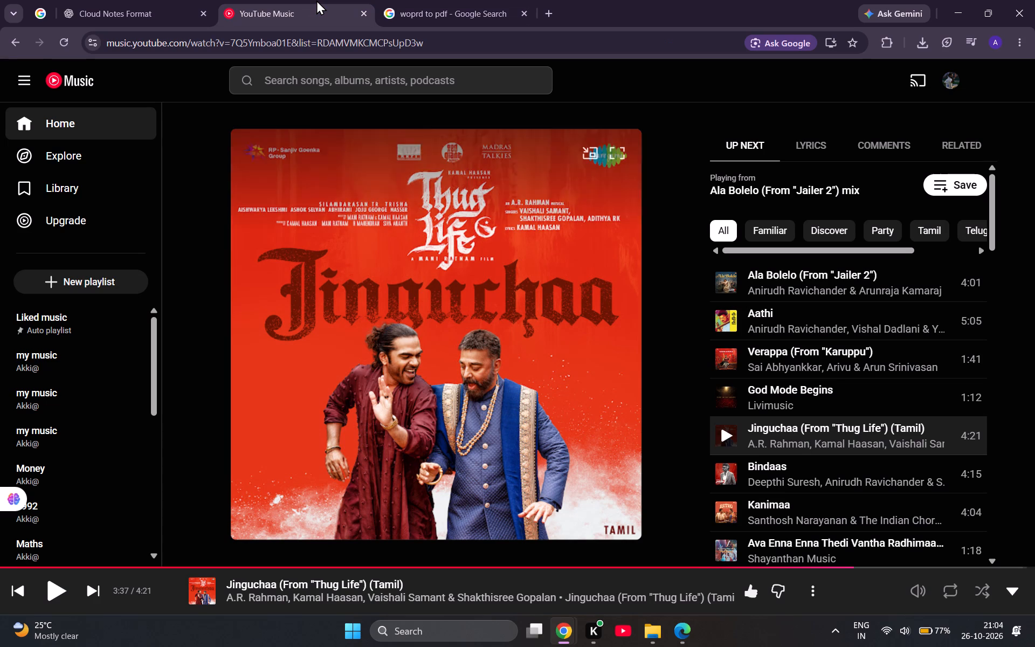
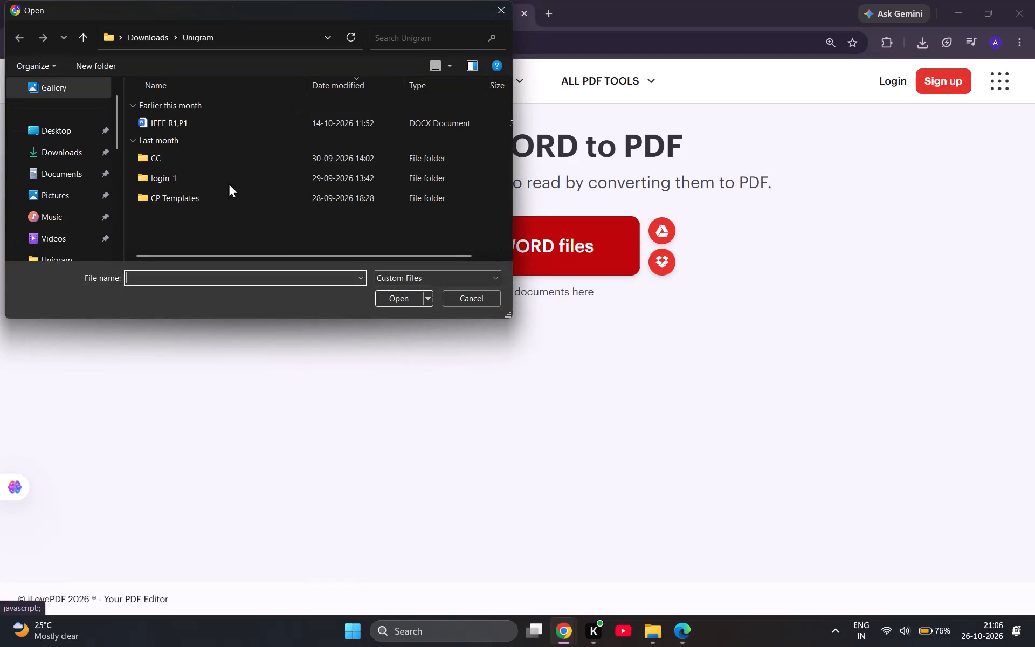
pyautogui.click(79, 147)
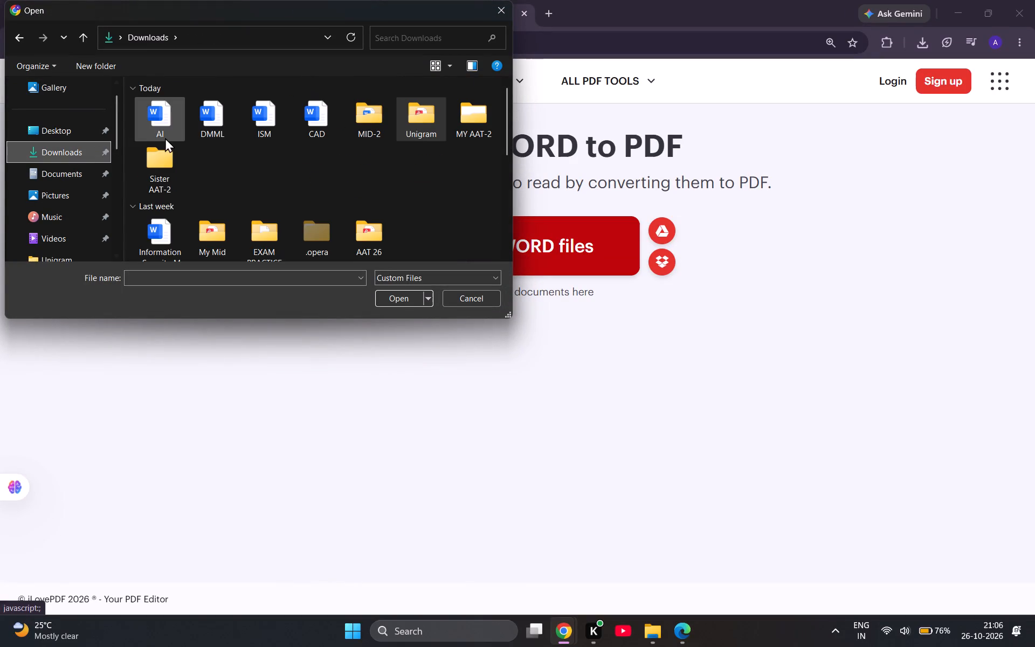
pyautogui.doubleClick(160, 130)
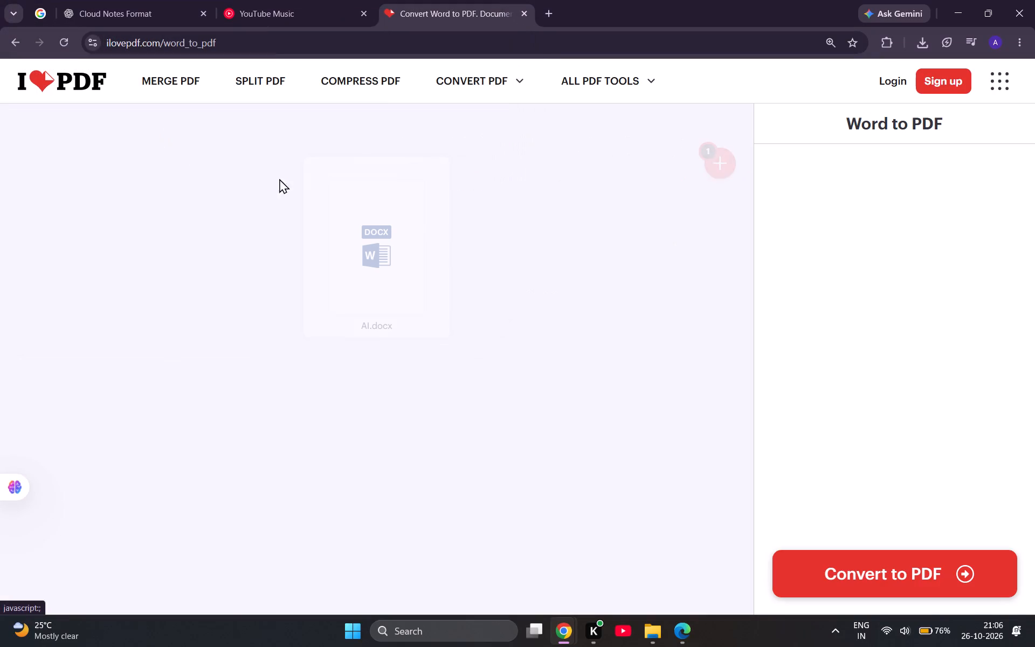
pyautogui.click(864, 579)
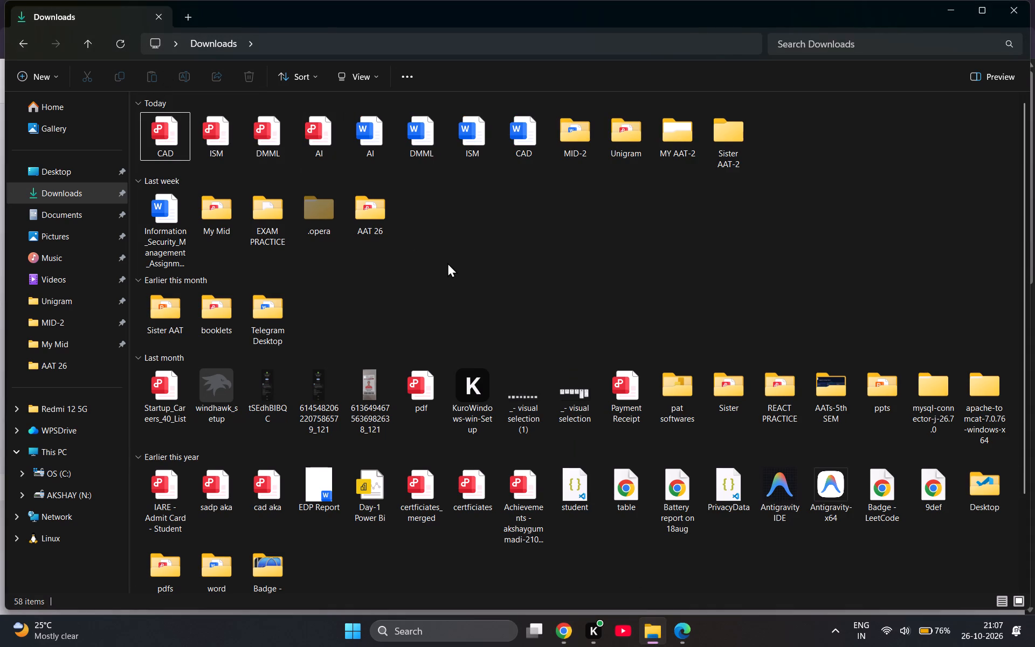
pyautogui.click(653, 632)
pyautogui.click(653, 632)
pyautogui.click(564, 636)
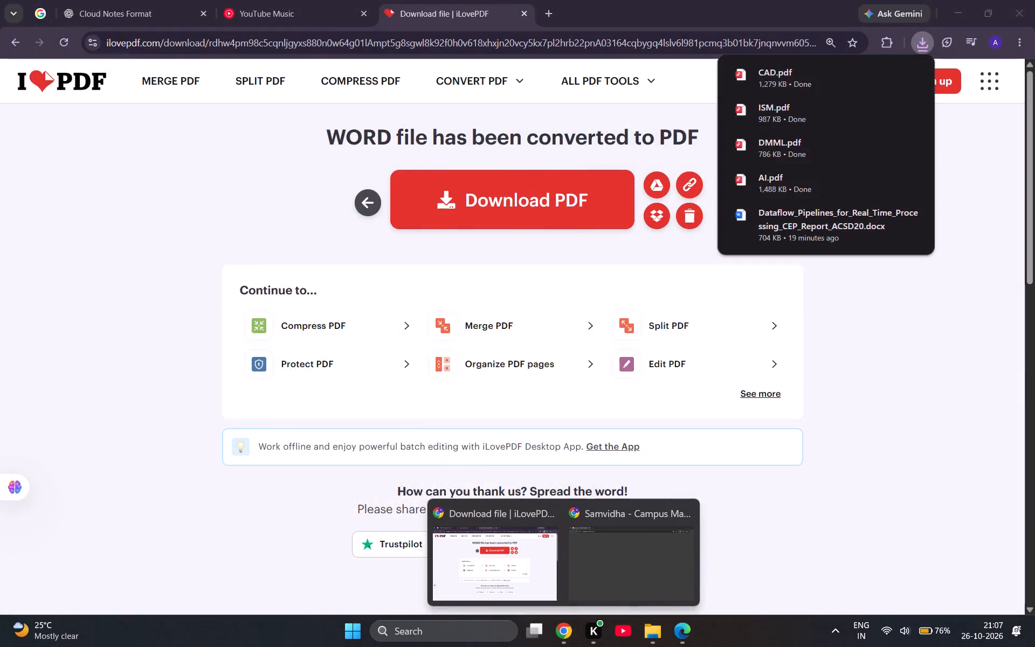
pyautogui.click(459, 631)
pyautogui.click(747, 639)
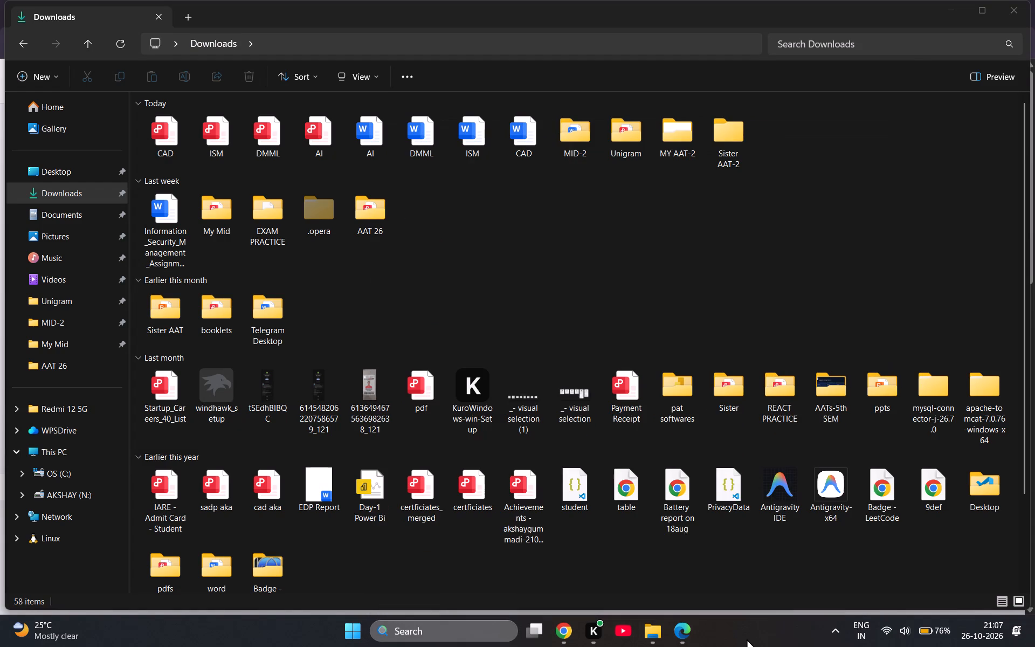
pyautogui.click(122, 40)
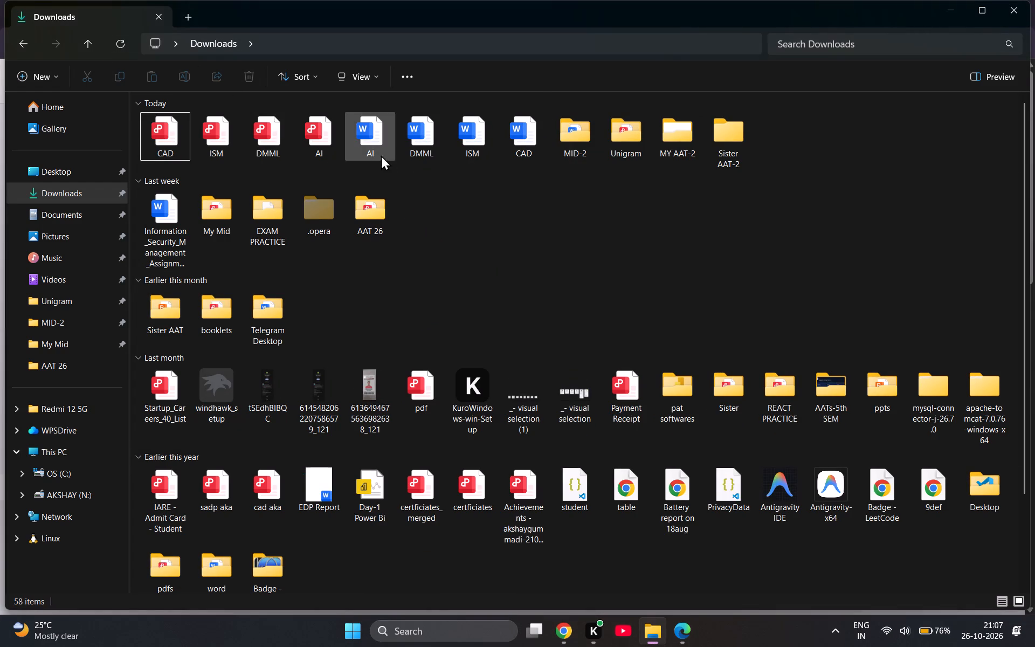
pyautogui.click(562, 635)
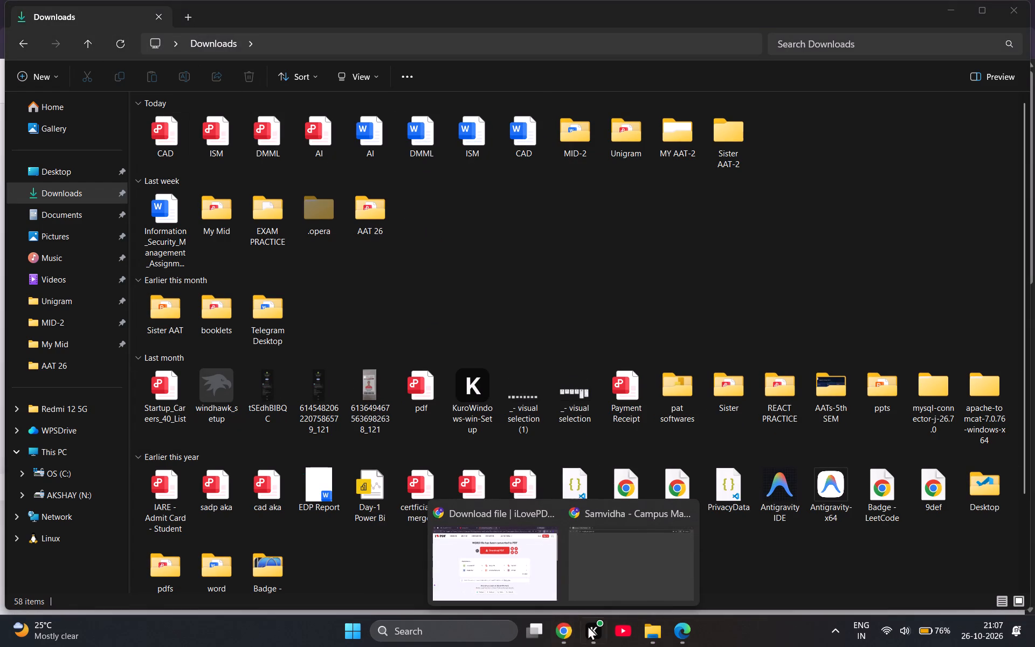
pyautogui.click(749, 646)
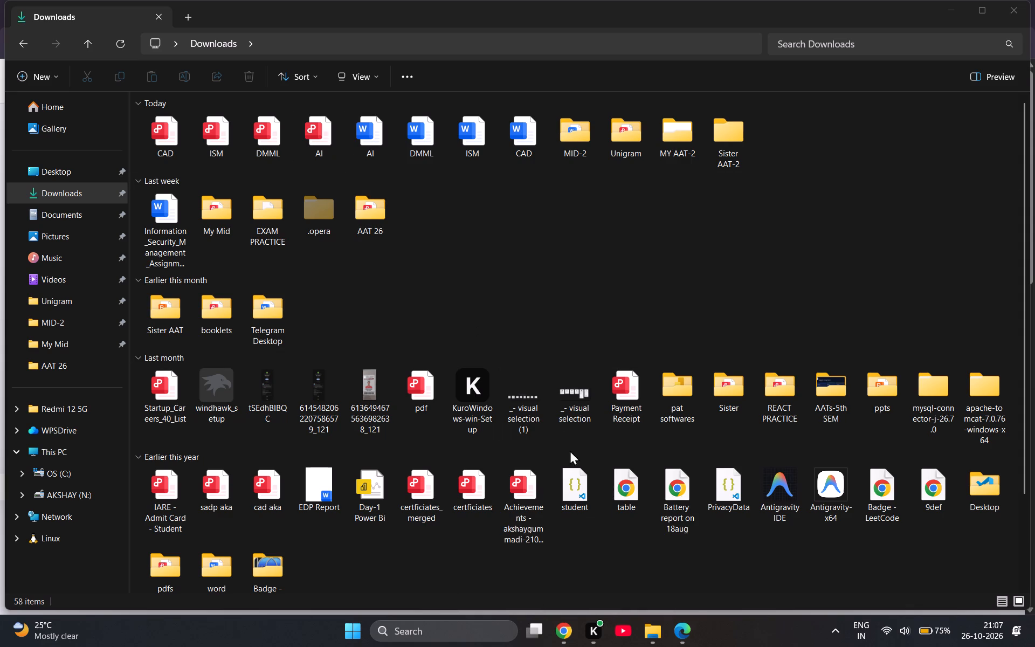
# Launch the Unigram app from the recent Windows searches.
pyautogui.click(473, 624)
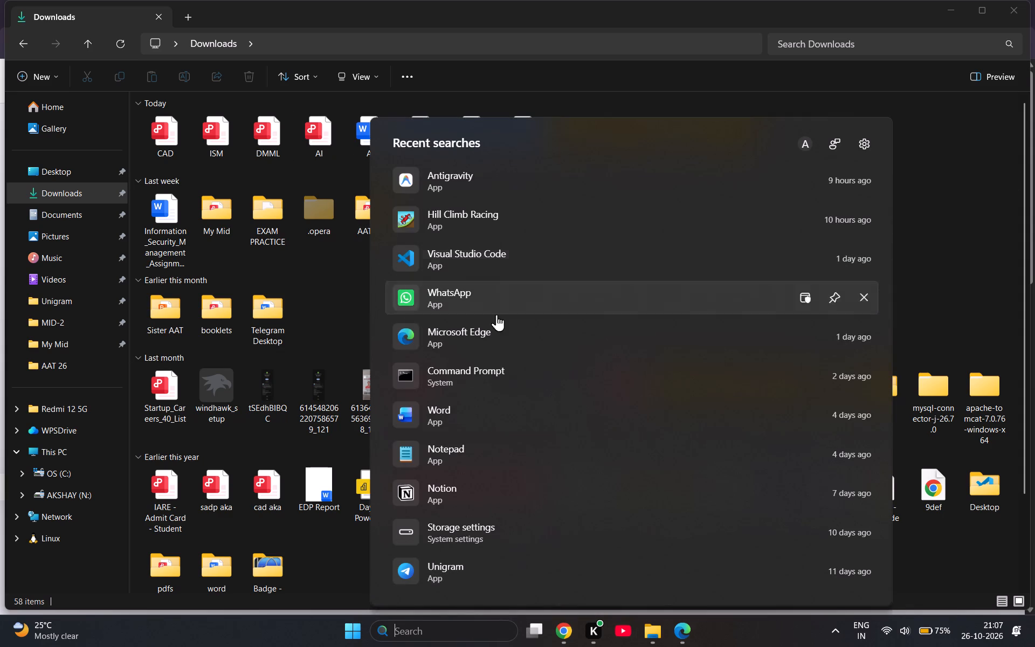
pyautogui.click(486, 563)
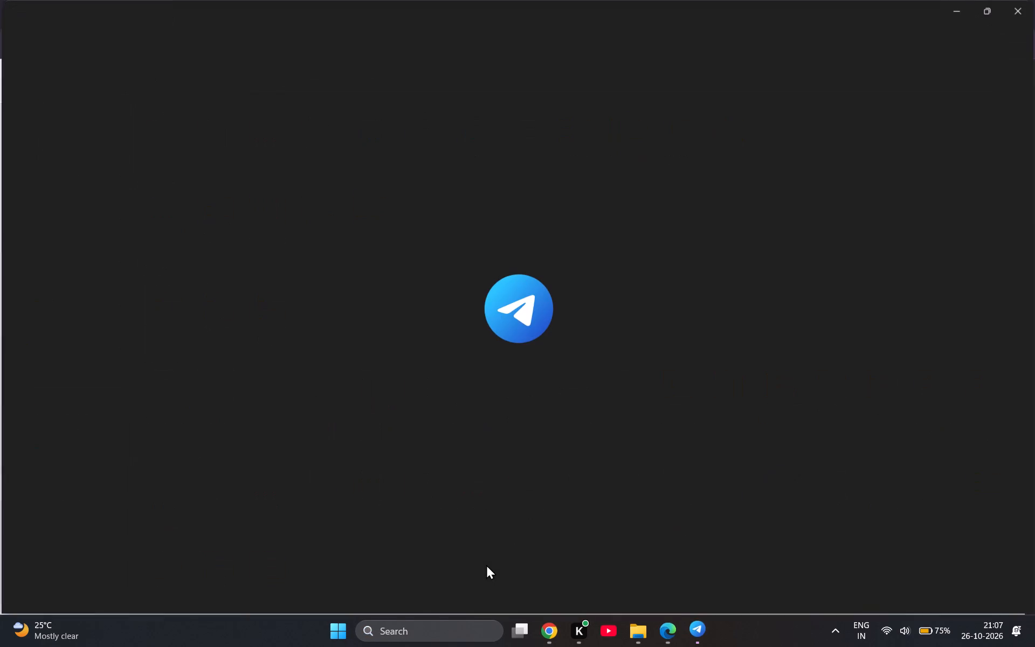
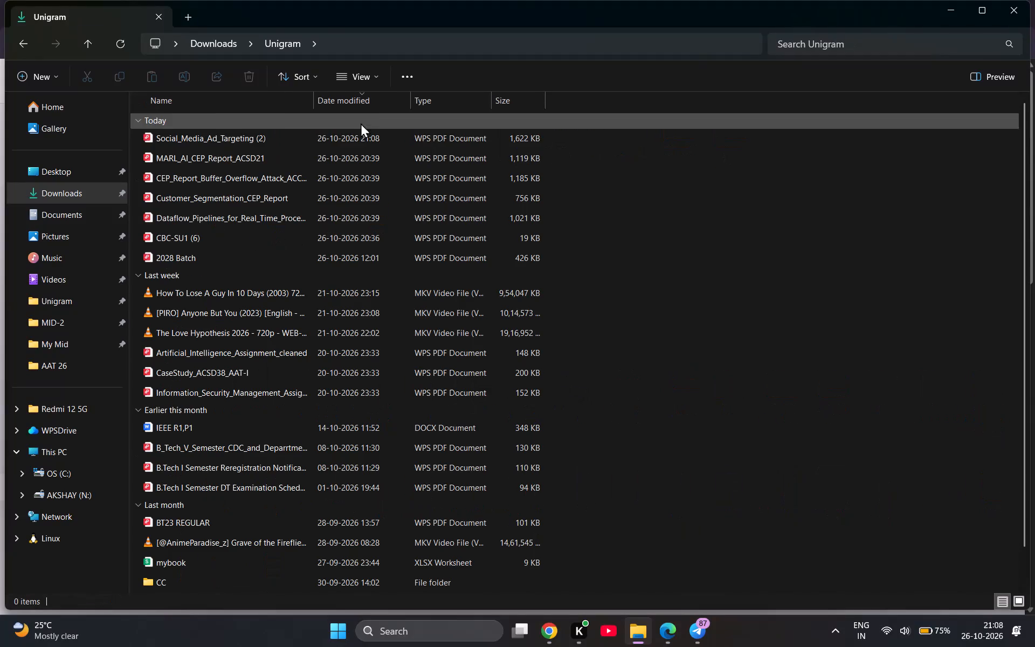
# Open the Social_Media_Ad_Targeting (2) PDF from the Unigram folder in Microsoft Edge, examine its self-assessment form and title page, and close it.
pyautogui.click(266, 133)
pyautogui.rightClick(265, 133)
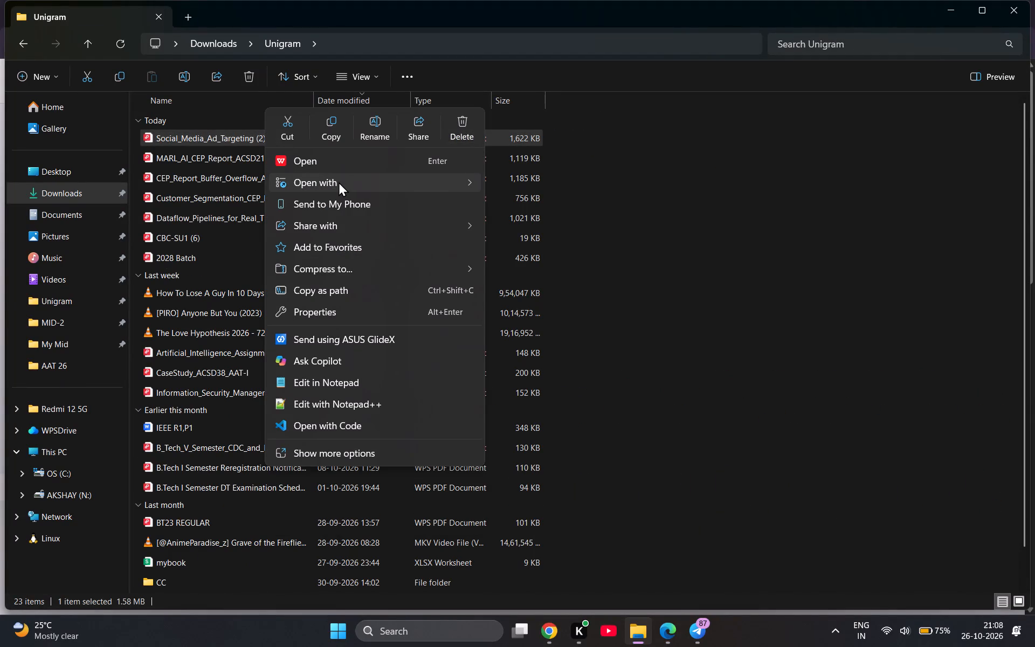
pyautogui.click(523, 208)
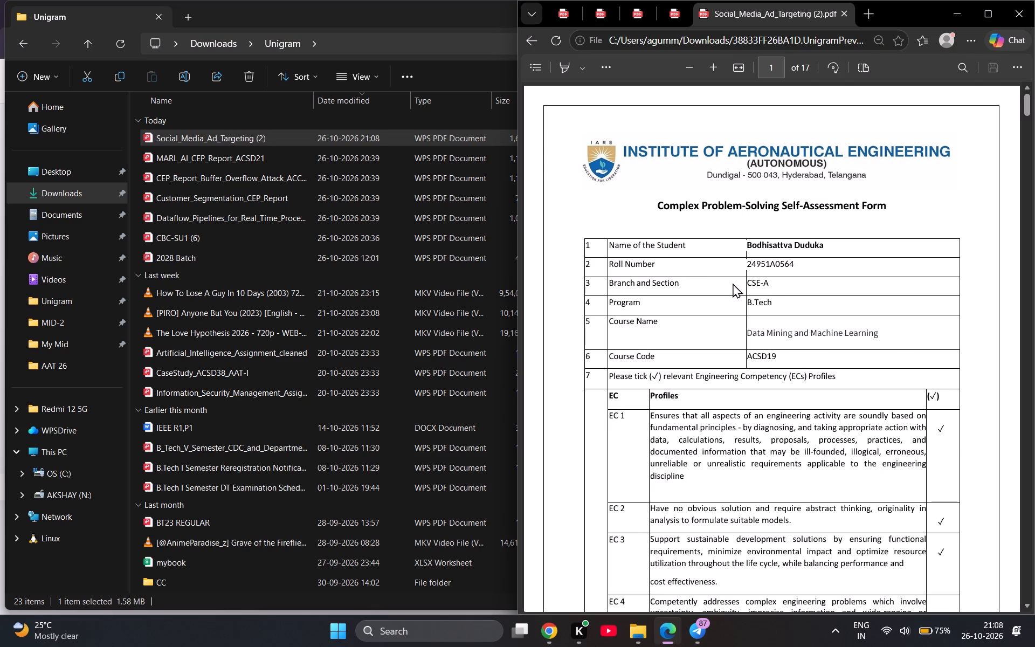
pyautogui.scroll(-2, 771, 309)
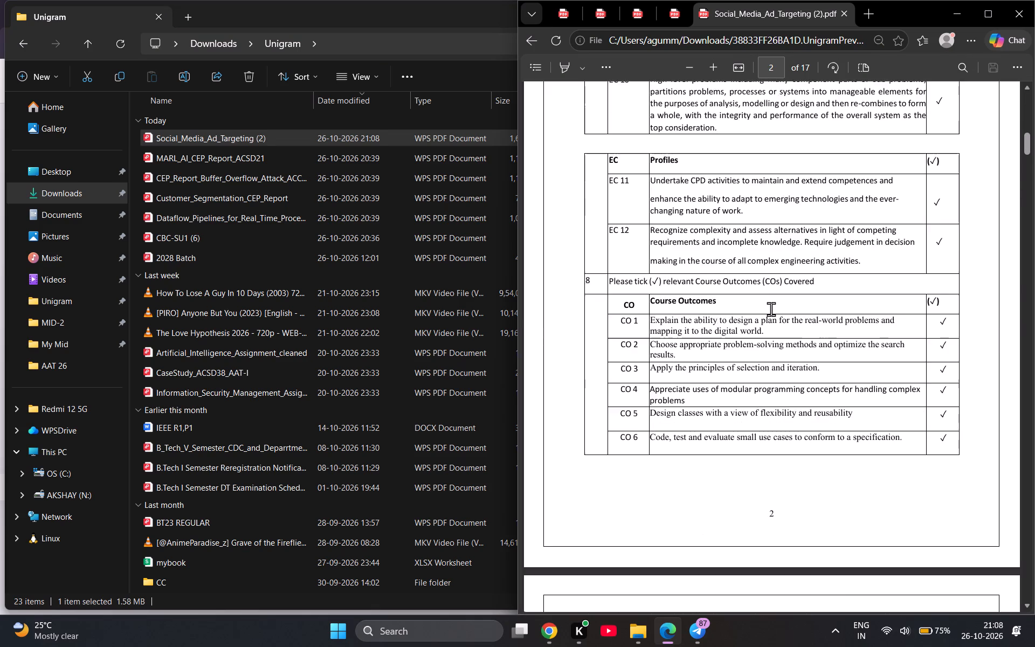
pyautogui.scroll(-3, 771, 309)
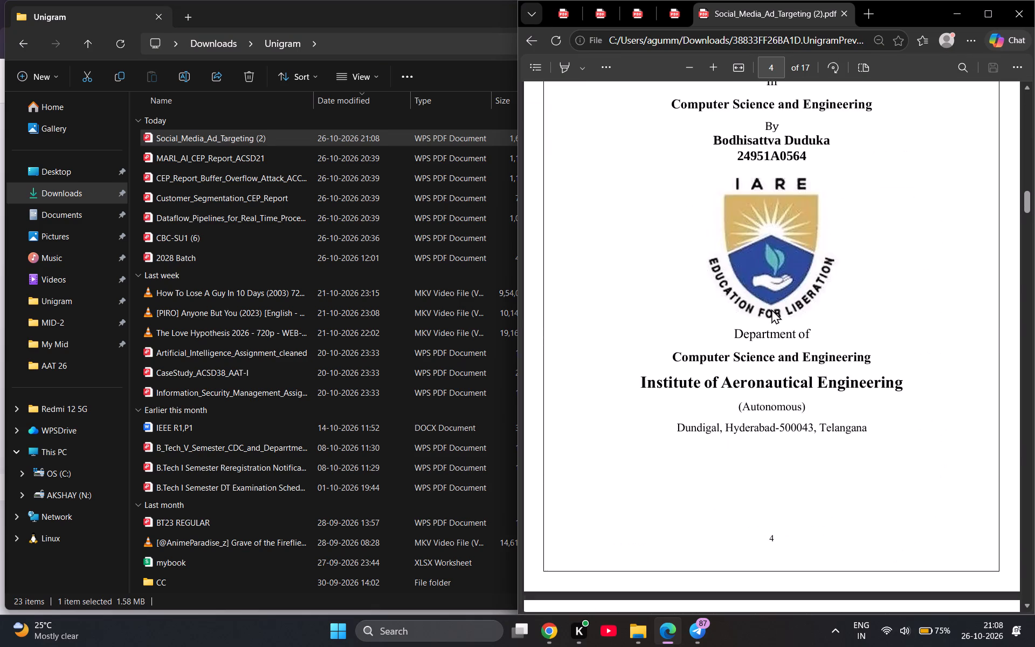
pyautogui.scroll(7, 771, 309)
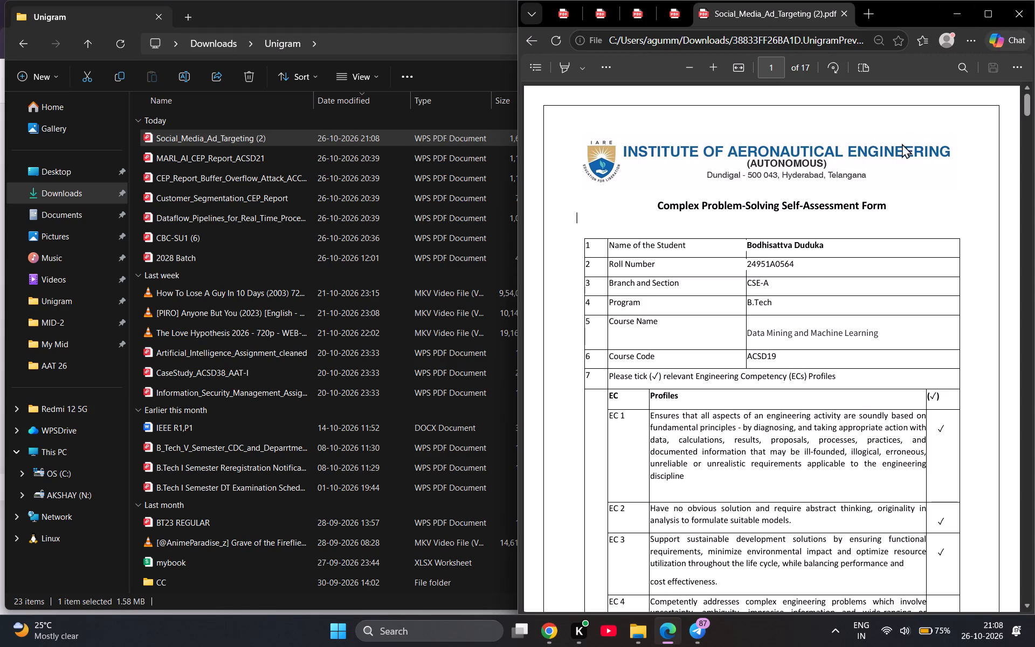
pyautogui.scroll(-3, 789, 288)
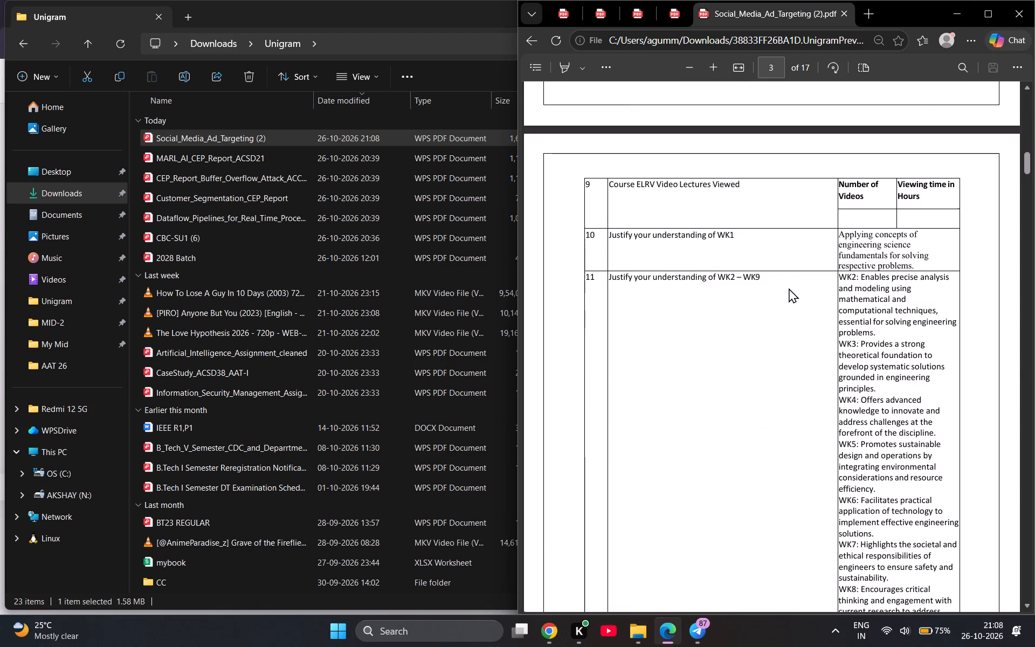
pyautogui.scroll(-3, 789, 288)
pyautogui.scroll(8, 789, 288)
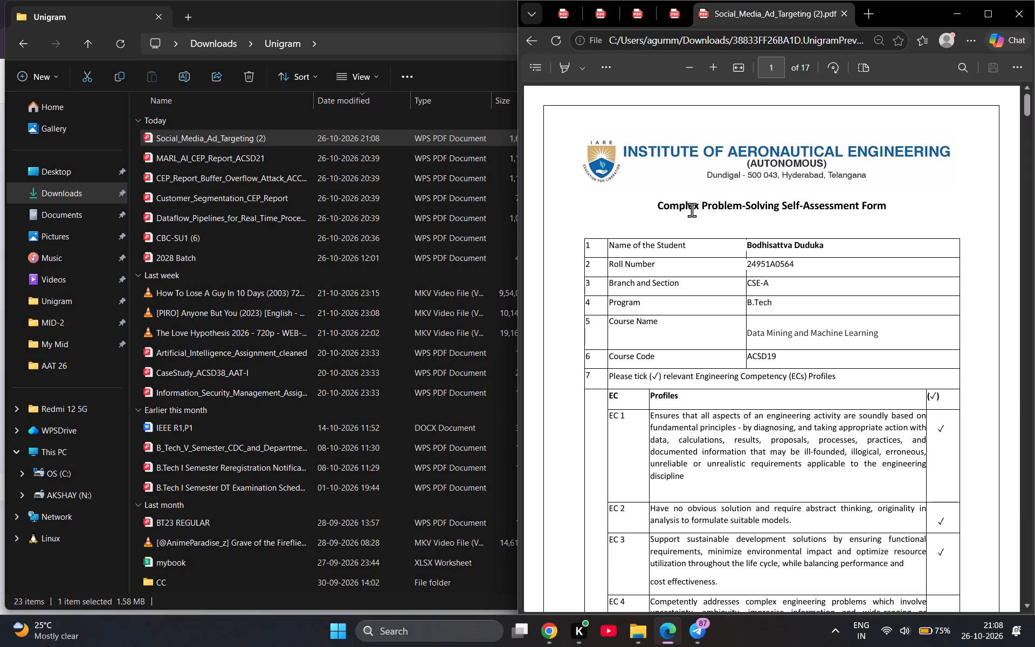
pyautogui.scroll(-1, 811, 321)
pyautogui.scroll(3, 811, 321)
pyautogui.click(842, 15)
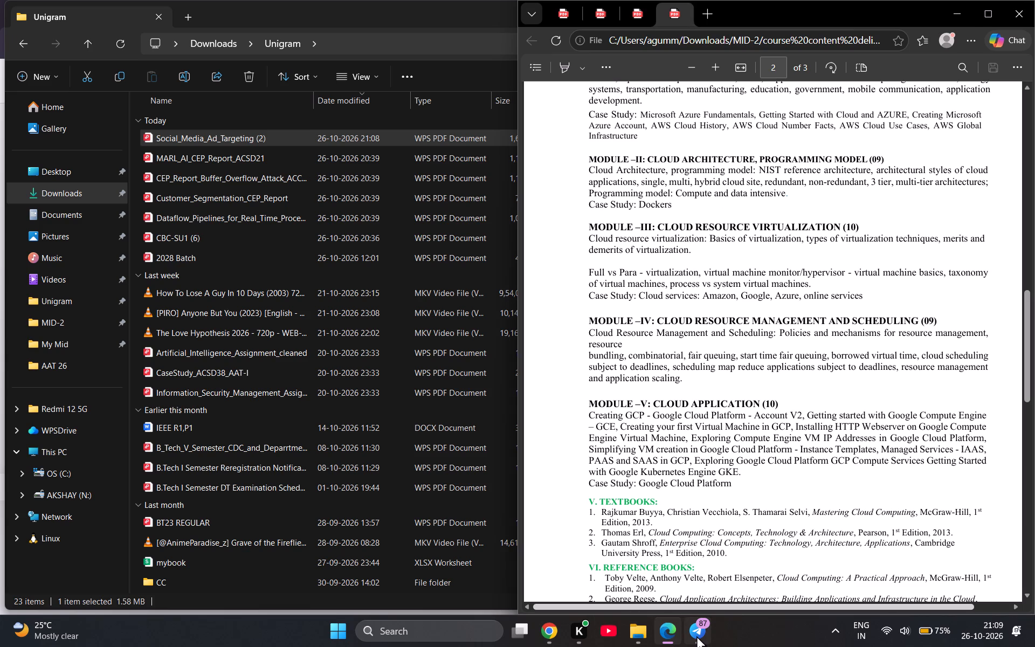
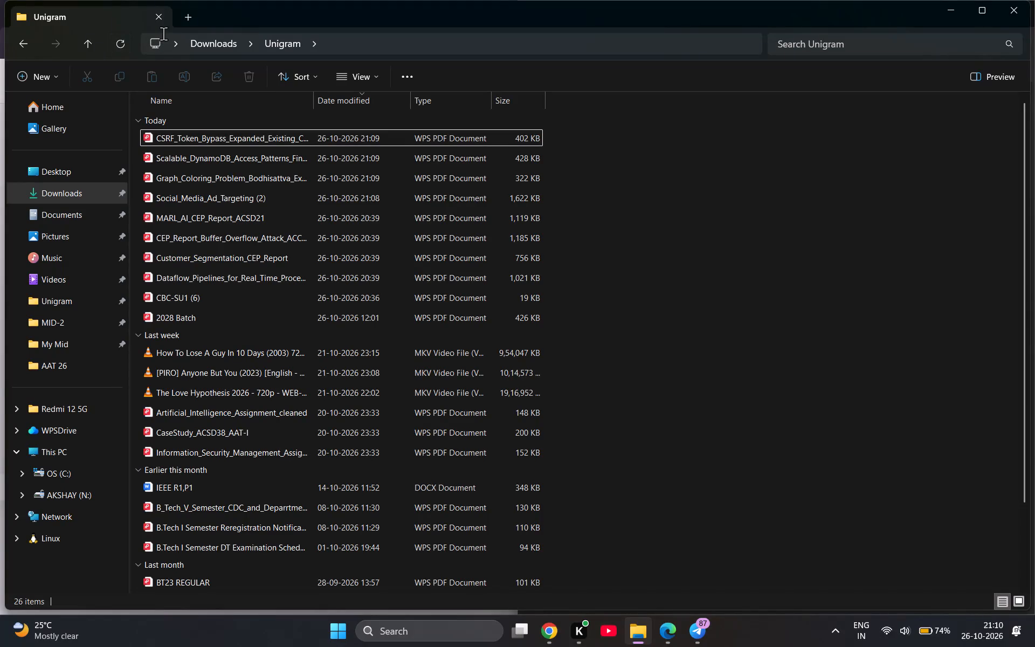
# Switch to Chrome, replace the finished iLovePDF download tab with a new one, search for "pdf to word" and open iLovePDF's PDF to Word converter.
pyautogui.click(119, 42)
pyautogui.click(512, 573)
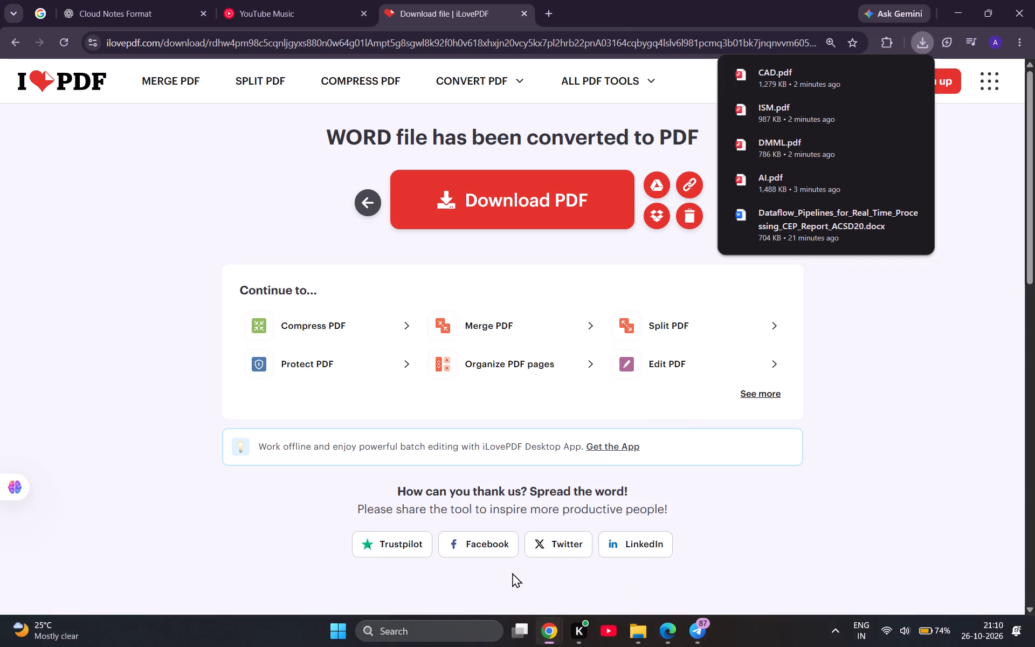
pyautogui.click(831, 351)
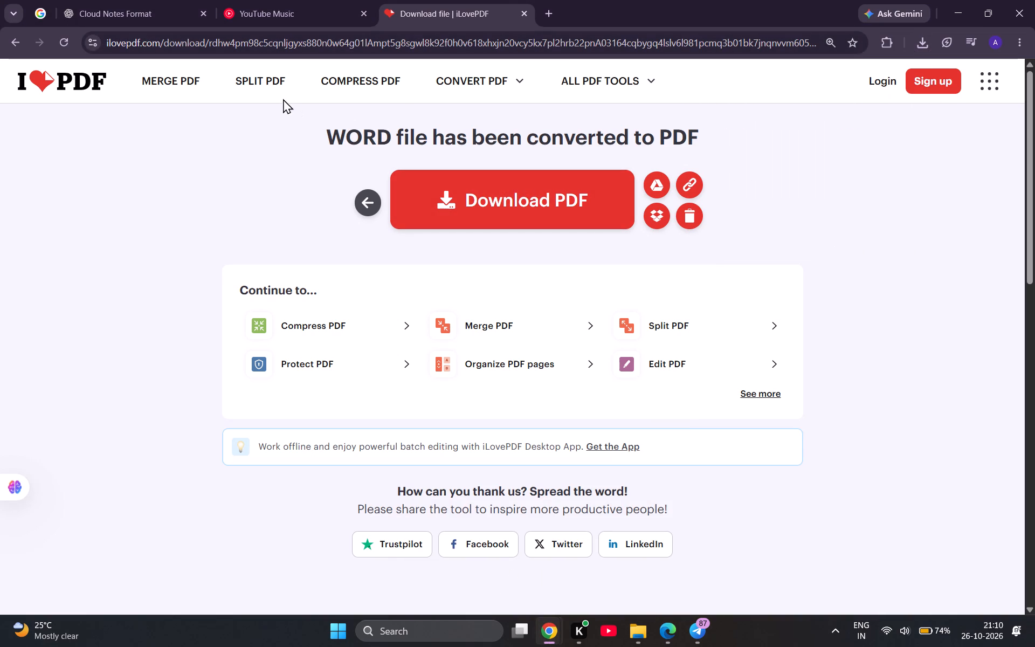
pyautogui.click(544, 13)
pyautogui.click(522, 15)
pyautogui.click(507, 35)
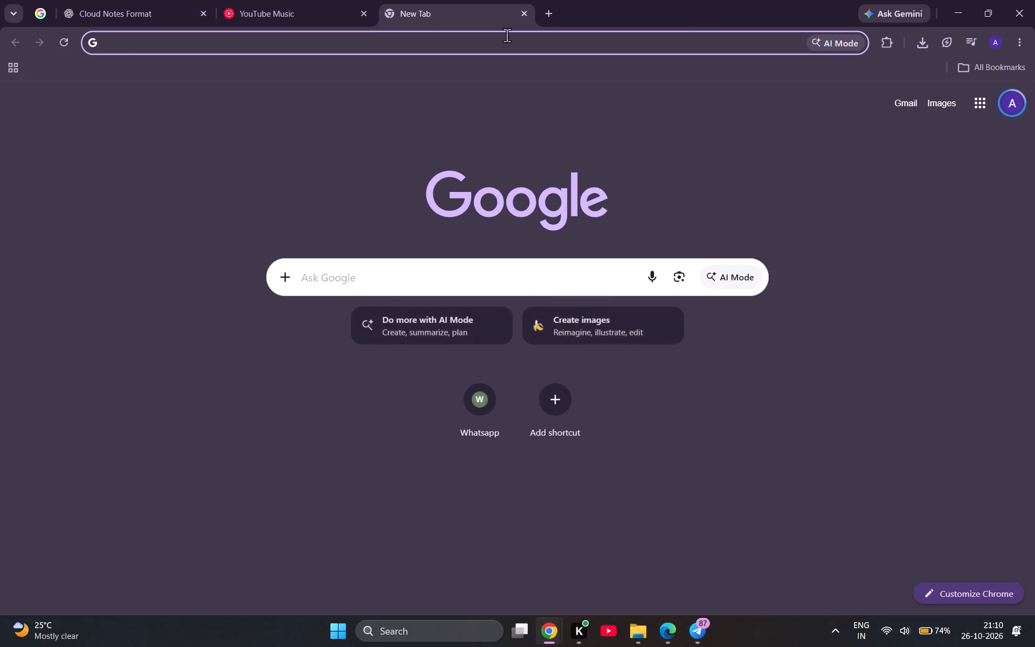
pyautogui.write('pdf to')
pyautogui.press('space')
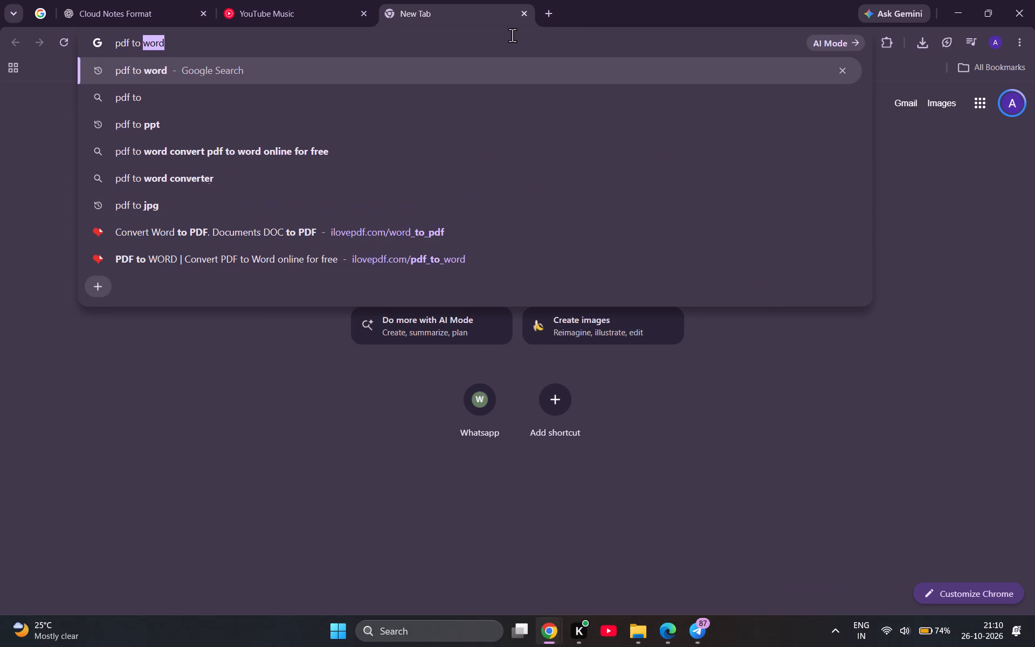
pyautogui.press('Return')
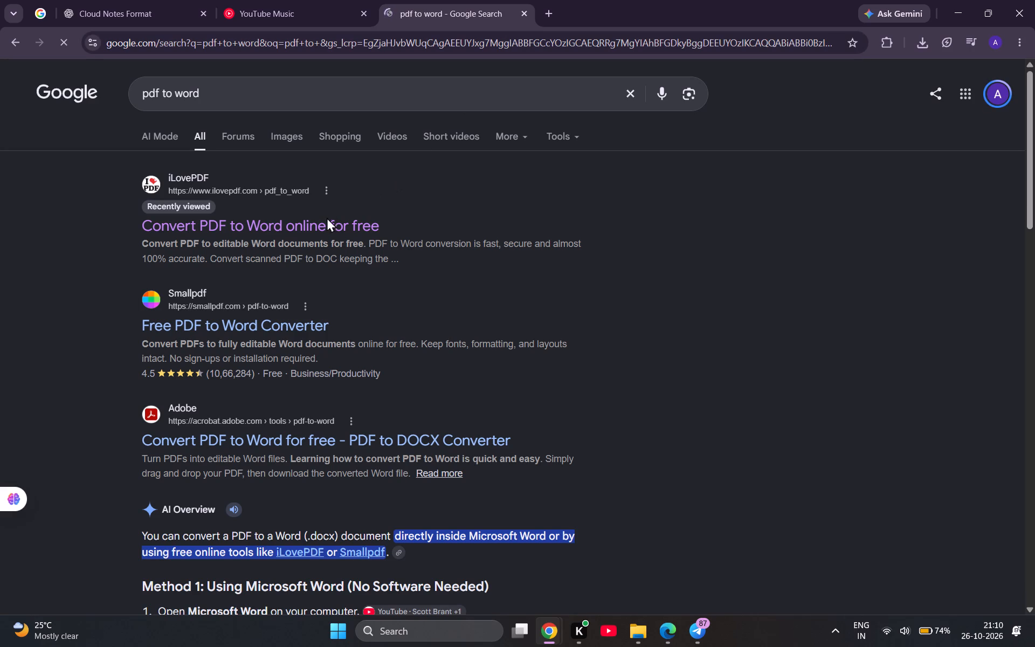
pyautogui.click(316, 226)
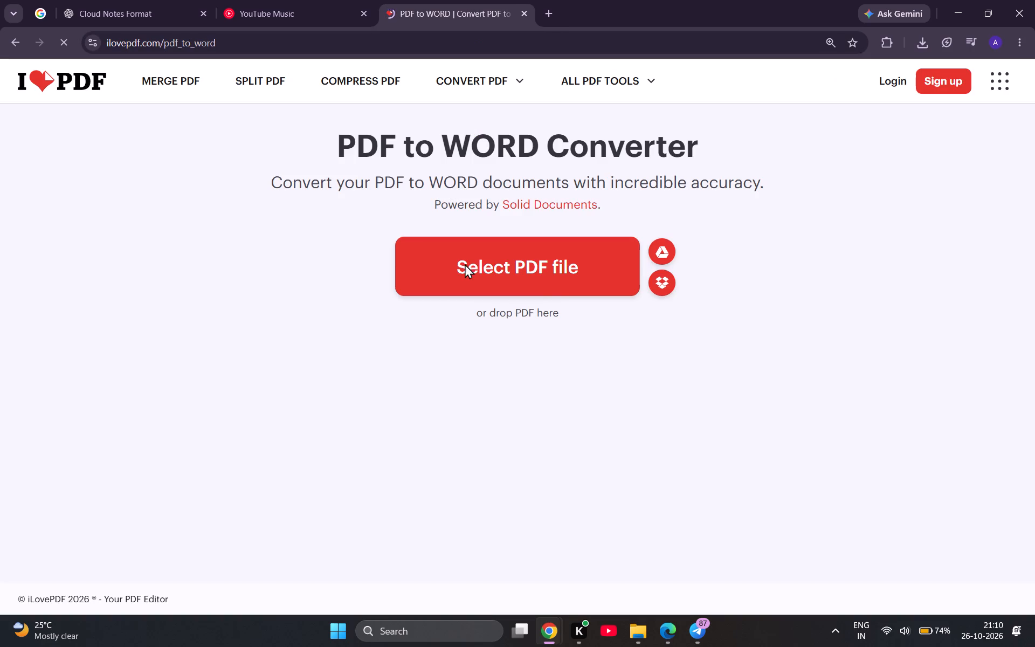
# Convert the CSRF_Token_Bypass_Expanded PDF from the Unigram folder in Downloads to Word without OCR and download the result.
pyautogui.click(527, 273)
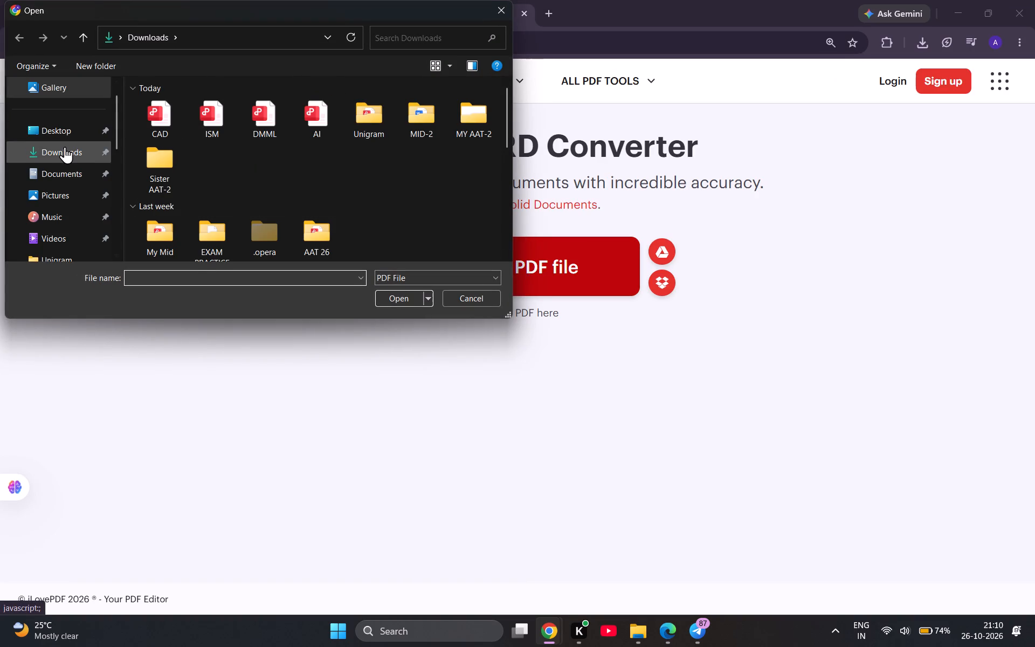
pyautogui.click(65, 147)
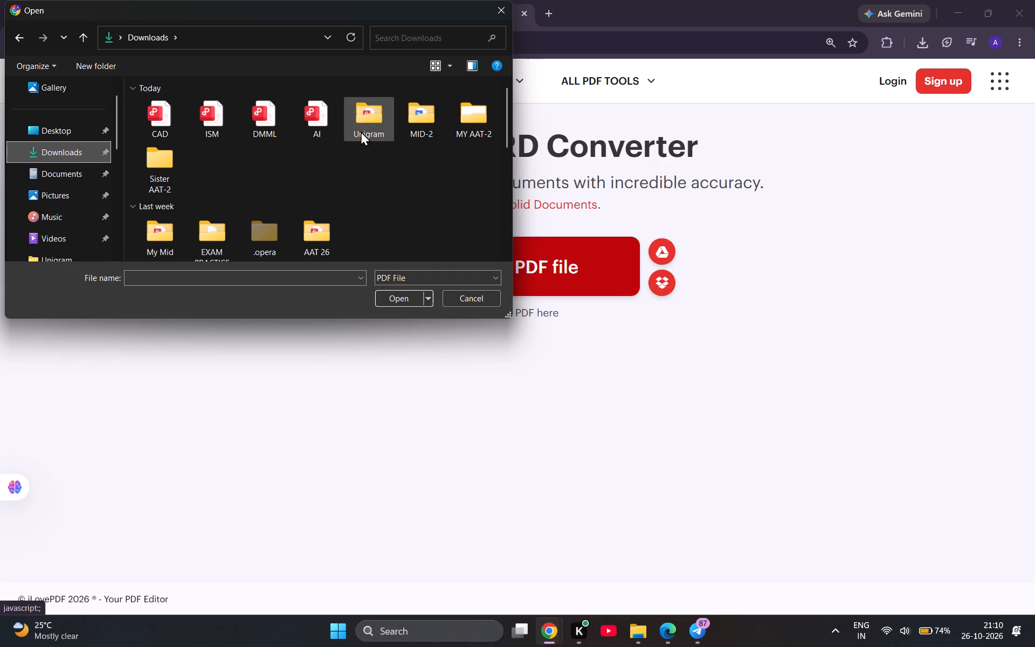
pyautogui.doubleClick(361, 130)
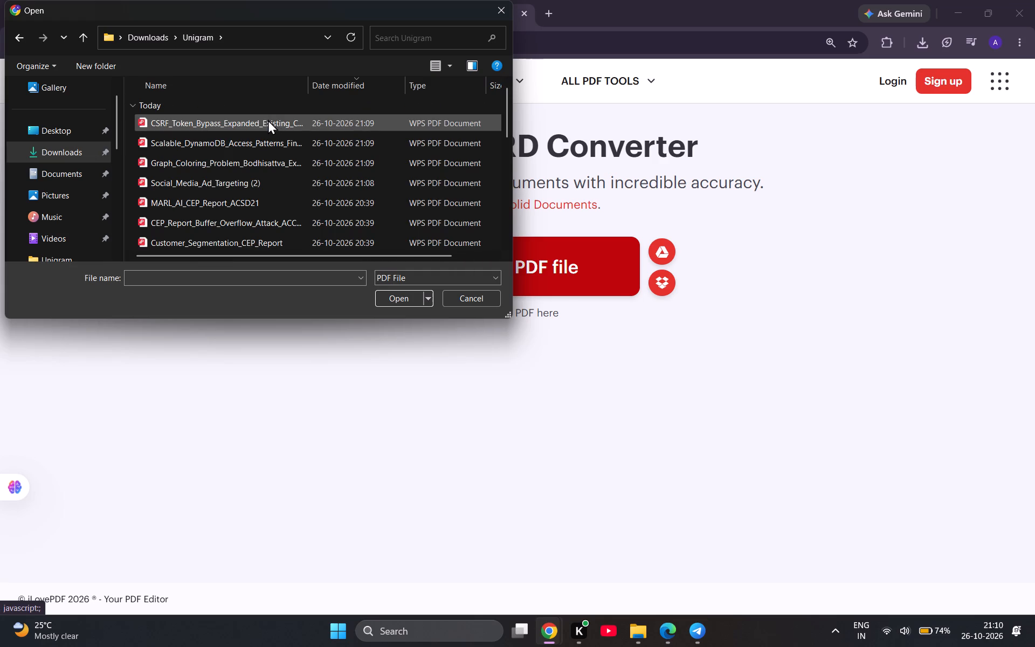
pyautogui.doubleClick(268, 120)
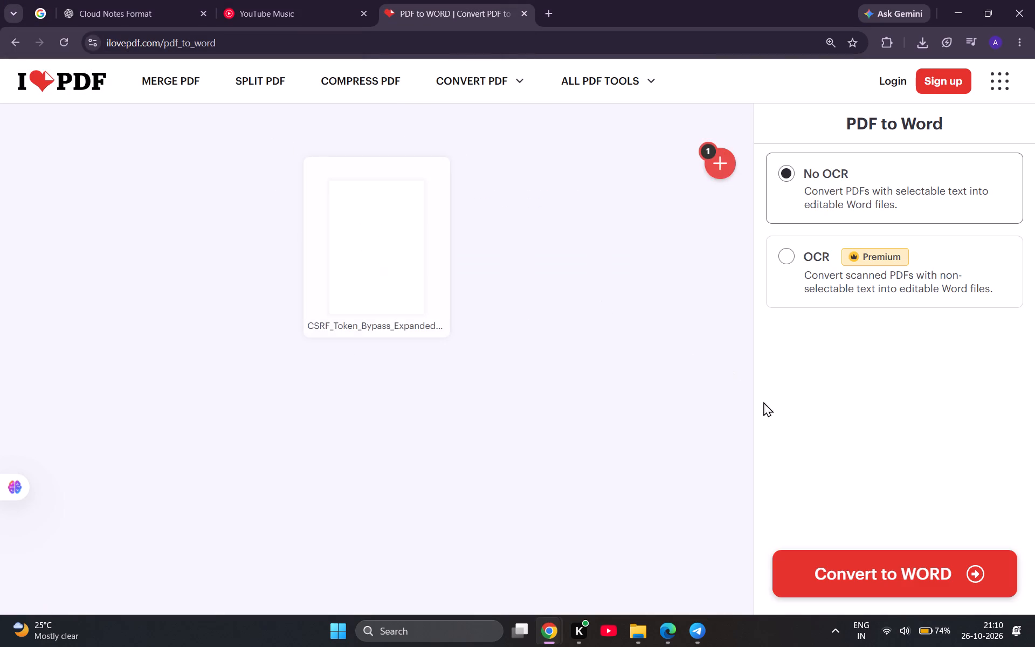
pyautogui.click(872, 567)
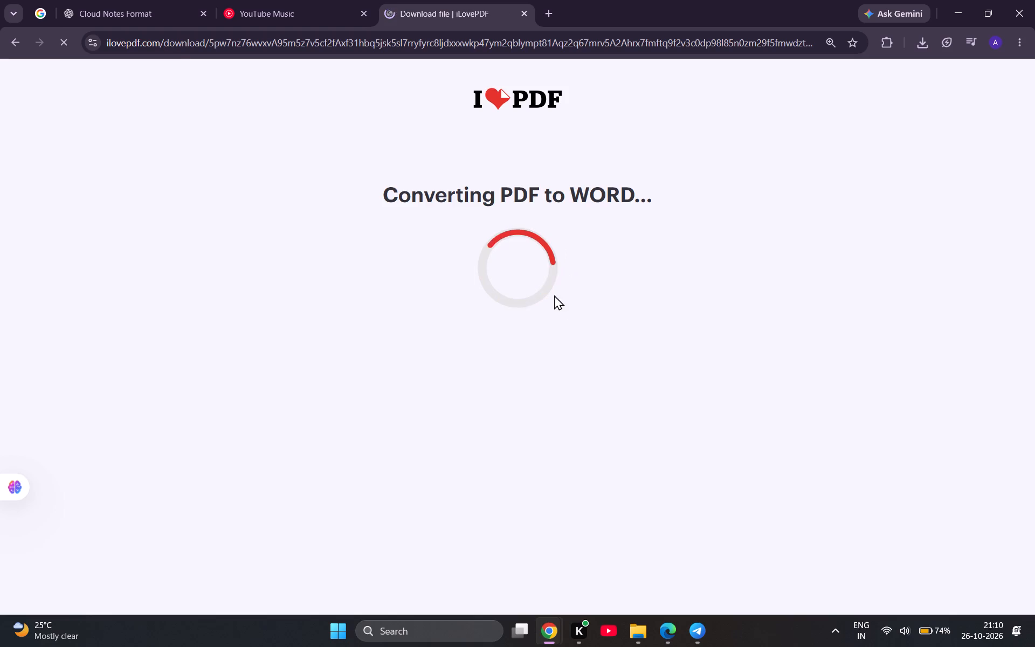
pyautogui.click(552, 198)
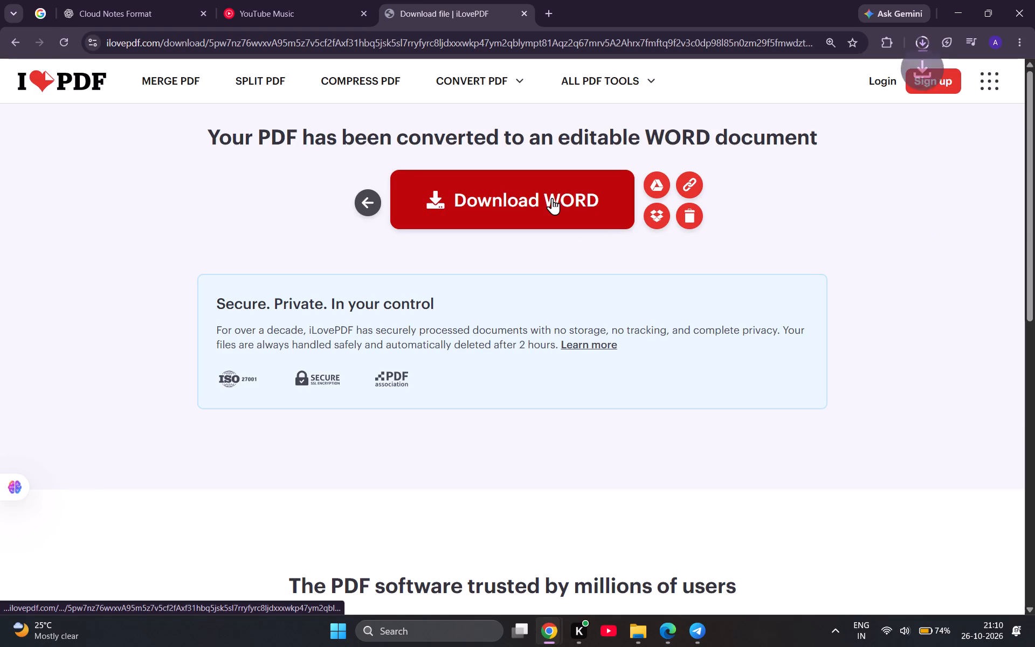
pyautogui.click(14, 44)
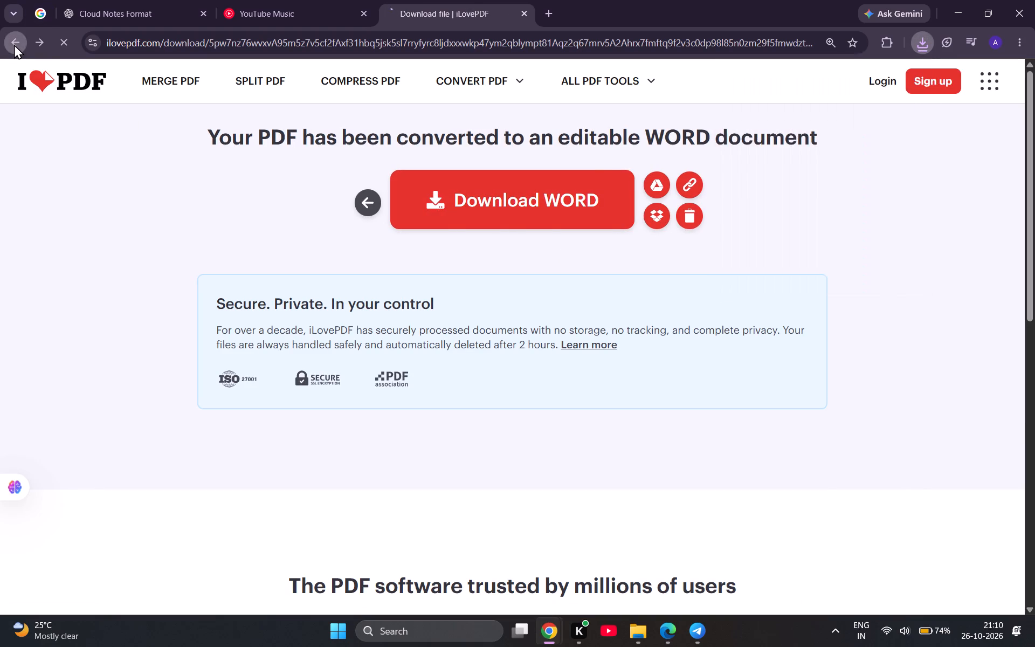
pyautogui.click(535, 274)
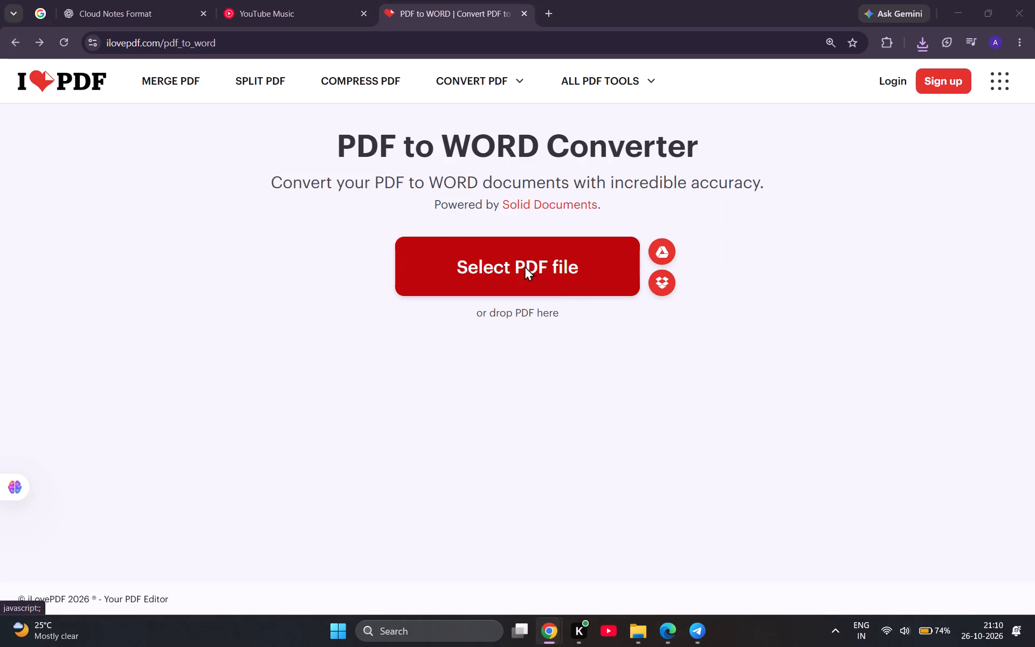
pyautogui.doubleClick(180, 138)
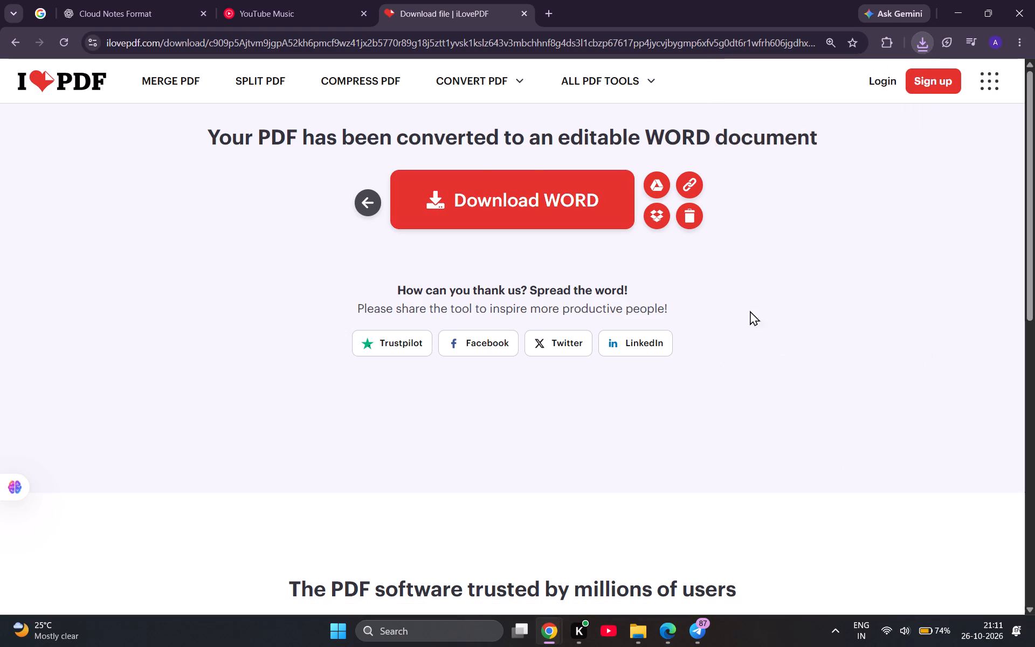
# Convert the Social_Media_Ad_Targeting (2) PDF from the Unigram folder to Word, download it, and close the converter tab.
pyautogui.click(365, 200)
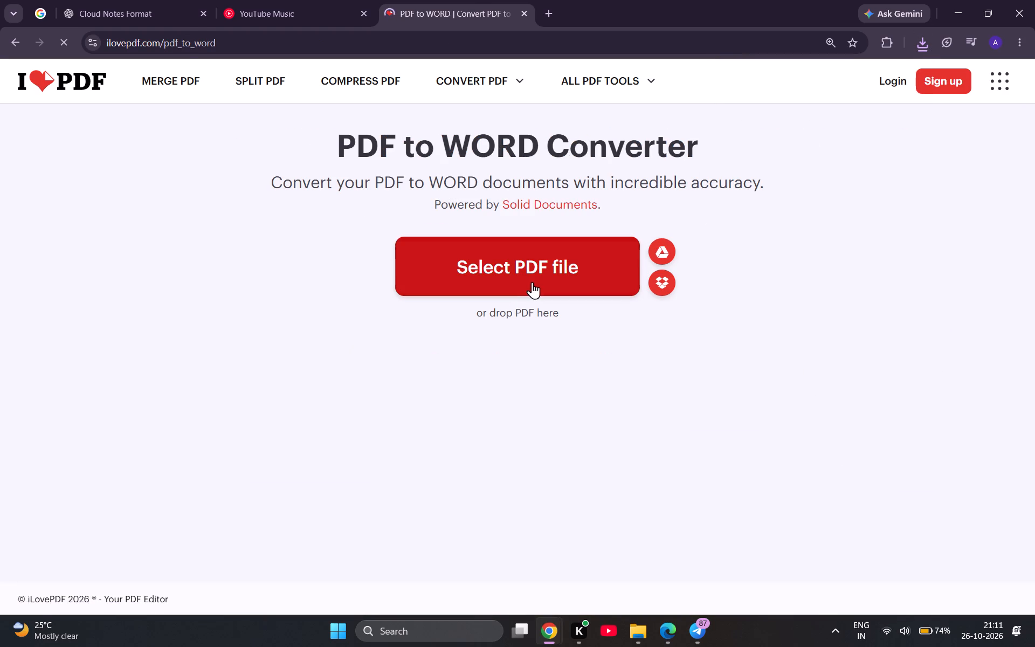
pyautogui.click(533, 281)
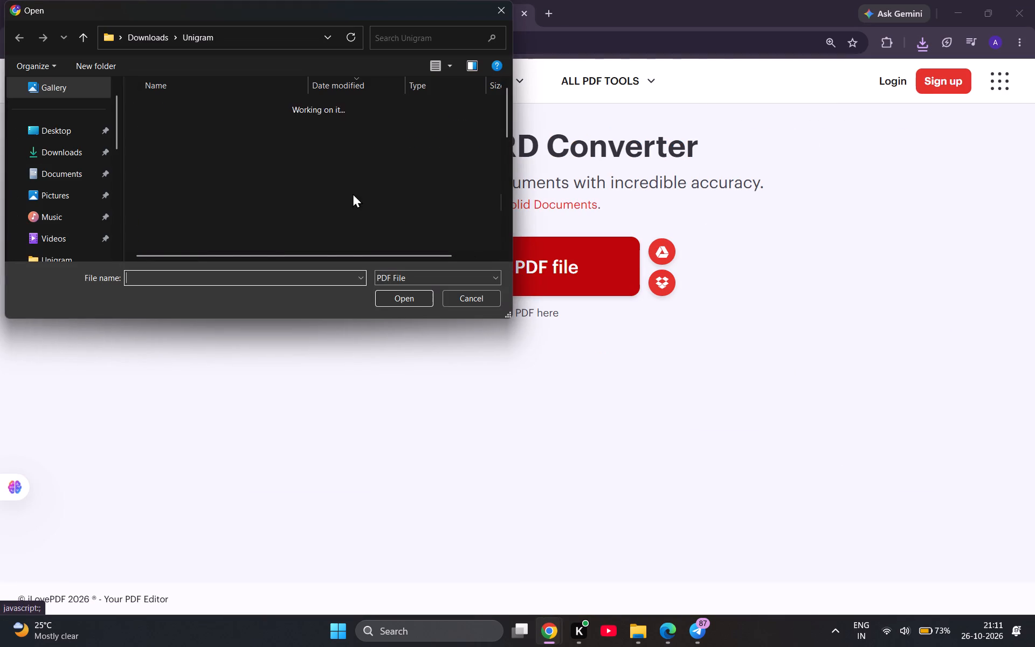
pyautogui.doubleClick(228, 183)
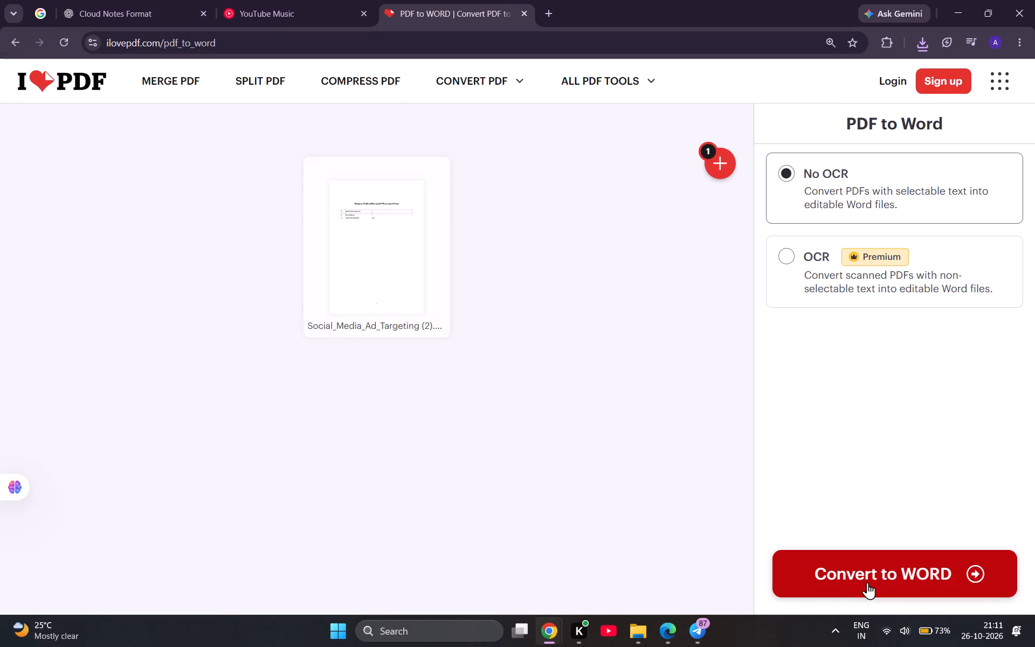
pyautogui.click(865, 570)
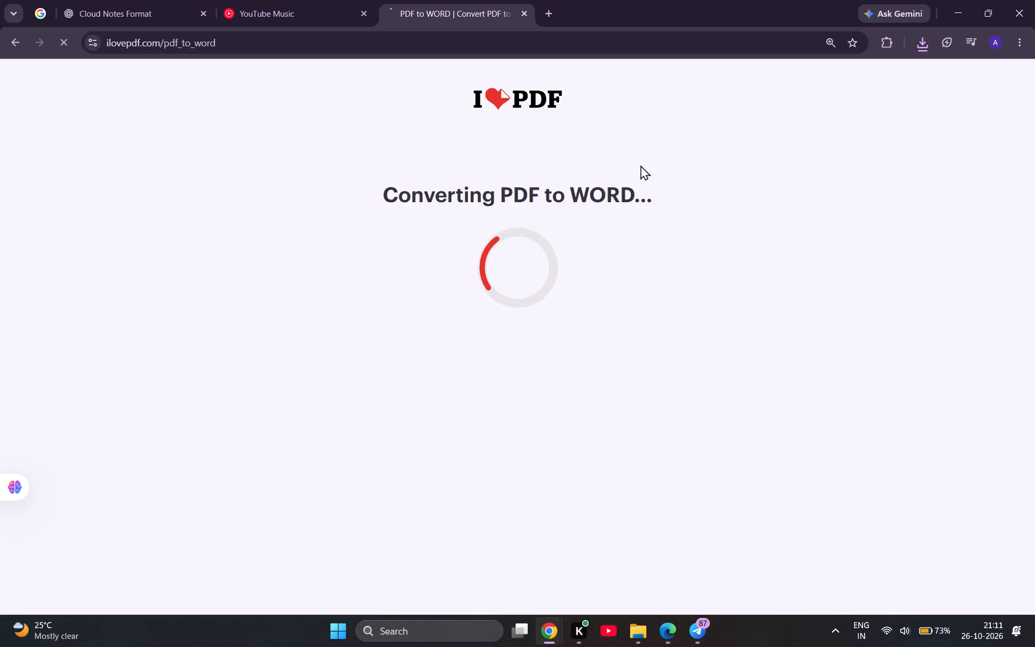
pyautogui.click(513, 210)
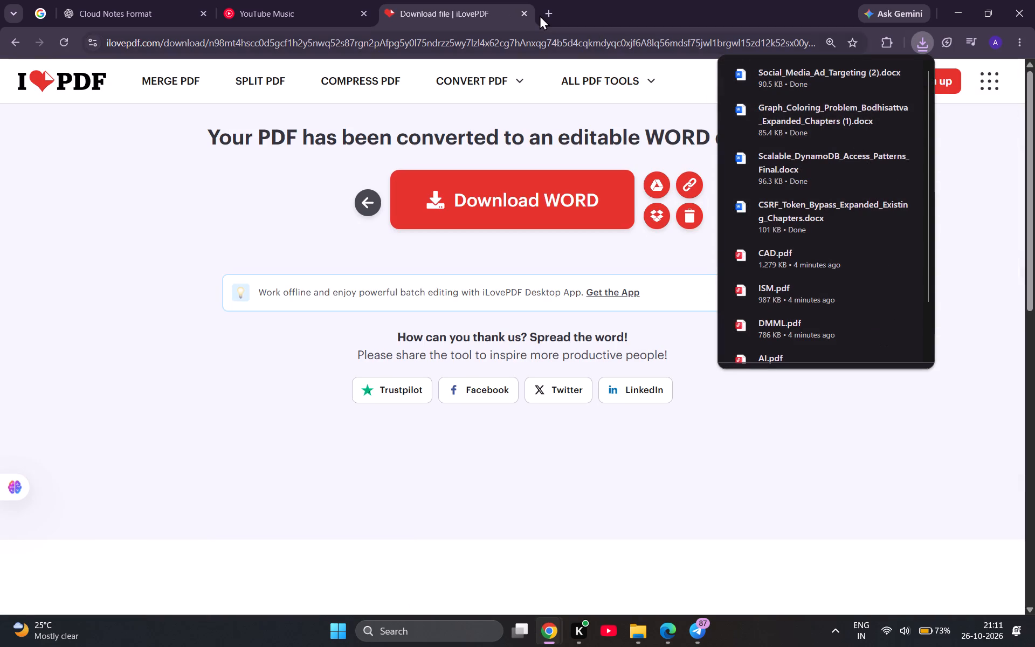
pyautogui.click(522, 12)
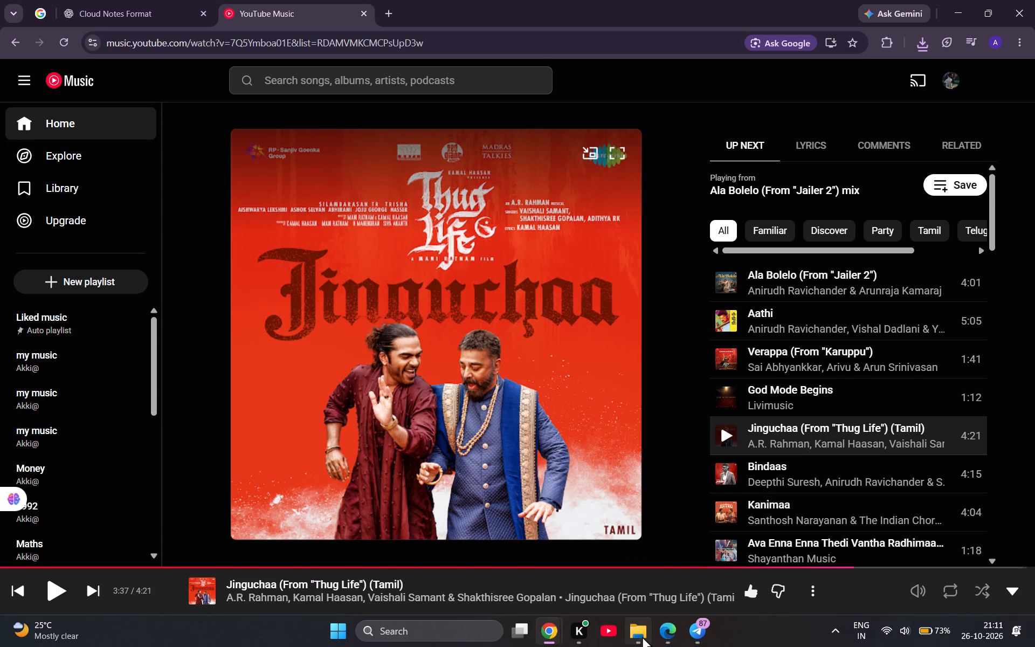
# Open the CSRF_Token_Bypass_Expanded Word document from the Downloads folder in Microsoft Word and enable editing.
pyautogui.click(640, 637)
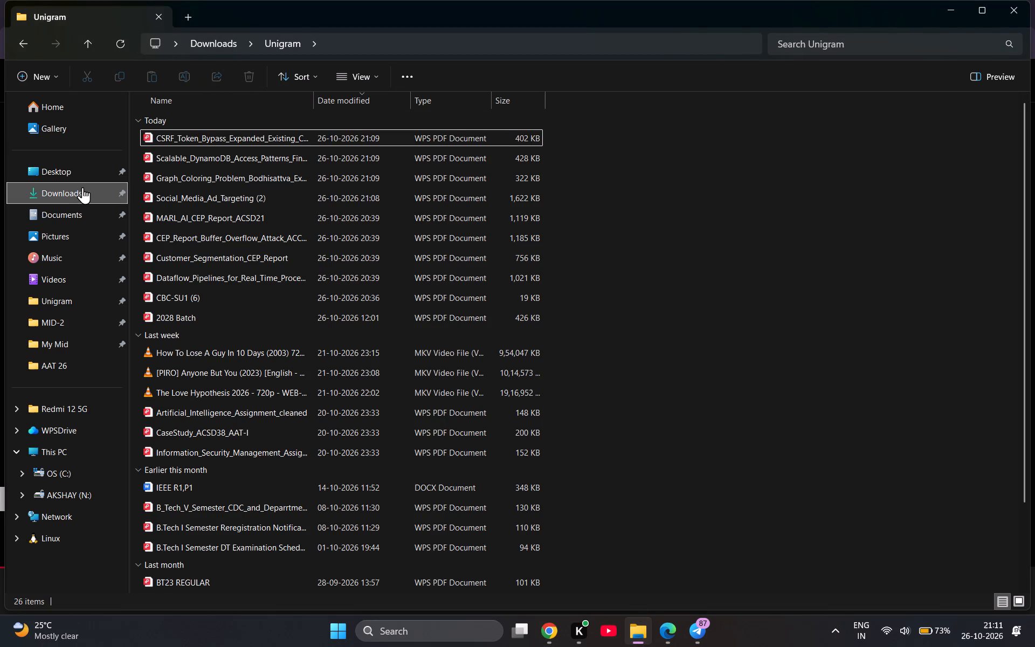
pyautogui.click(82, 187)
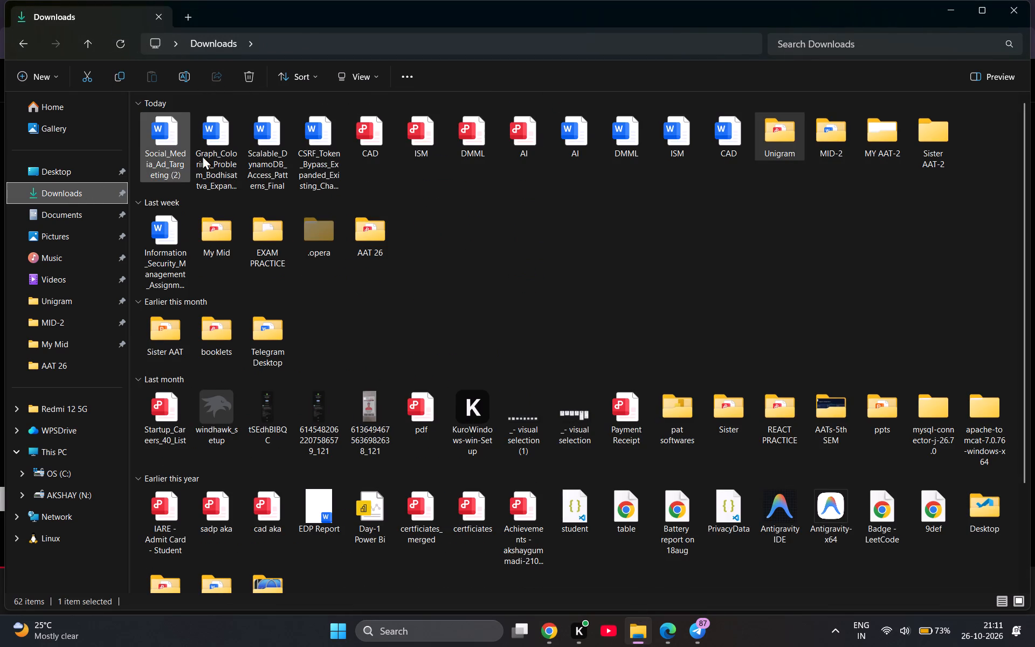
pyautogui.click(319, 167)
pyautogui.rightClick(319, 167)
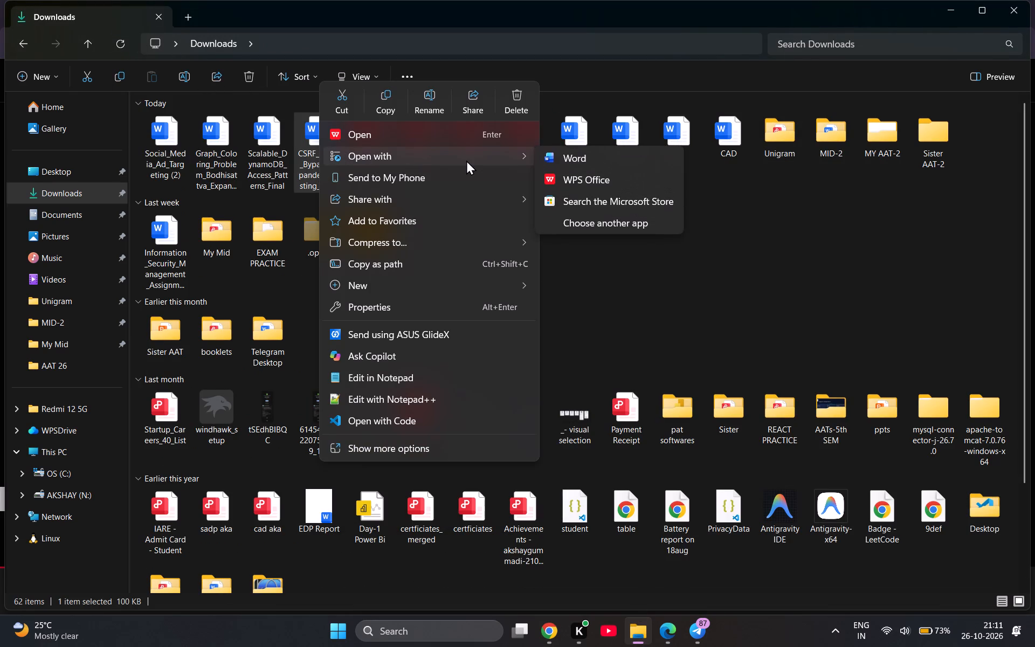
pyautogui.click(571, 162)
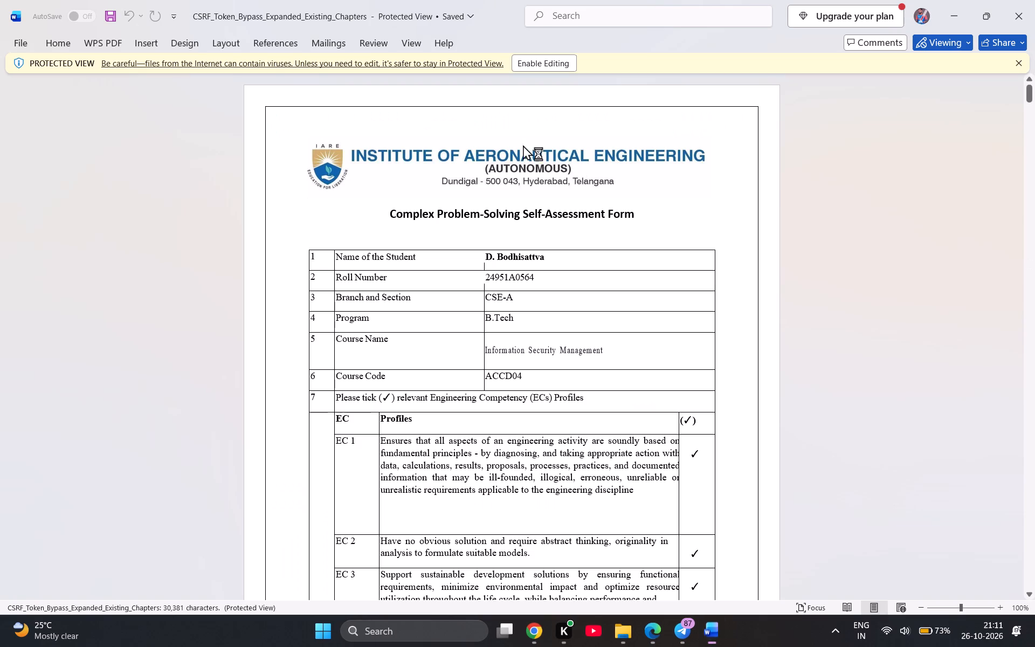
pyautogui.click(537, 65)
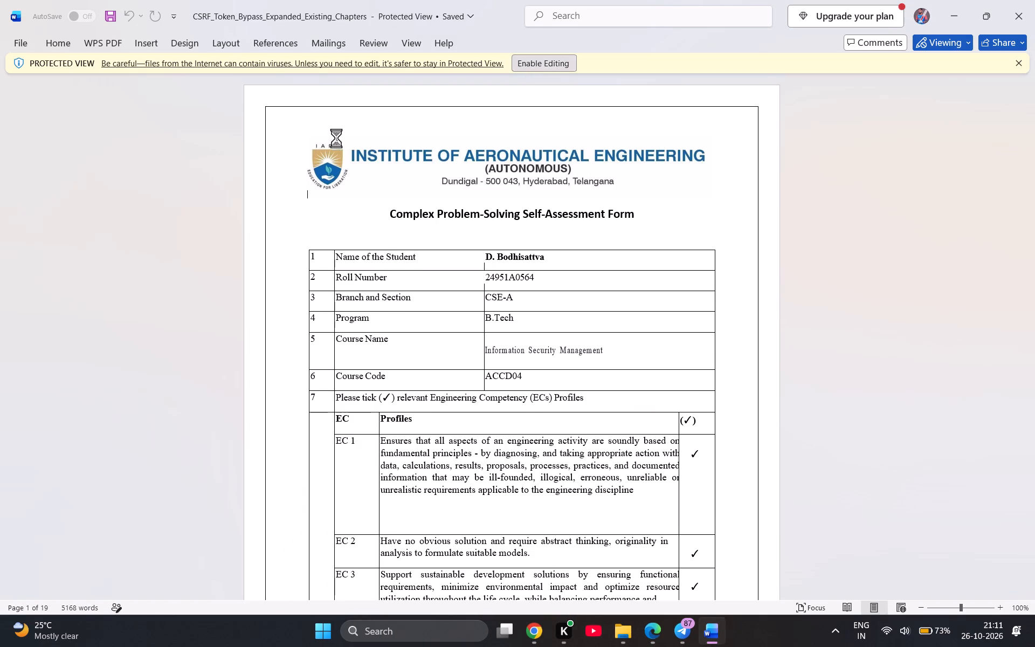
# Copy the whole Complex Problem-Solving Self-Assessment Form, from the institute header through the student signature line on page 3.
pyautogui.click(298, 109)
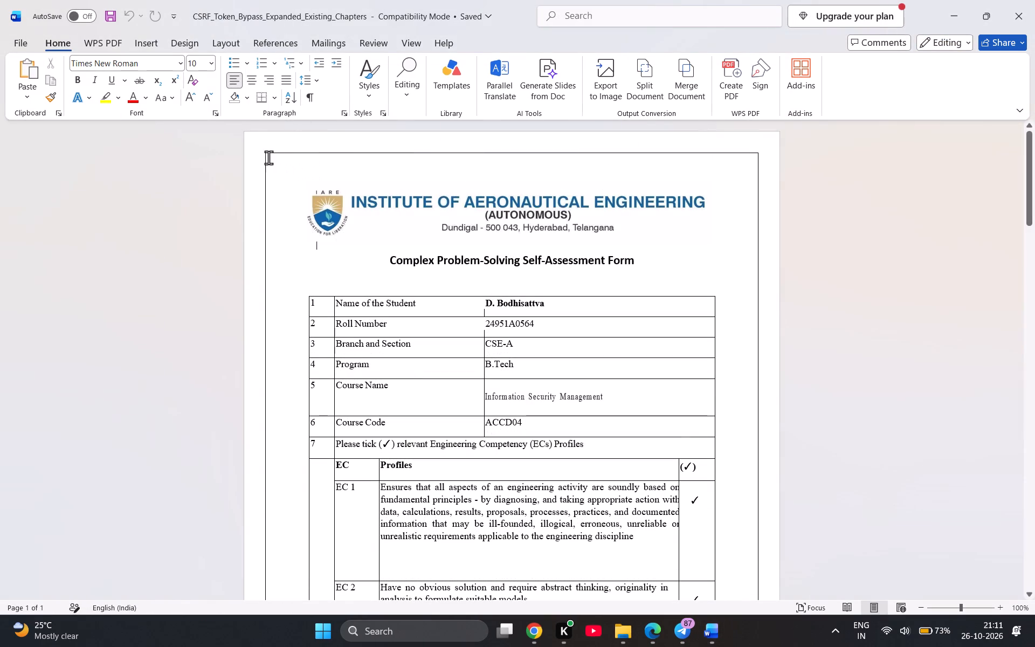
pyautogui.moveTo(258, 150); pyautogui.dragTo(335, 632)
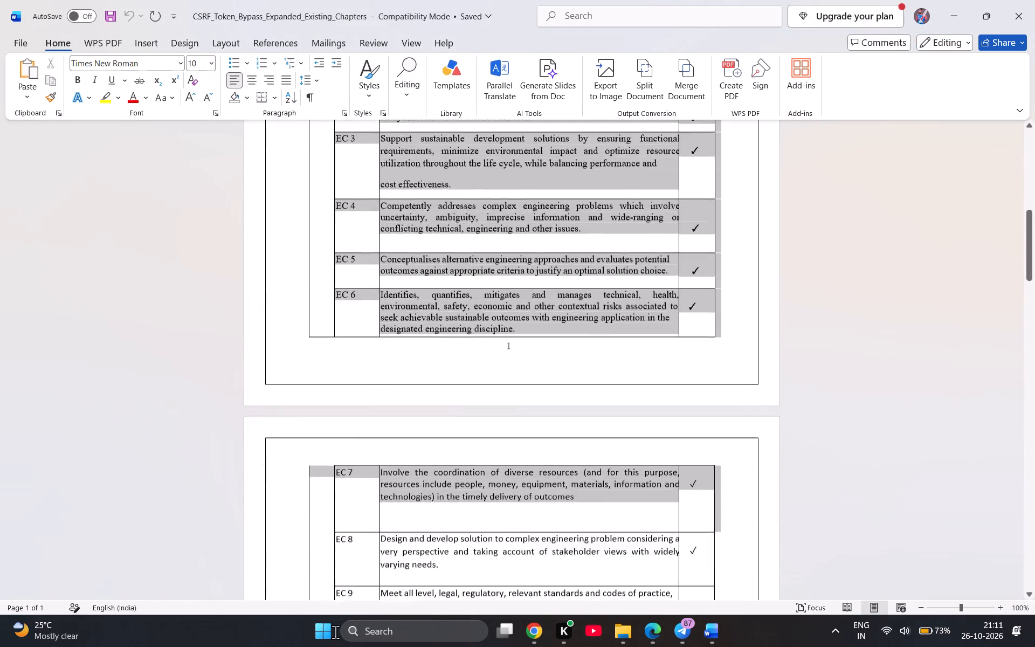
pyautogui.moveTo(335, 632); pyautogui.dragTo(664, 409)
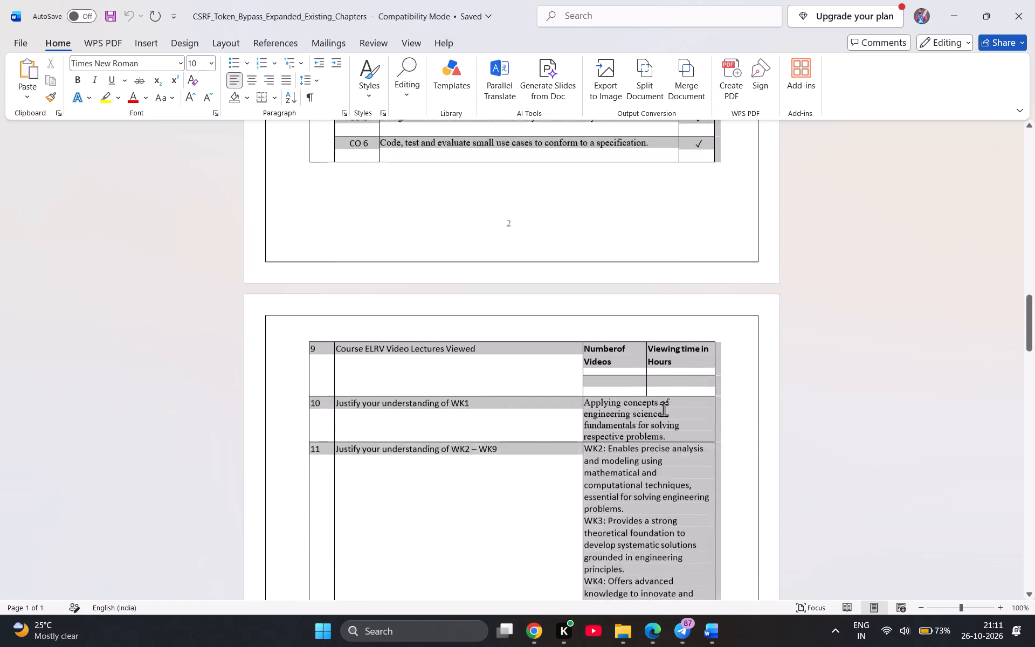
pyautogui.moveTo(664, 409); pyautogui.dragTo(767, 188)
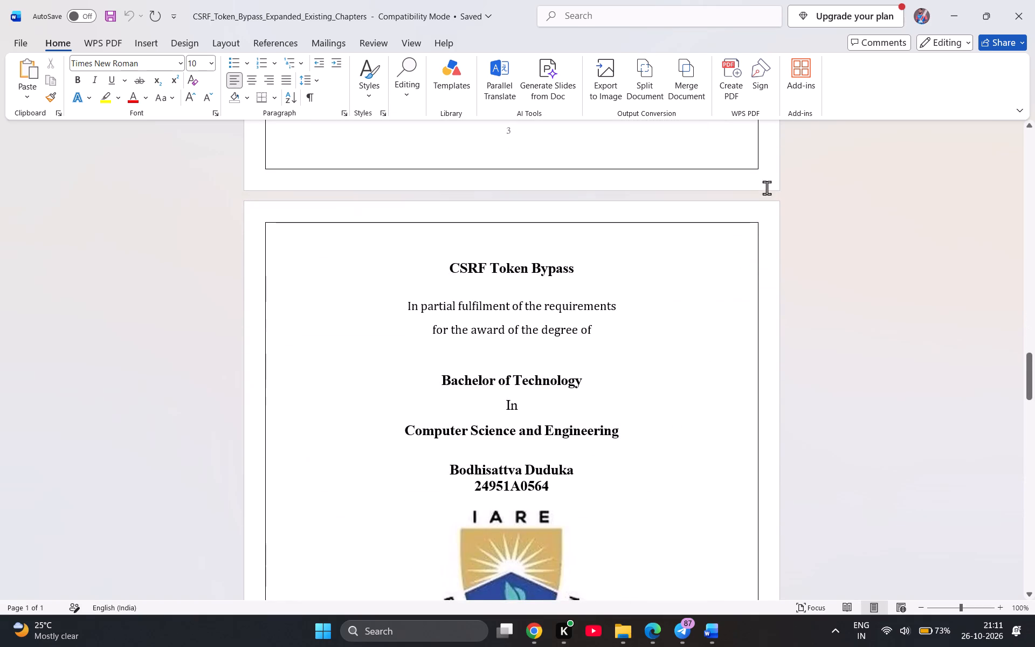
pyautogui.moveTo(767, 188); pyautogui.dragTo(704, 263)
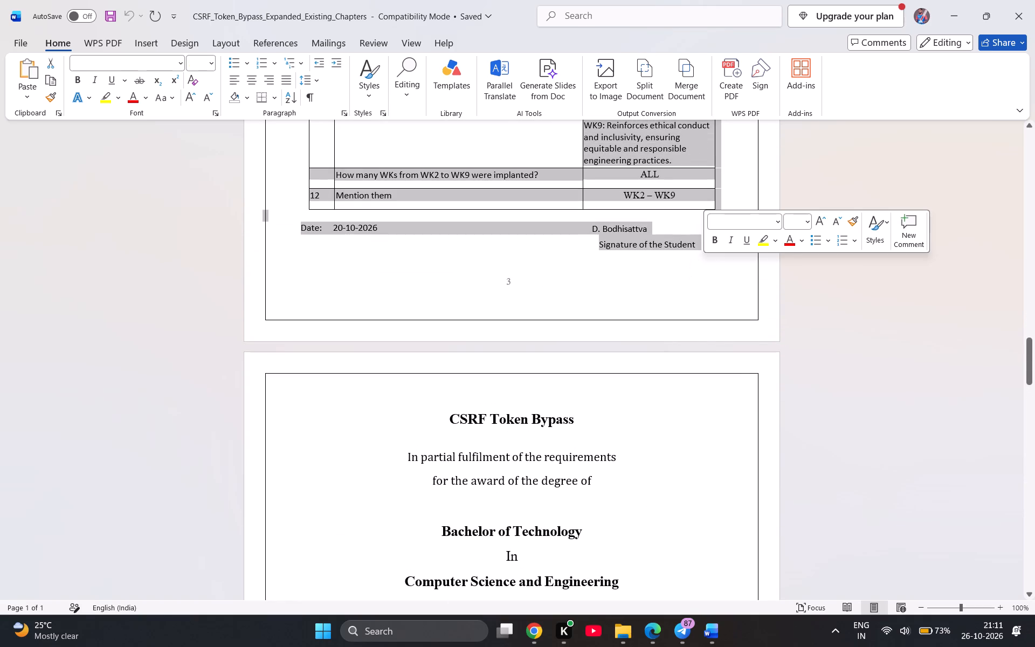
pyautogui.hotkey('ctrl', 'c')
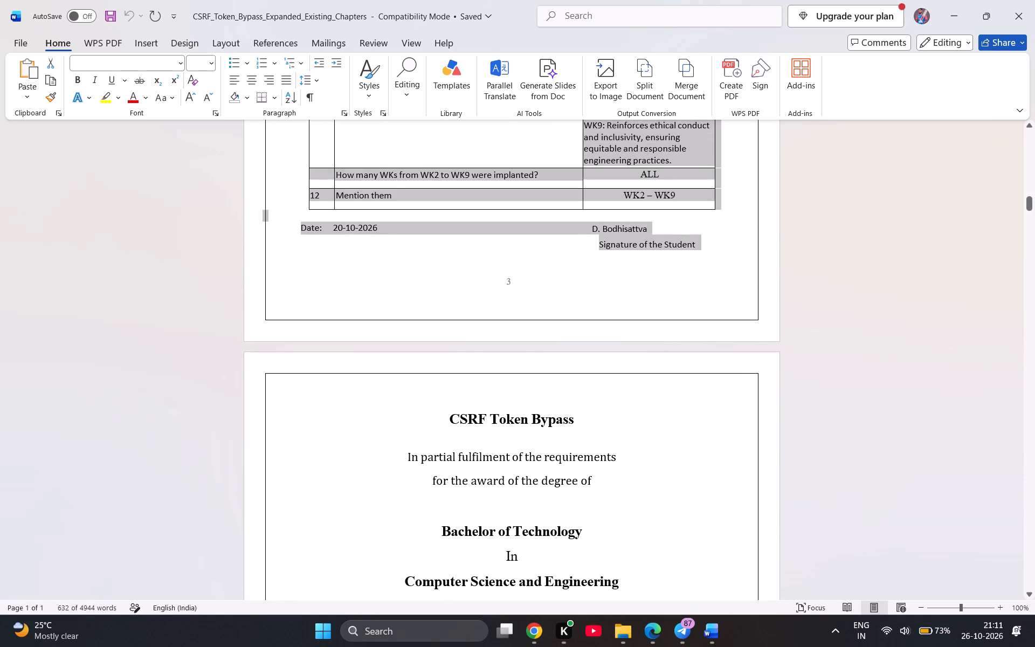
pyautogui.click(870, 326)
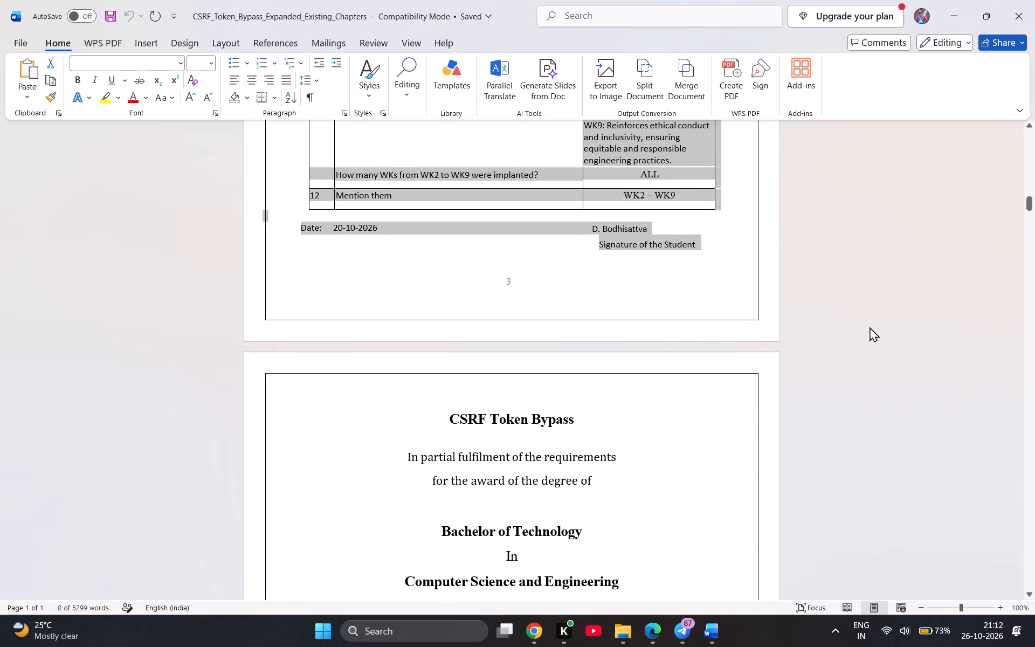
pyautogui.scroll(9, 718, 318)
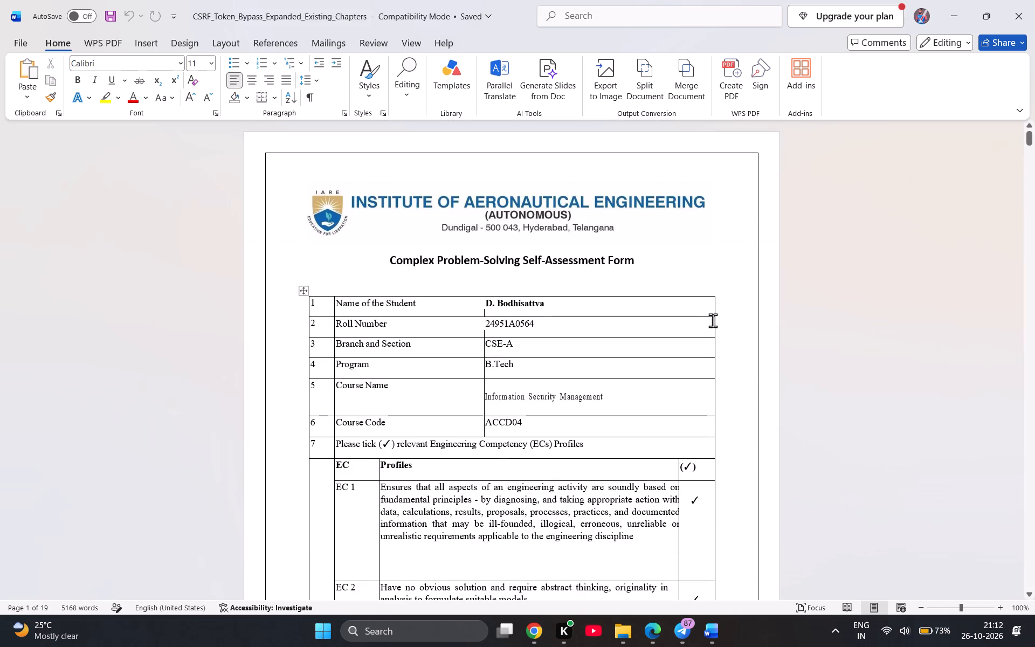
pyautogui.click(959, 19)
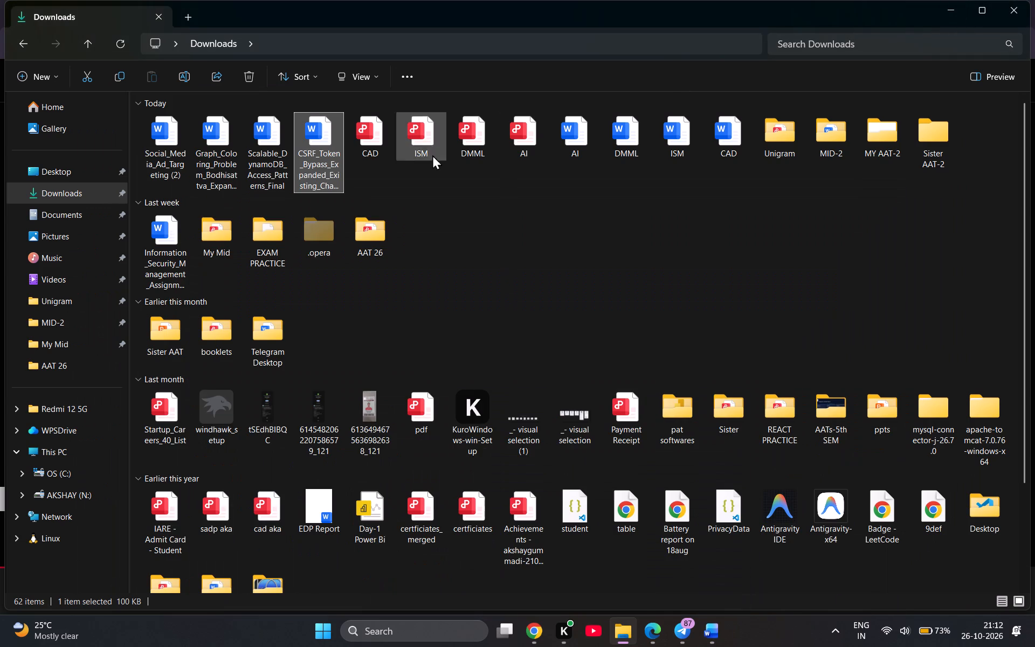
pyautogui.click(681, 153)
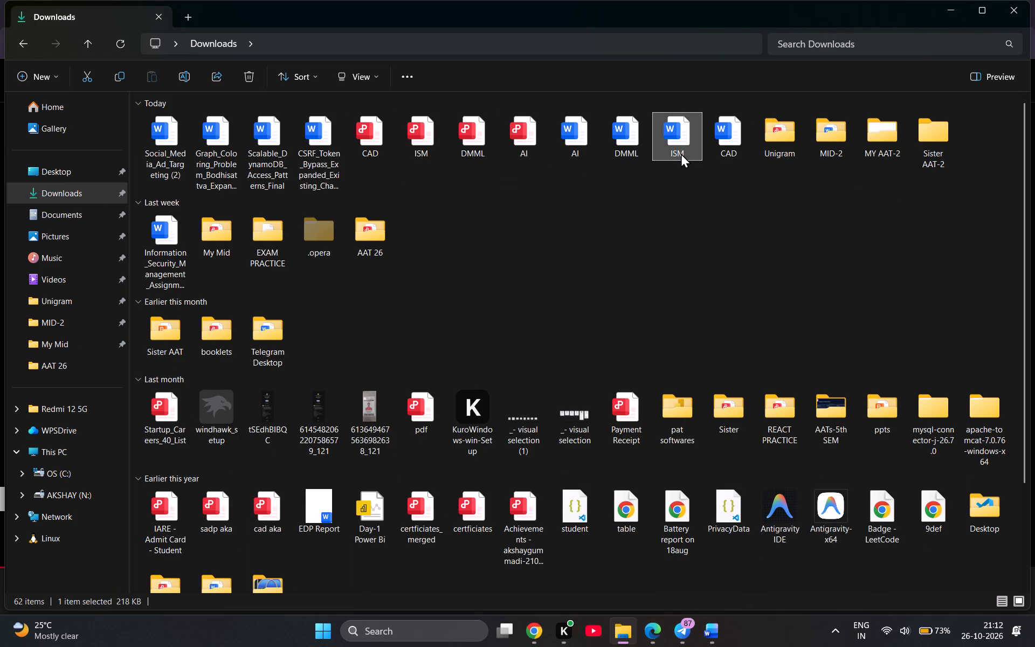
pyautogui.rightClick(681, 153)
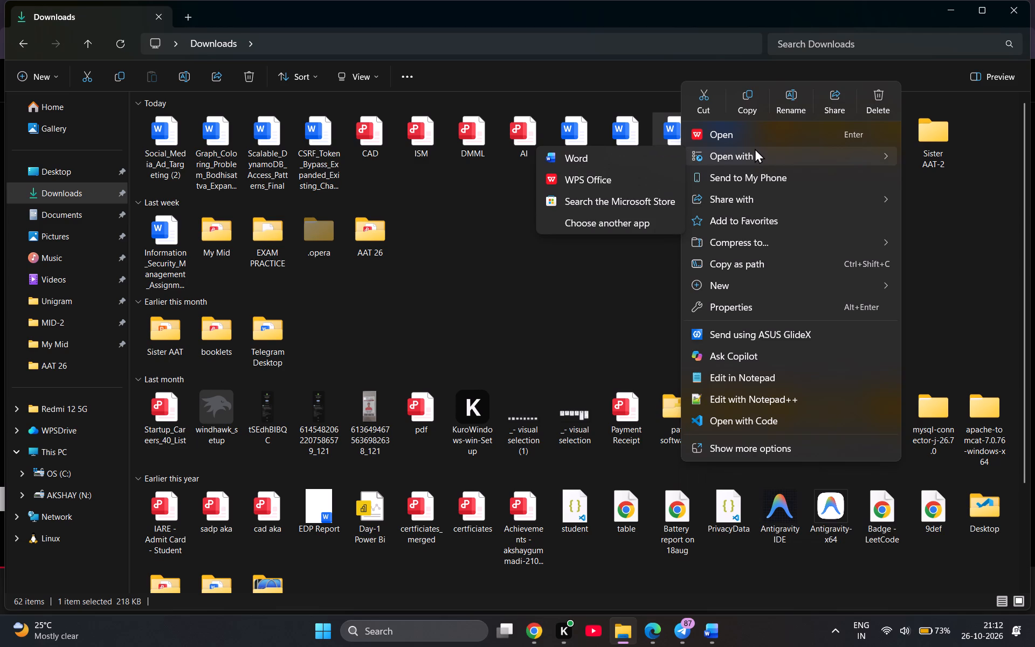
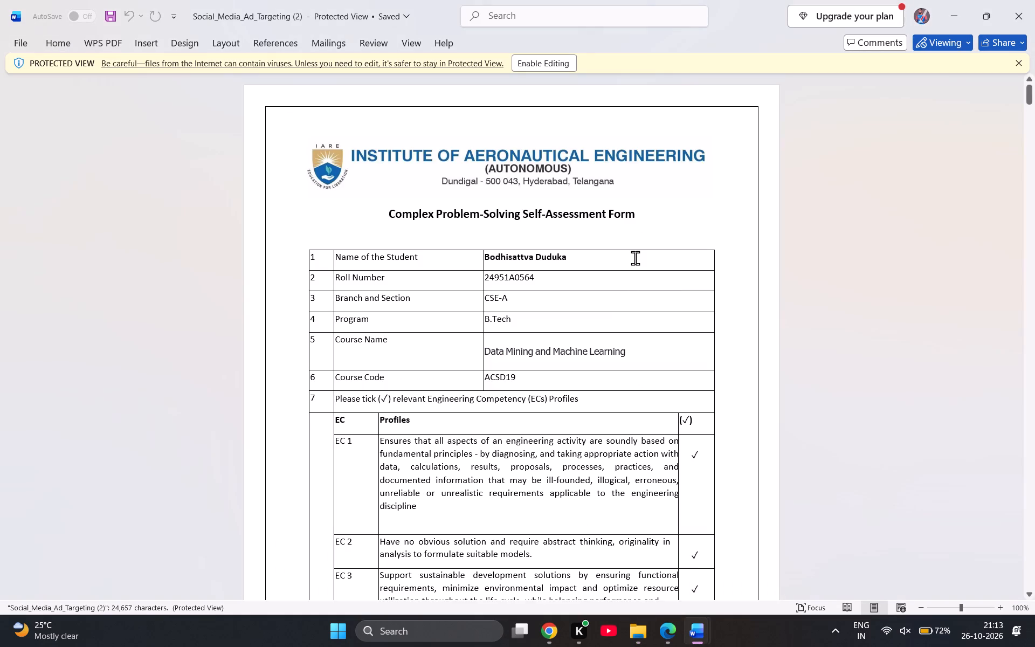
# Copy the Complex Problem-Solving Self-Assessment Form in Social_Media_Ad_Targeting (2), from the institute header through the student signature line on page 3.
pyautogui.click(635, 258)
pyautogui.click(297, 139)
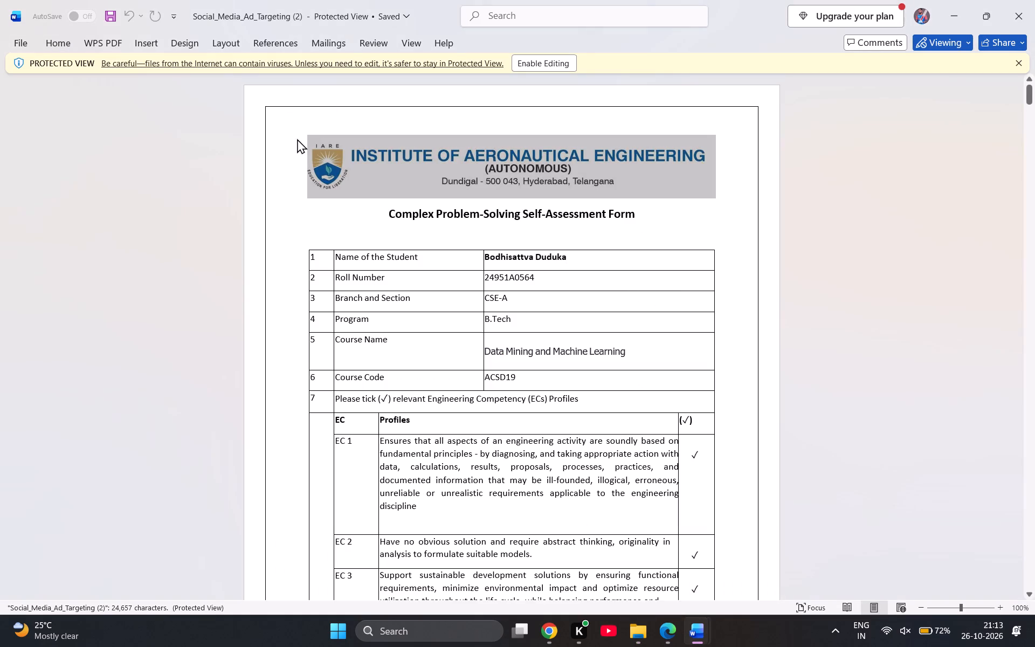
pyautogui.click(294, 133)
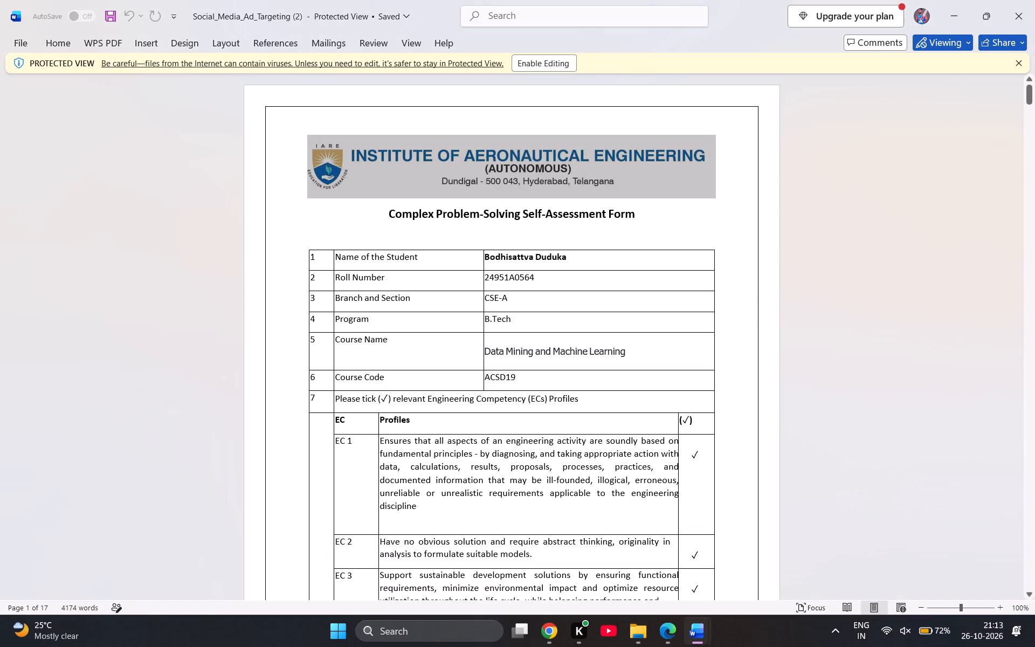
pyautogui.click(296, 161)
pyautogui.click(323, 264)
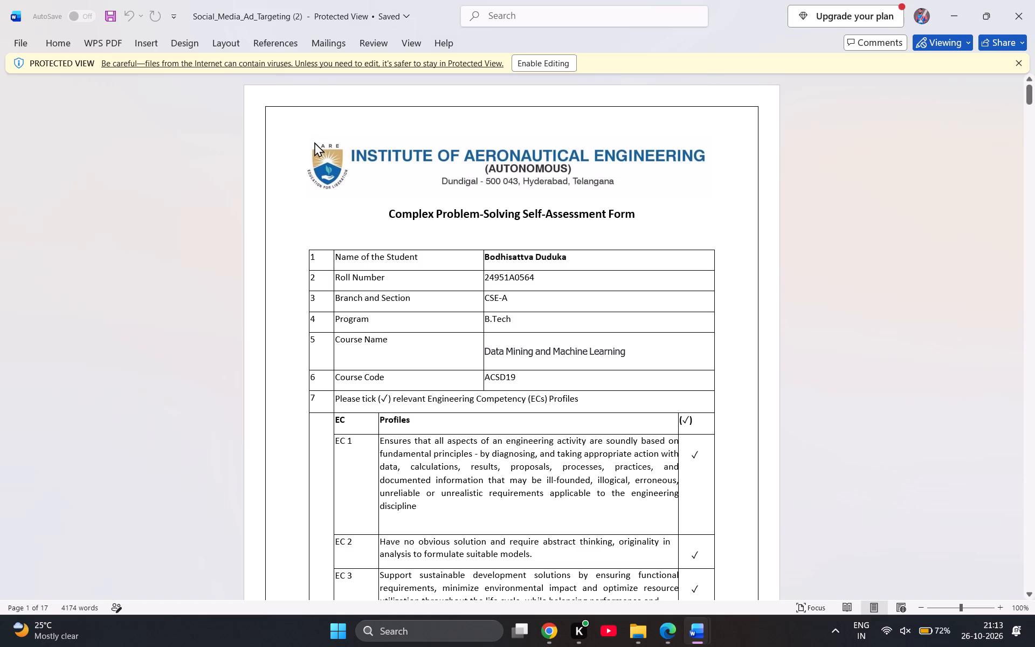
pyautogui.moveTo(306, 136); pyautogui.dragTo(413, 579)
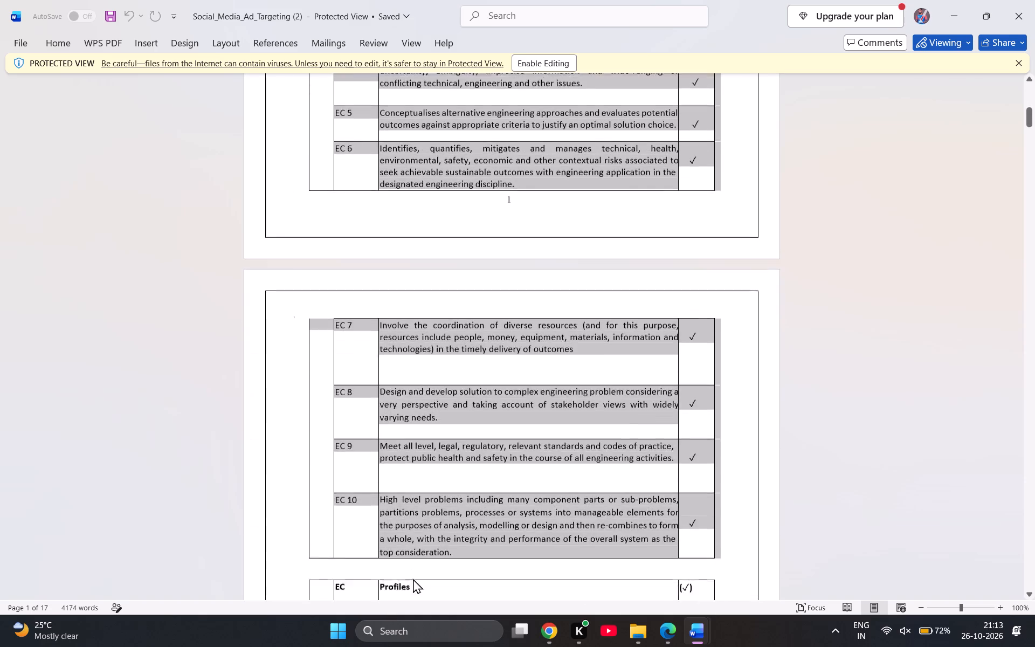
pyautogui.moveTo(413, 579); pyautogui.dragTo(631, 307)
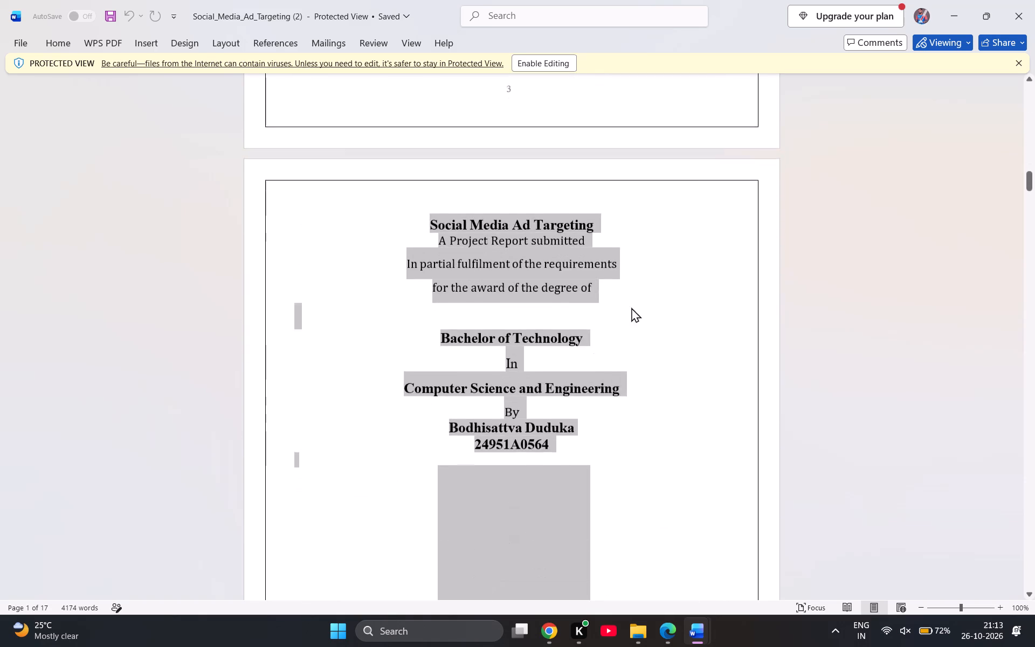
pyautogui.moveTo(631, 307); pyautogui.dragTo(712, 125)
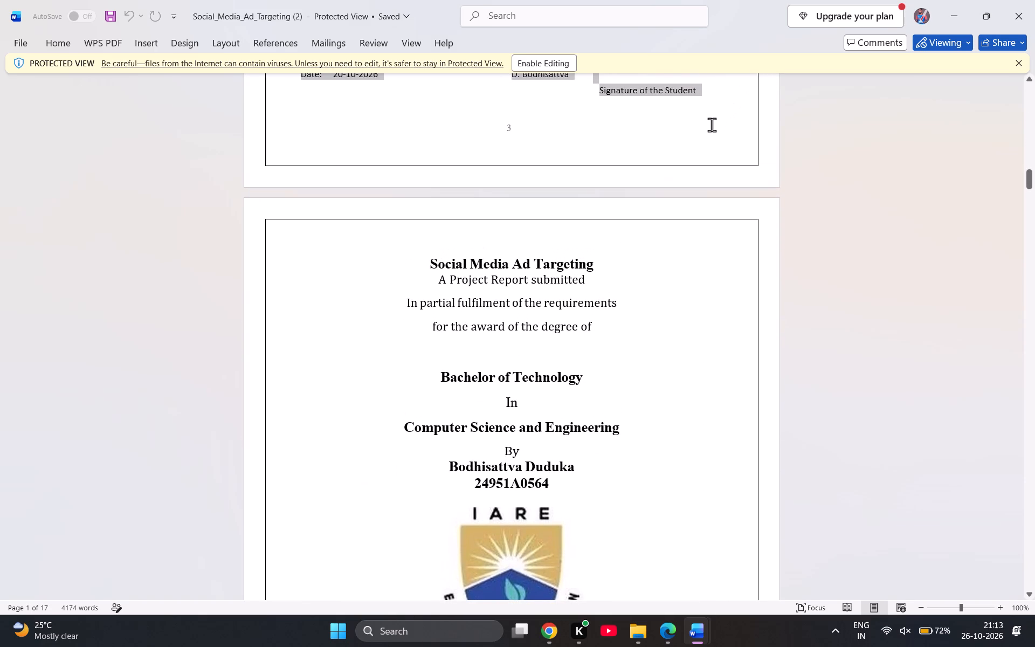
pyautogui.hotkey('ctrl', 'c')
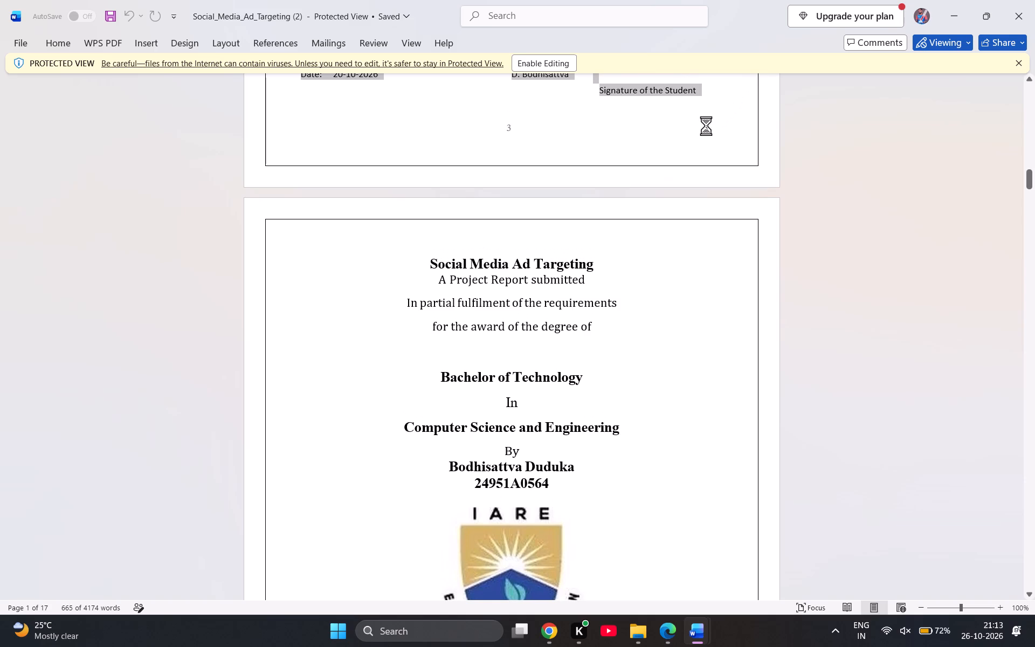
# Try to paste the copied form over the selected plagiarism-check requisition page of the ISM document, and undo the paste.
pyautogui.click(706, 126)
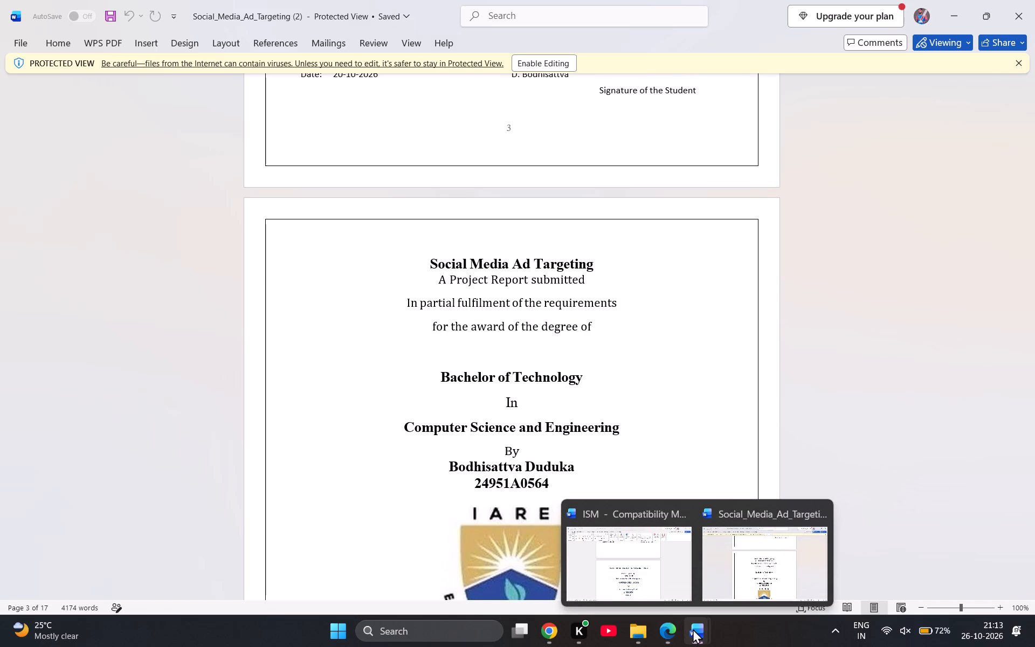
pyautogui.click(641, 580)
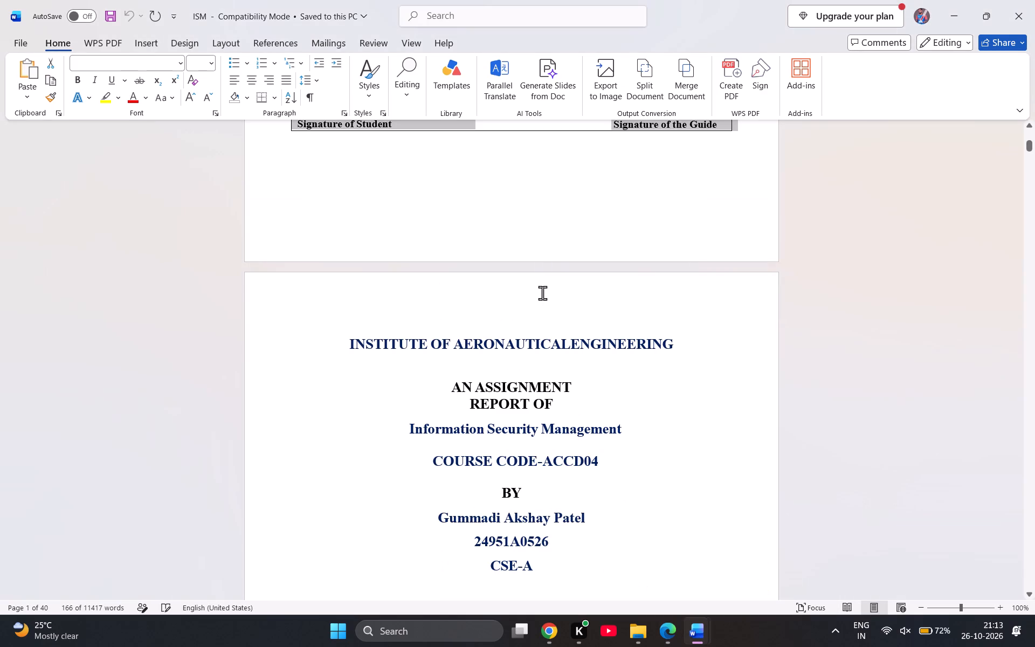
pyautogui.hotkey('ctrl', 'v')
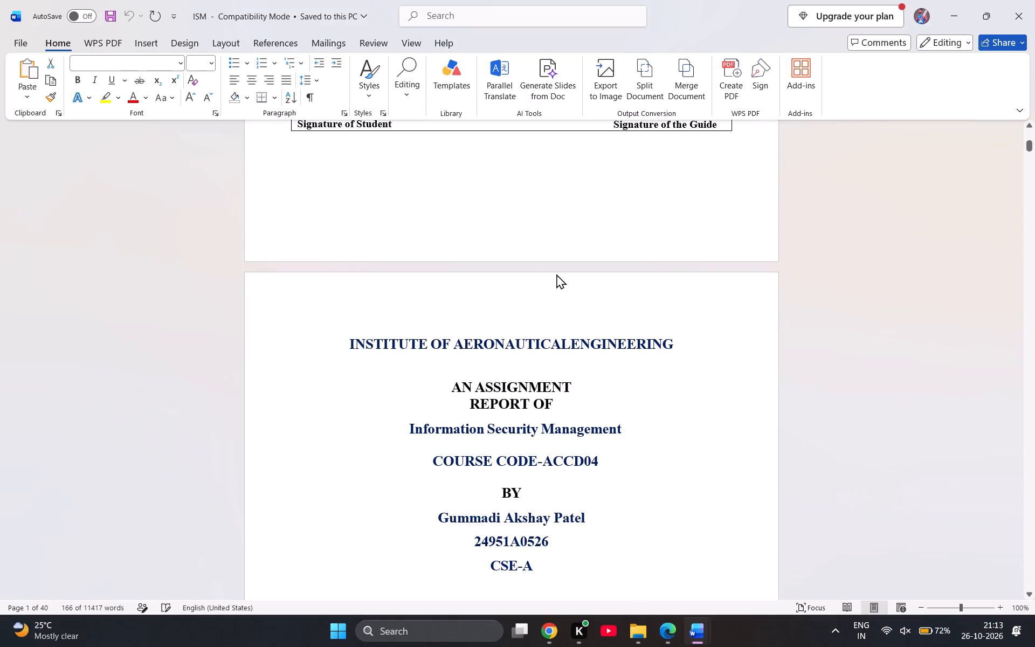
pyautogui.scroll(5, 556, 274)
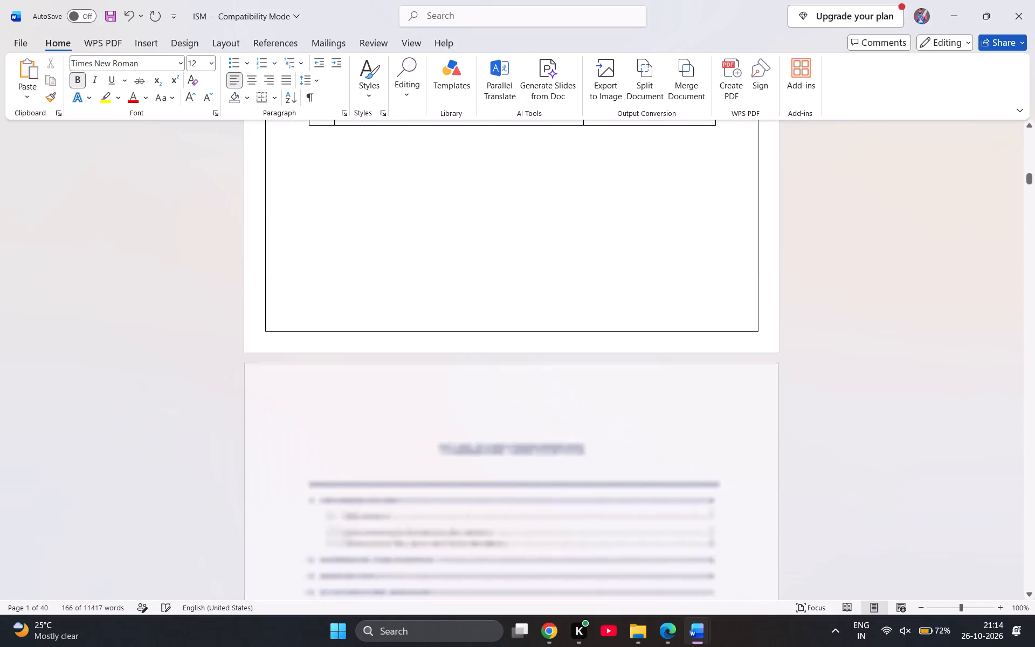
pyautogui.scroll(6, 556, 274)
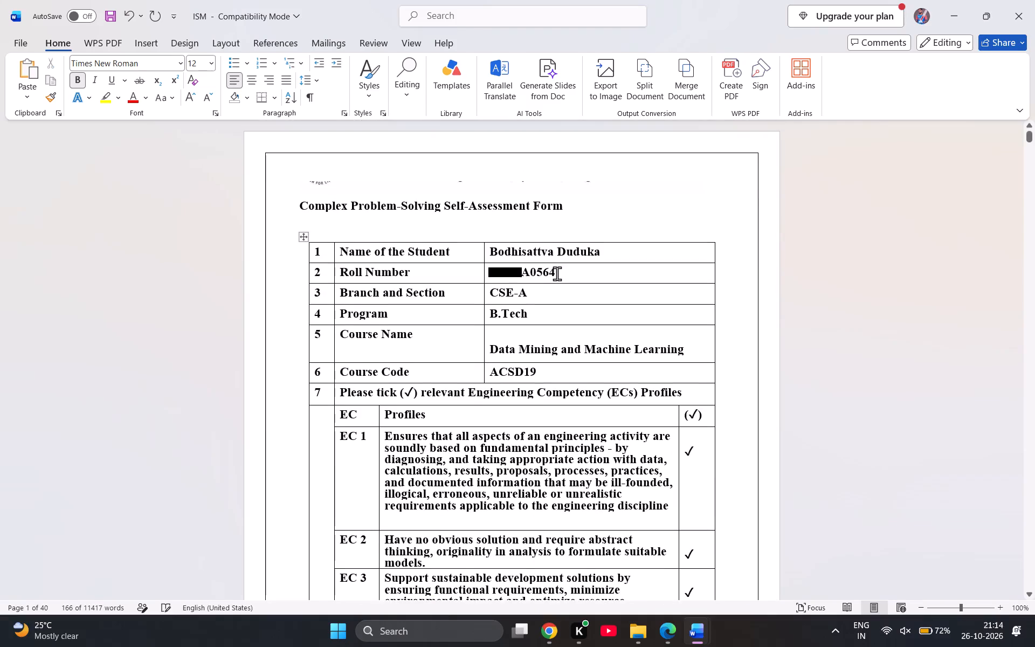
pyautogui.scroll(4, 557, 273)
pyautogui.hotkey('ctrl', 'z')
# Delete the Requisition for Plagiarism Check content from the first page of the ISM document, from the institute header through the signature row.
pyautogui.click(591, 311)
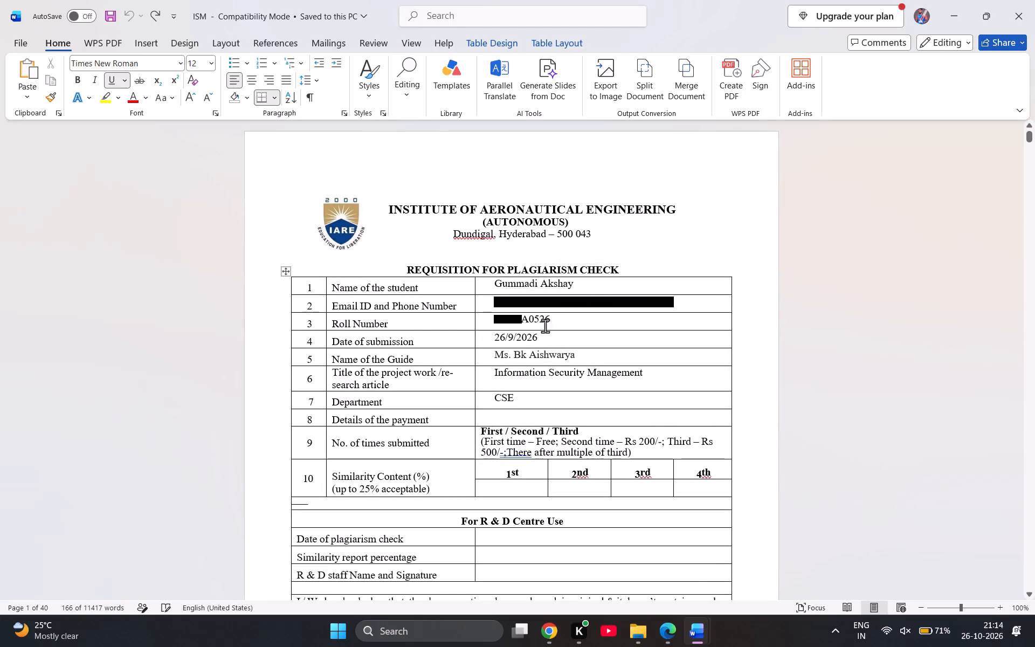
pyautogui.click(305, 180)
pyautogui.moveTo(307, 181); pyautogui.dragTo(313, 190)
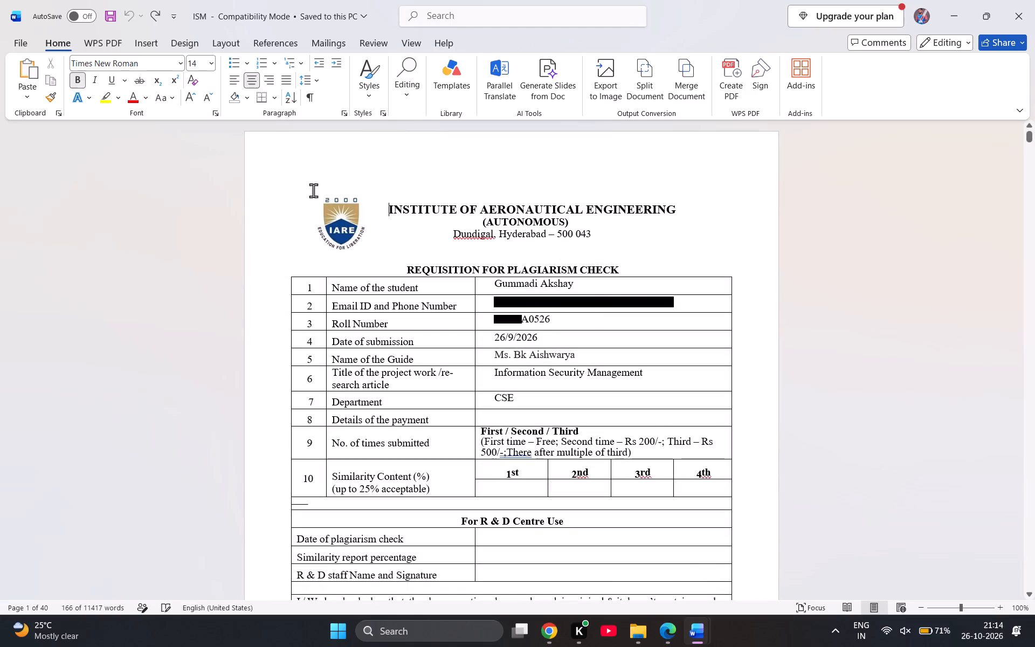
pyautogui.moveTo(313, 190); pyautogui.dragTo(688, 434)
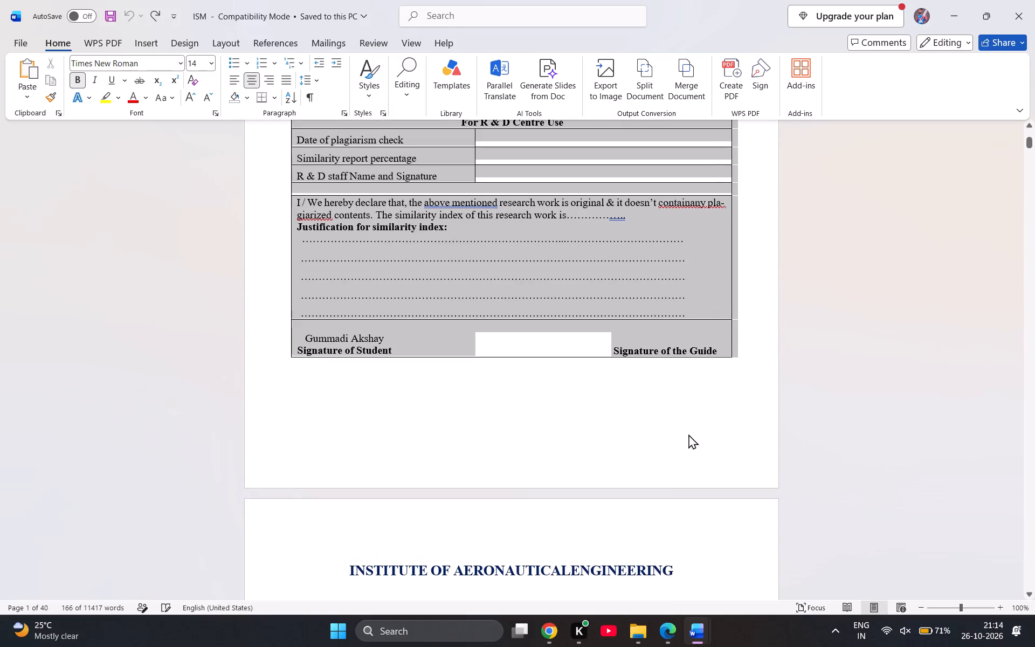
pyautogui.moveTo(688, 434); pyautogui.dragTo(714, 408)
pyautogui.press('Delete')
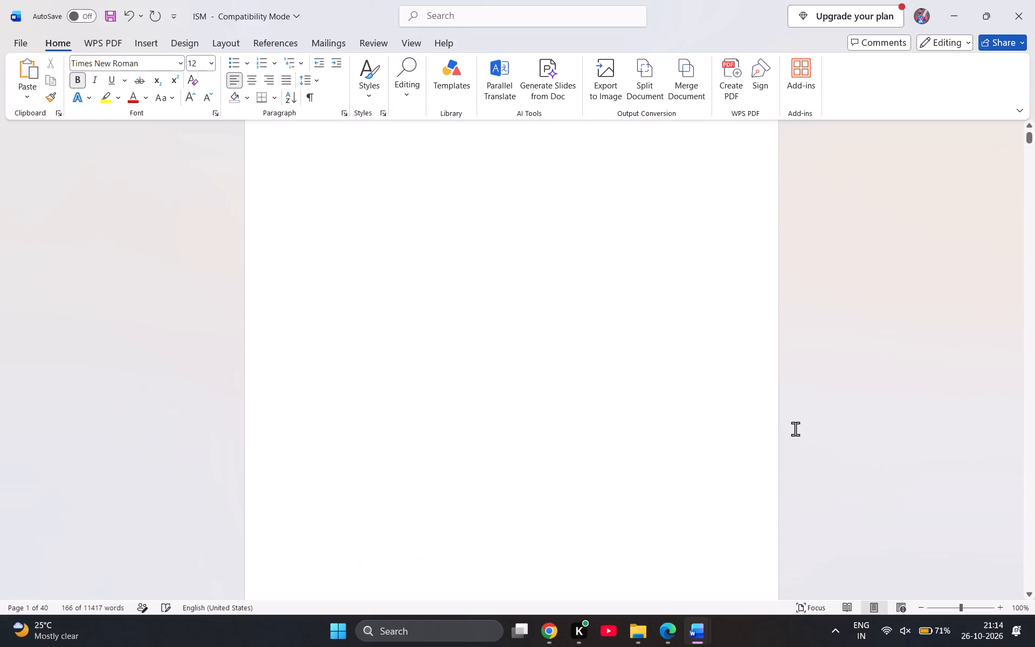
pyautogui.scroll(8, 588, 371)
pyautogui.scroll(-2, 594, 373)
pyautogui.scroll(2, 594, 374)
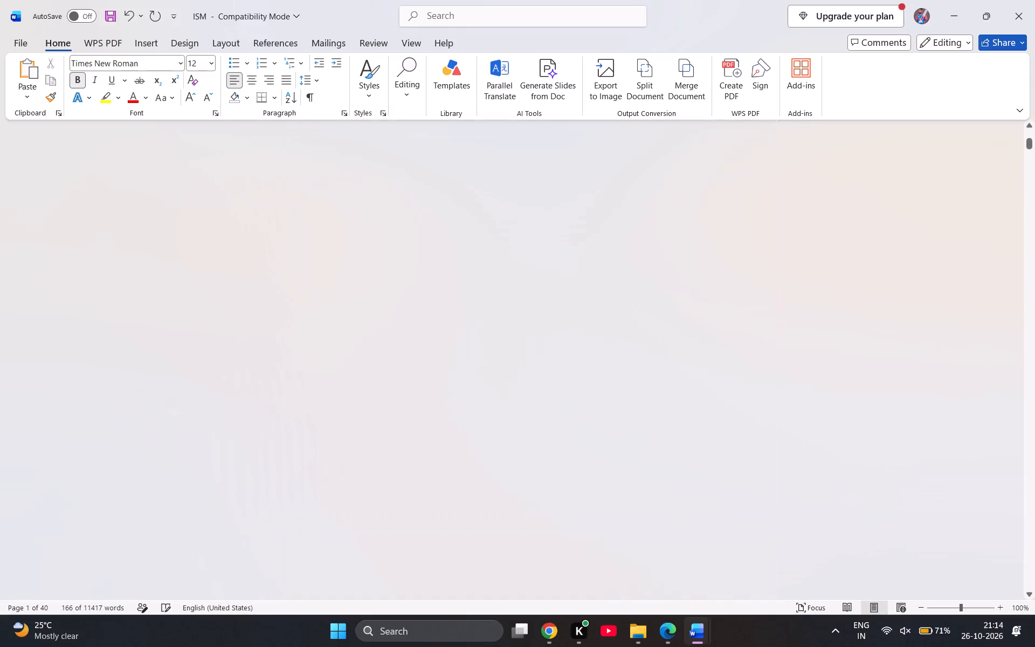
pyautogui.scroll(5, 594, 374)
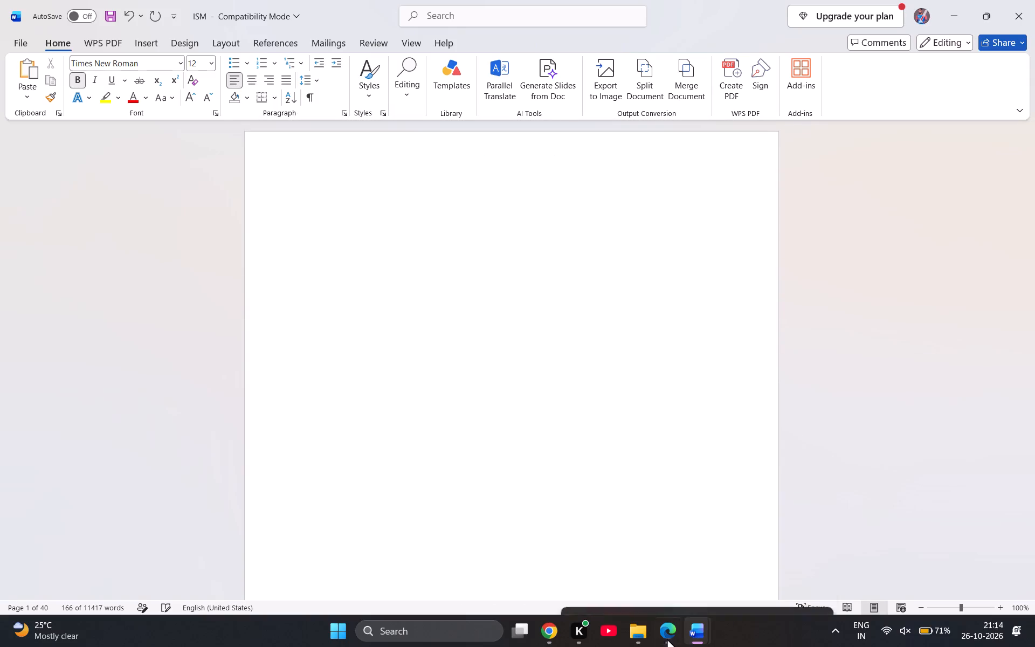
# Enable editing in Social_Media_Ad_Targeting (2) and copy its three-page self-assessment form, from the institute header through the student signature line.
pyautogui.click(629, 637)
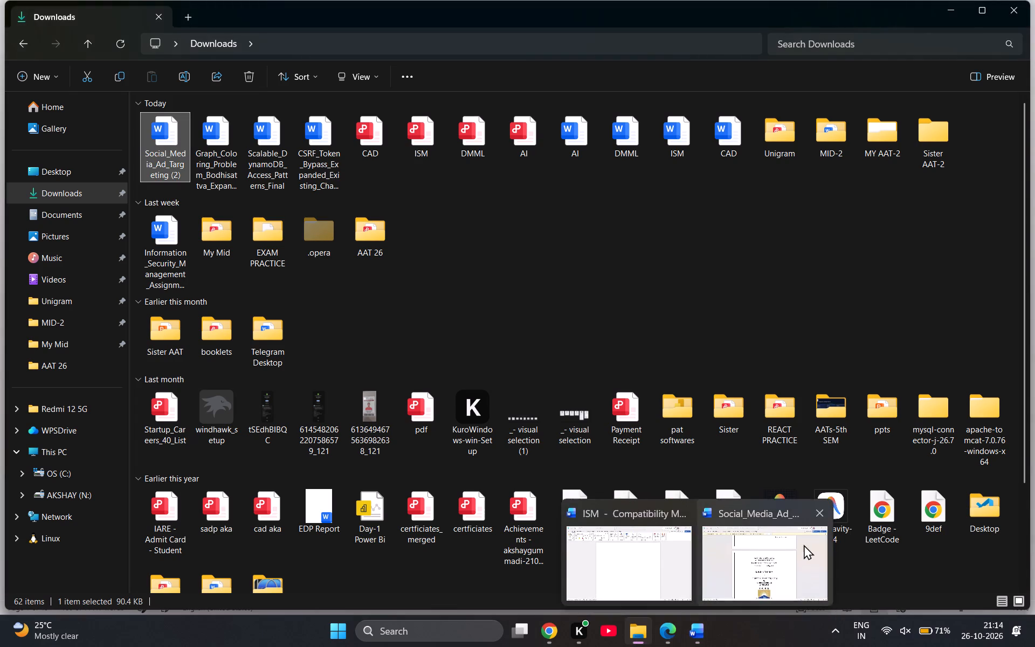
pyautogui.click(804, 545)
pyautogui.scroll(8, 622, 469)
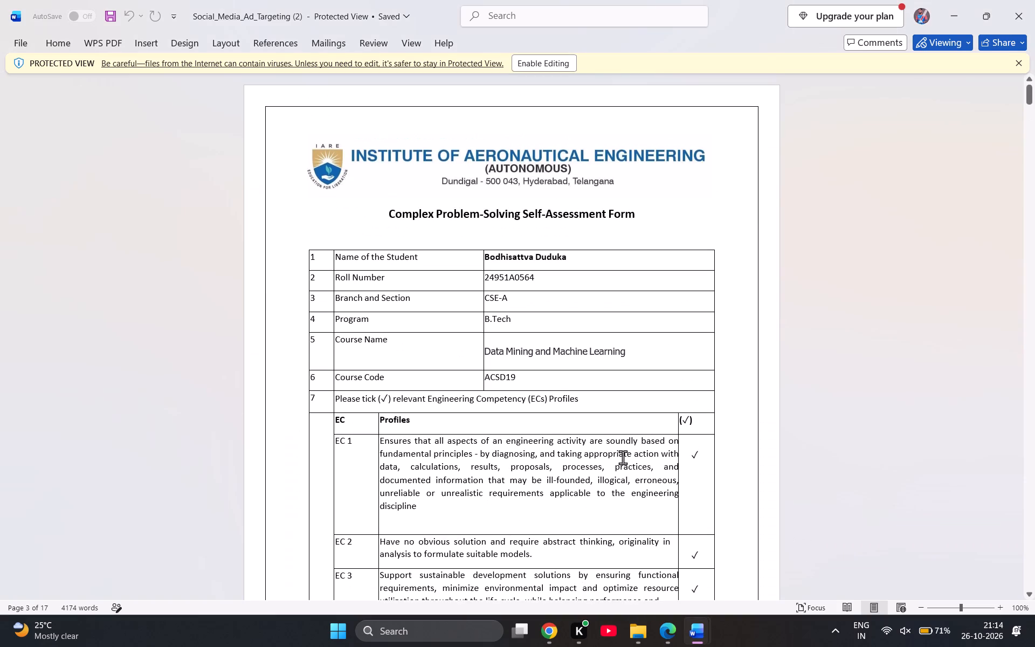
pyautogui.click(655, 185)
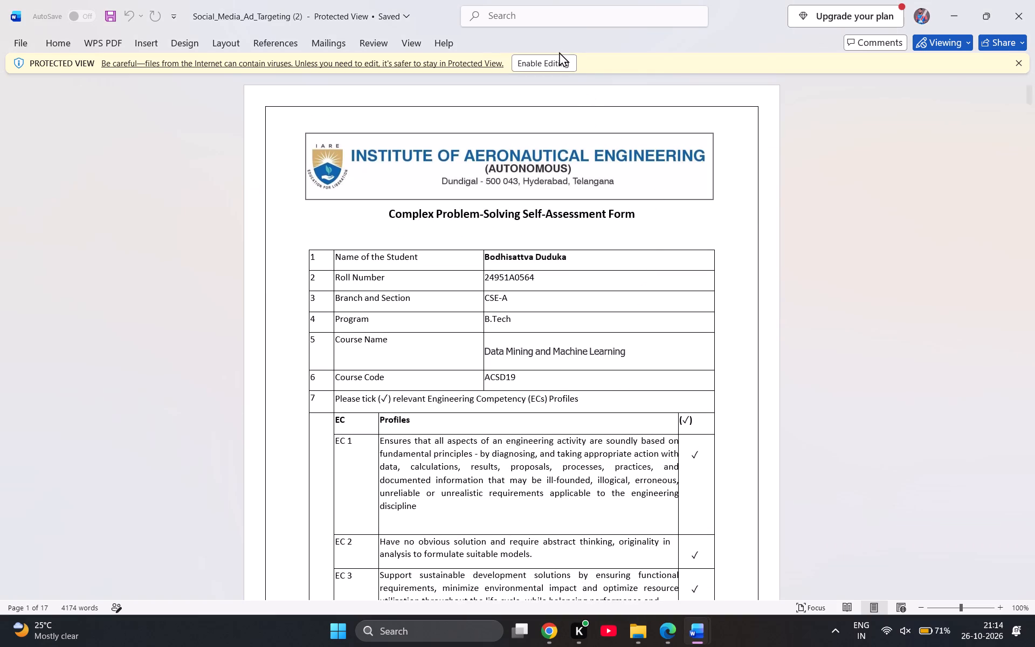
pyautogui.click(558, 61)
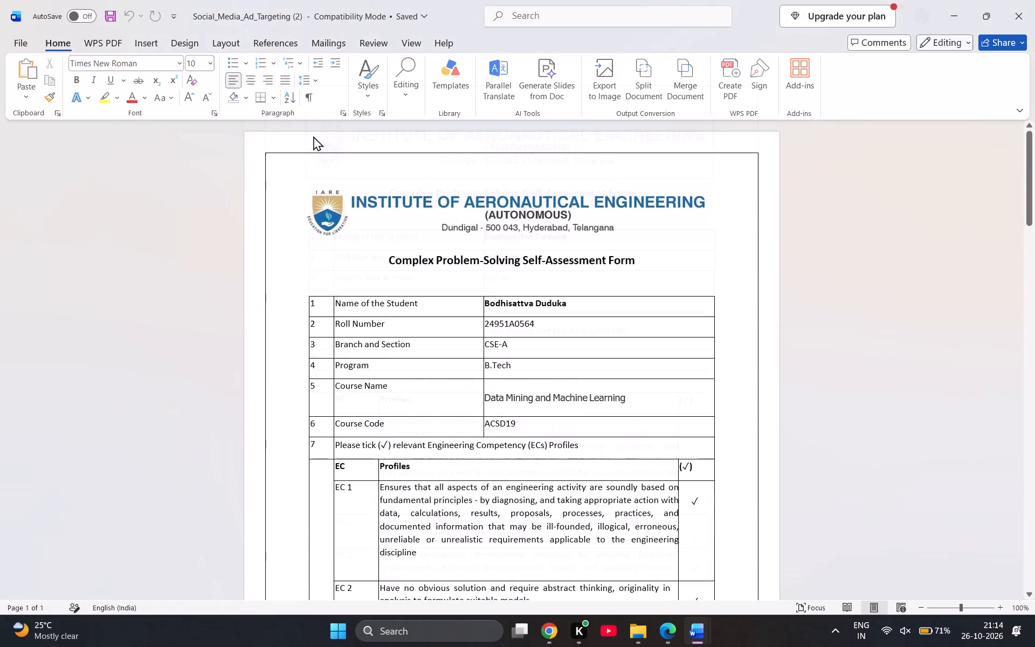
pyautogui.moveTo(263, 148); pyautogui.dragTo(303, 641)
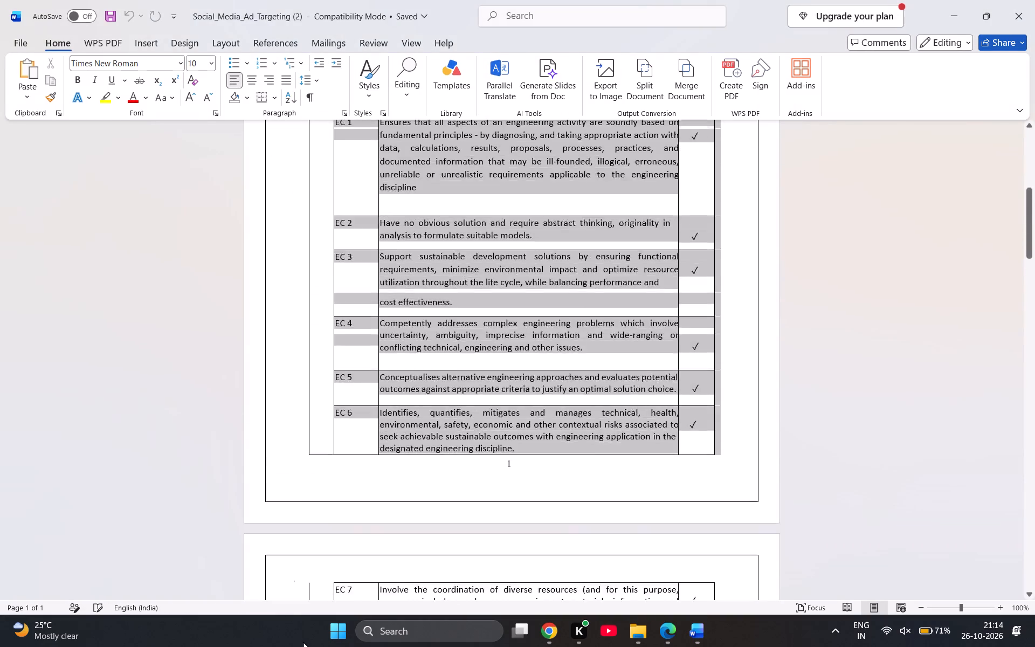
pyautogui.moveTo(303, 641); pyautogui.dragTo(552, 629)
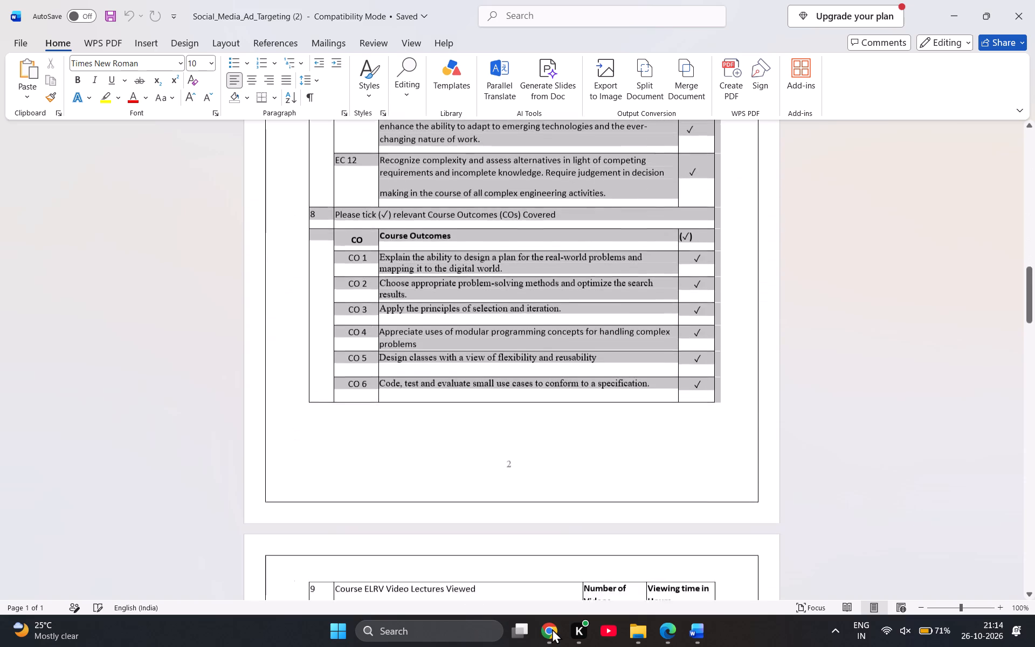
pyautogui.moveTo(552, 629); pyautogui.dragTo(731, 226)
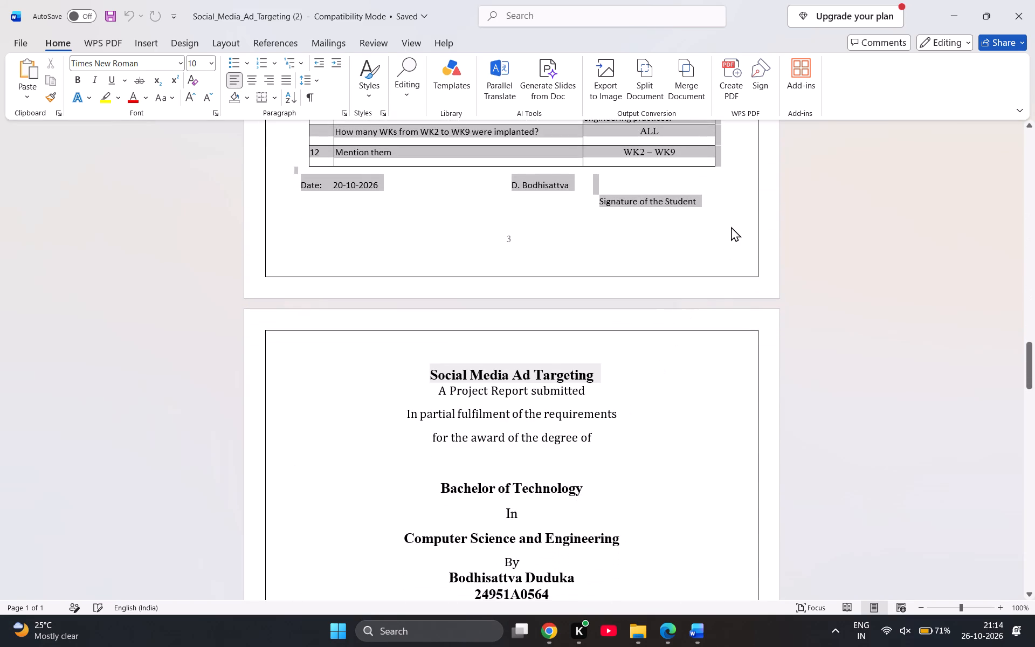
pyautogui.moveTo(731, 226); pyautogui.dragTo(728, 208)
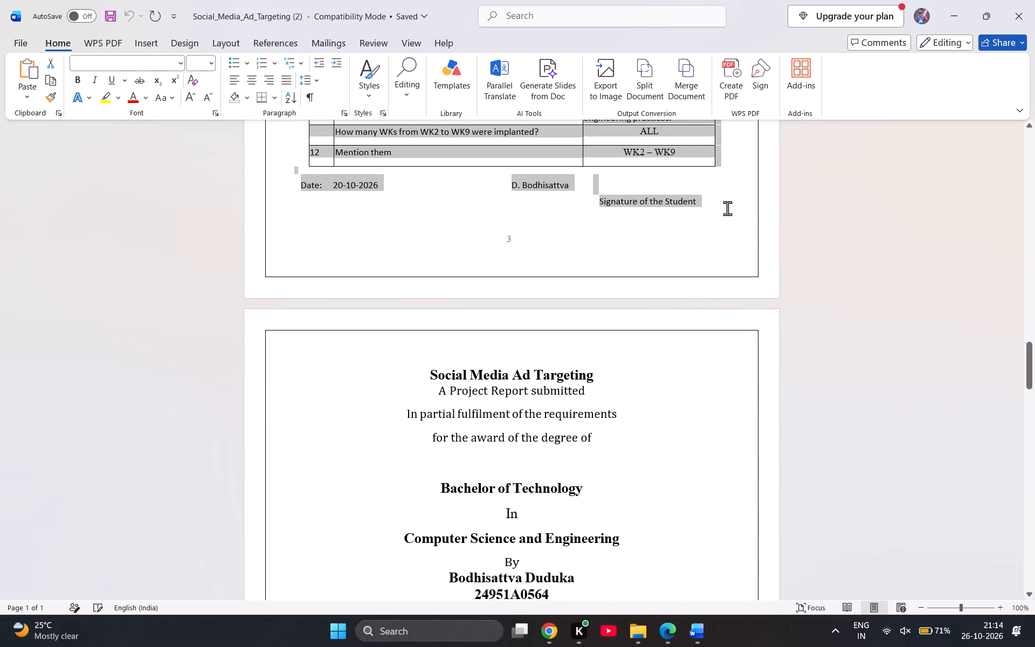
pyautogui.hotkey('ctrl', 'c')
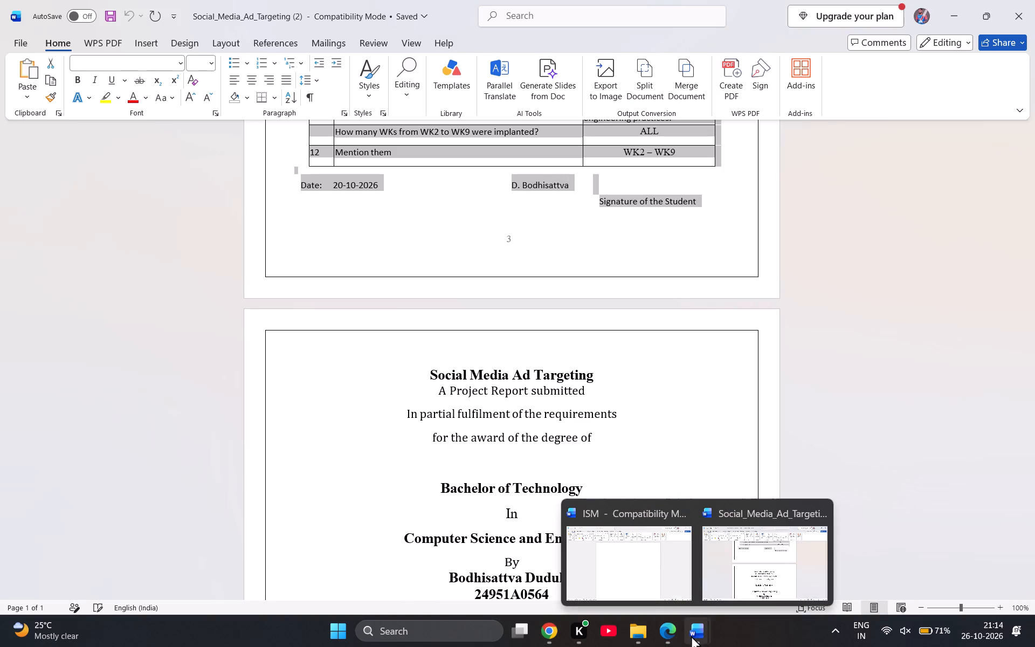
# Paste the copied self-assessment form into the emptied first page of the ISM document.
pyautogui.click(644, 568)
pyautogui.hotkey('ctrl', 'v')
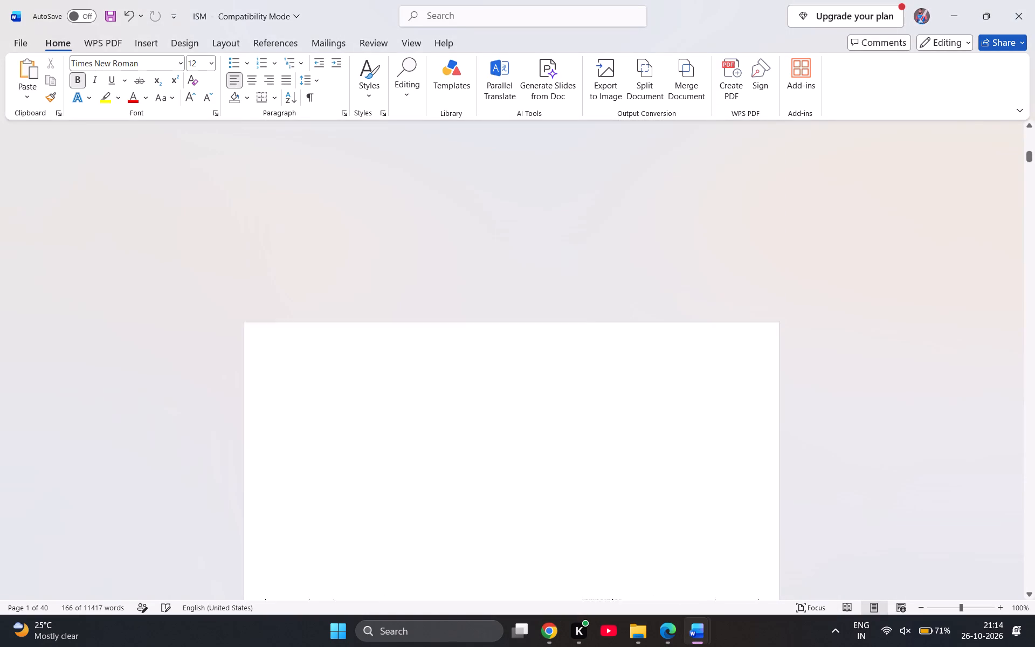
pyautogui.scroll(7, 586, 420)
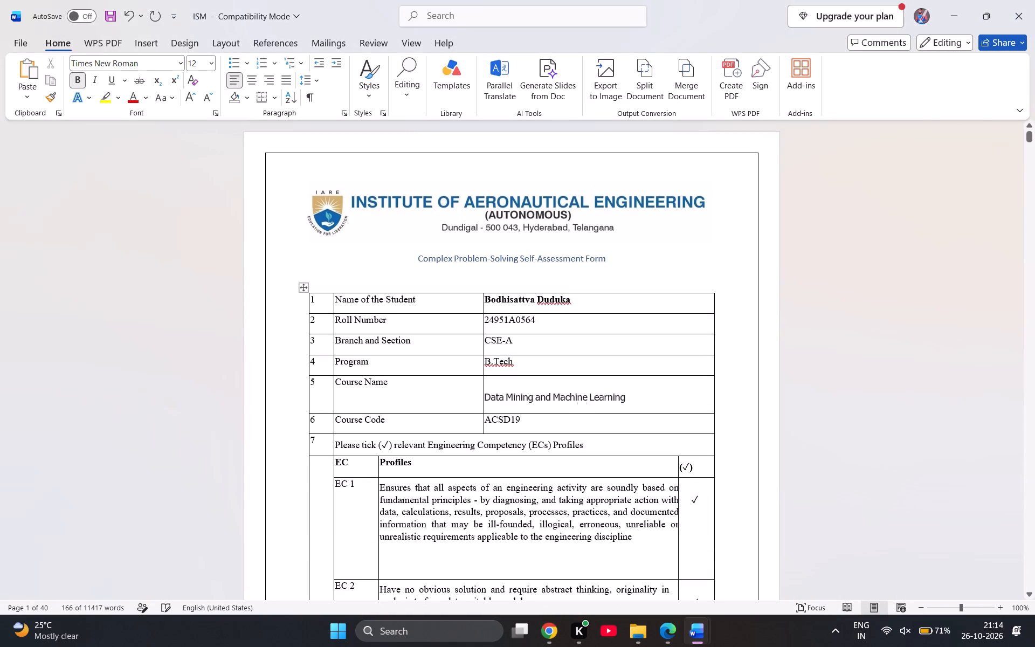
# Replace the Course Name entry in the ISM document's self-assessment form with "Information Security".
pyautogui.click(584, 304)
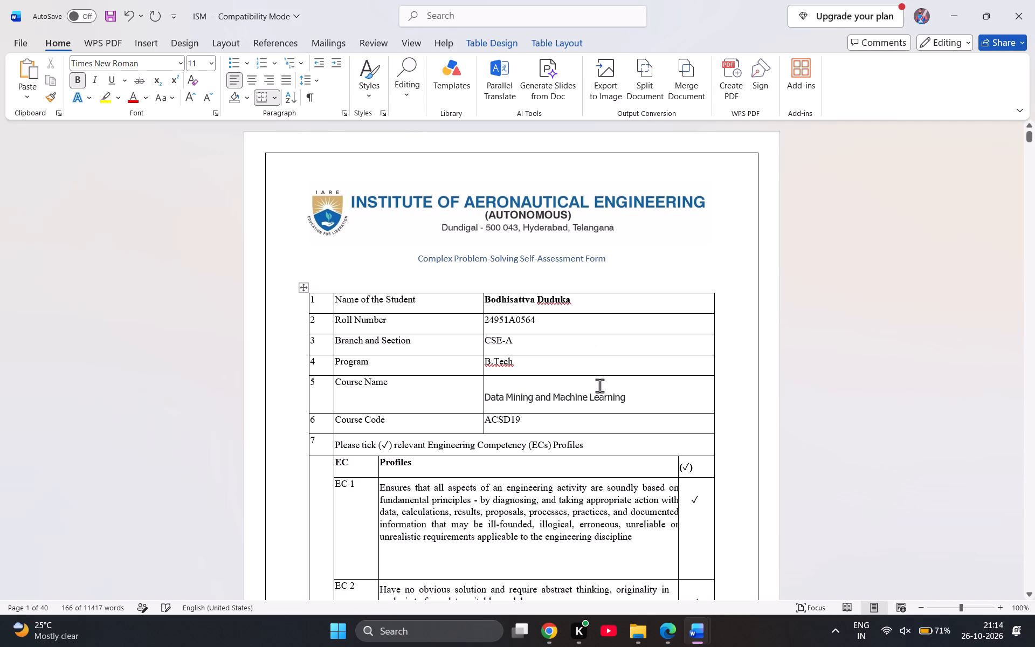
pyautogui.moveTo(637, 401); pyautogui.dragTo(495, 395)
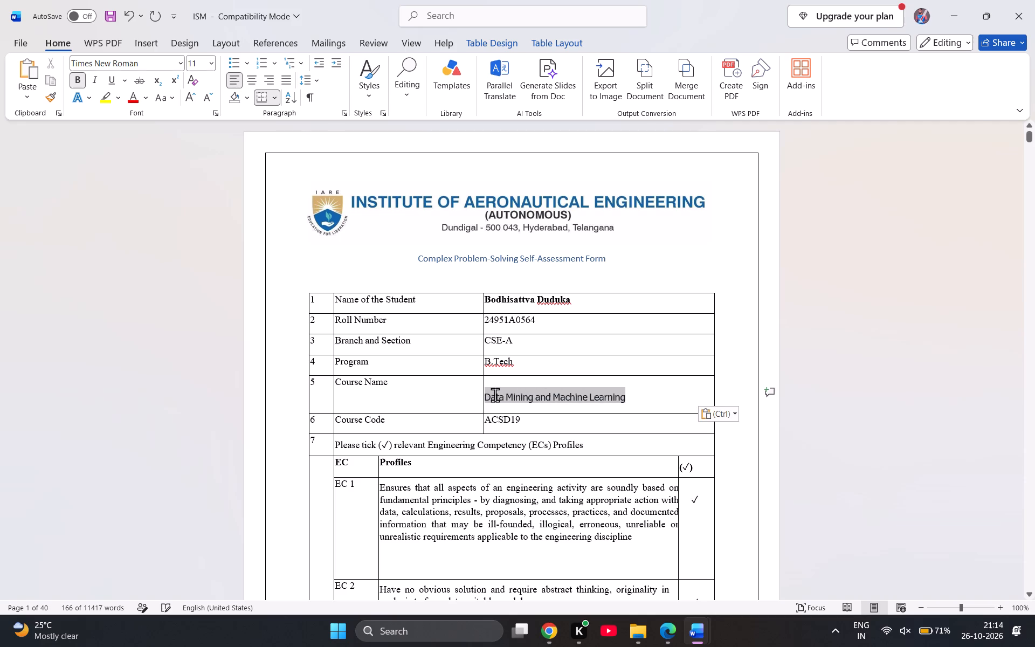
pyautogui.moveTo(495, 395); pyautogui.dragTo(494, 395)
pyautogui.press('BackSpace')
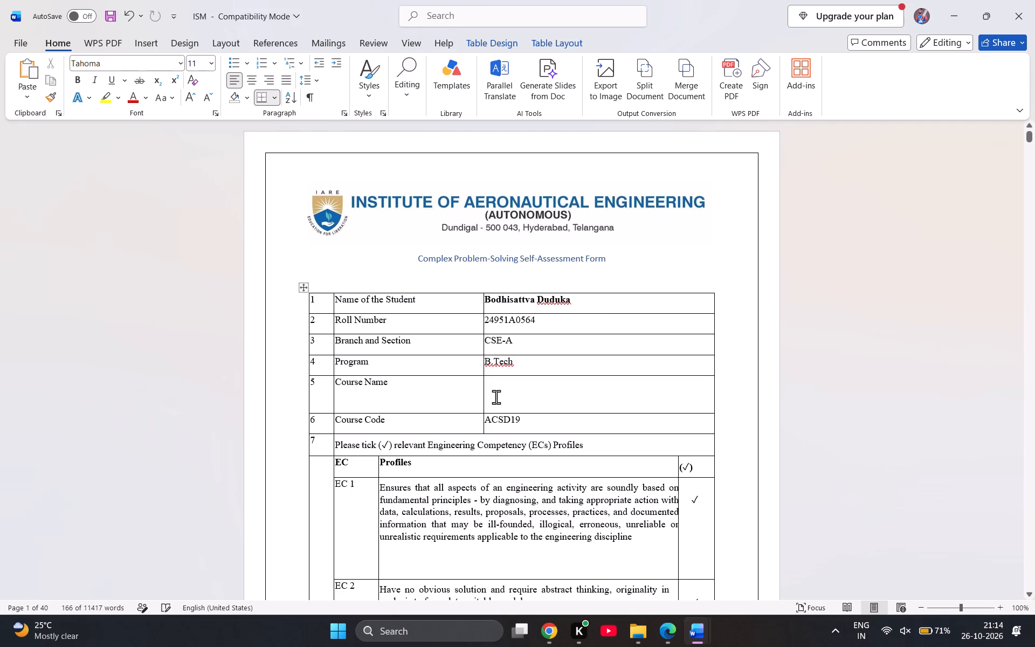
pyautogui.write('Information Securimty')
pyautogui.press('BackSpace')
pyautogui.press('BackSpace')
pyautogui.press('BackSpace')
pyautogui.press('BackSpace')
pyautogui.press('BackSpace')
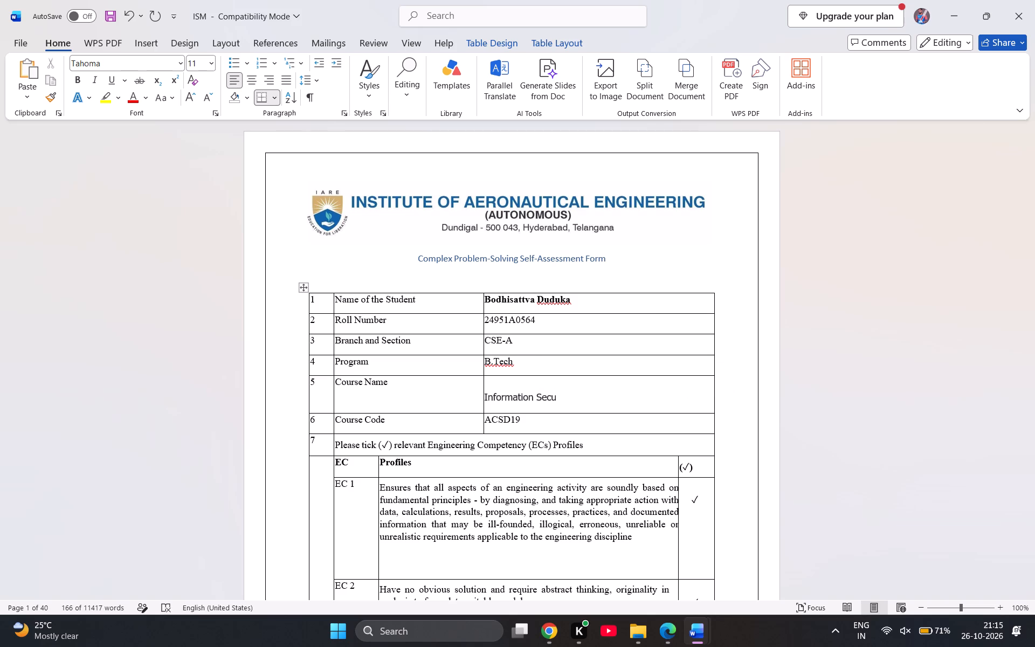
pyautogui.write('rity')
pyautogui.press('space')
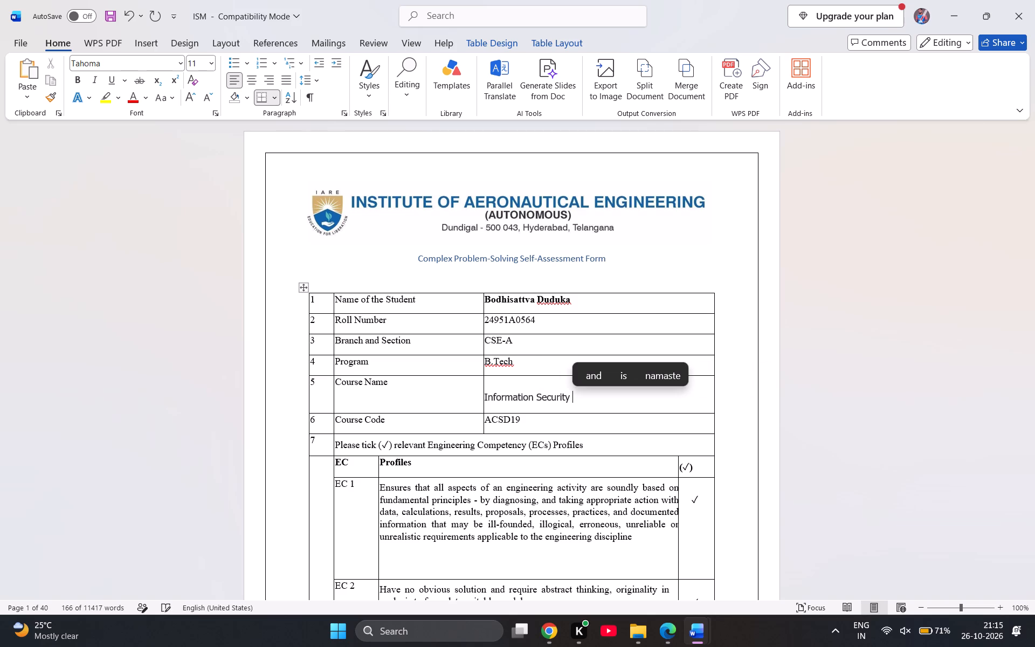
# Undo the last three typing edits in the Course Name cell.
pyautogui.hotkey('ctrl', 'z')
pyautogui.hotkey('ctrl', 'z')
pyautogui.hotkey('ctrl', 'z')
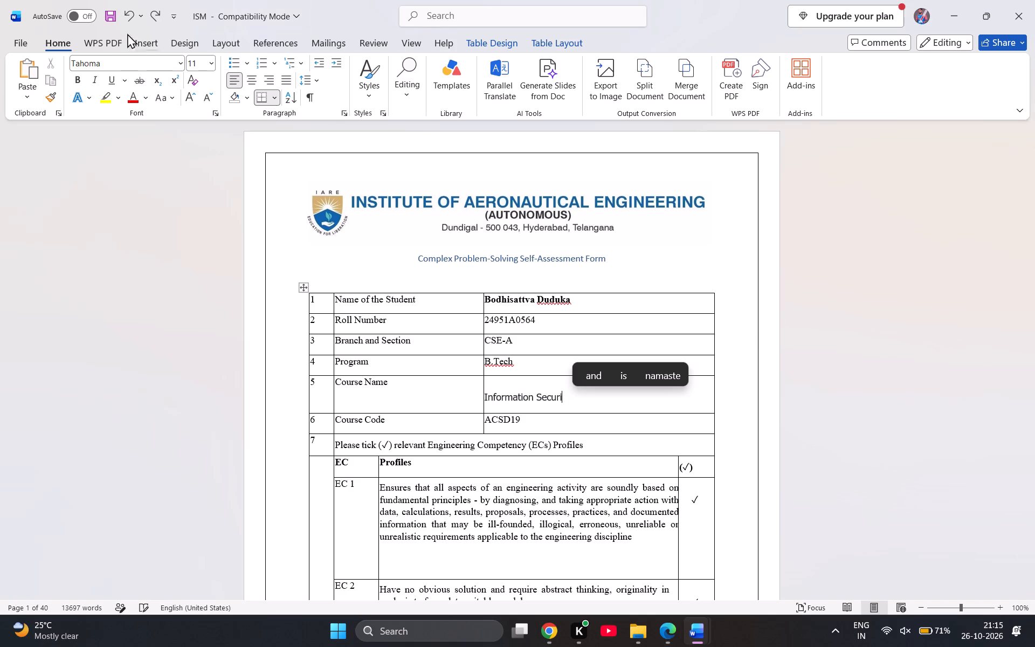
# Save the ISM document and close it.
pyautogui.click(25, 37)
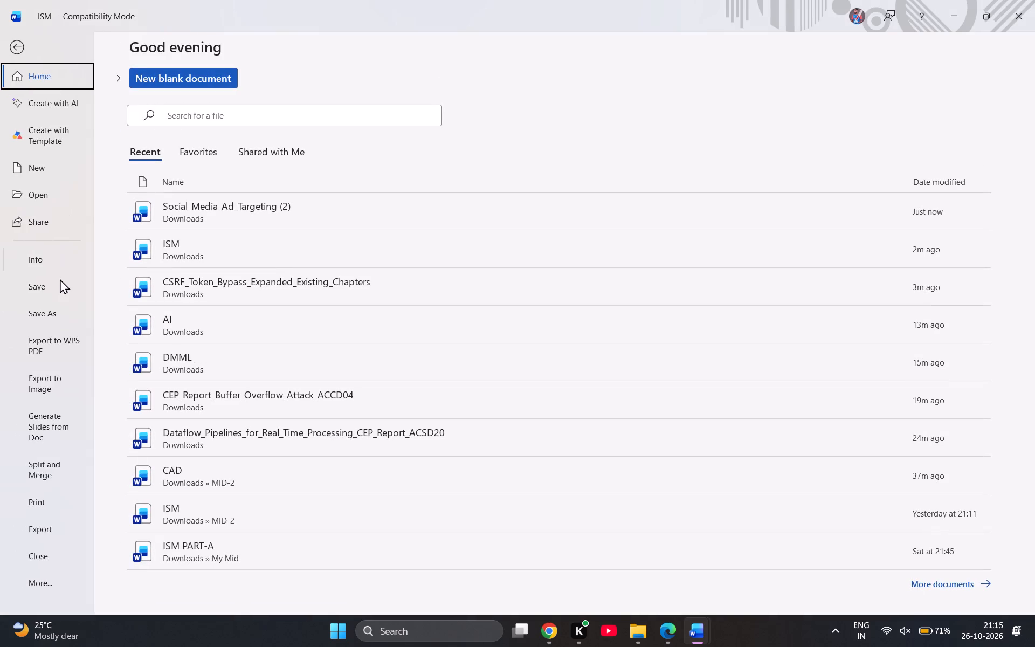
pyautogui.click(60, 279)
pyautogui.click(1032, 0)
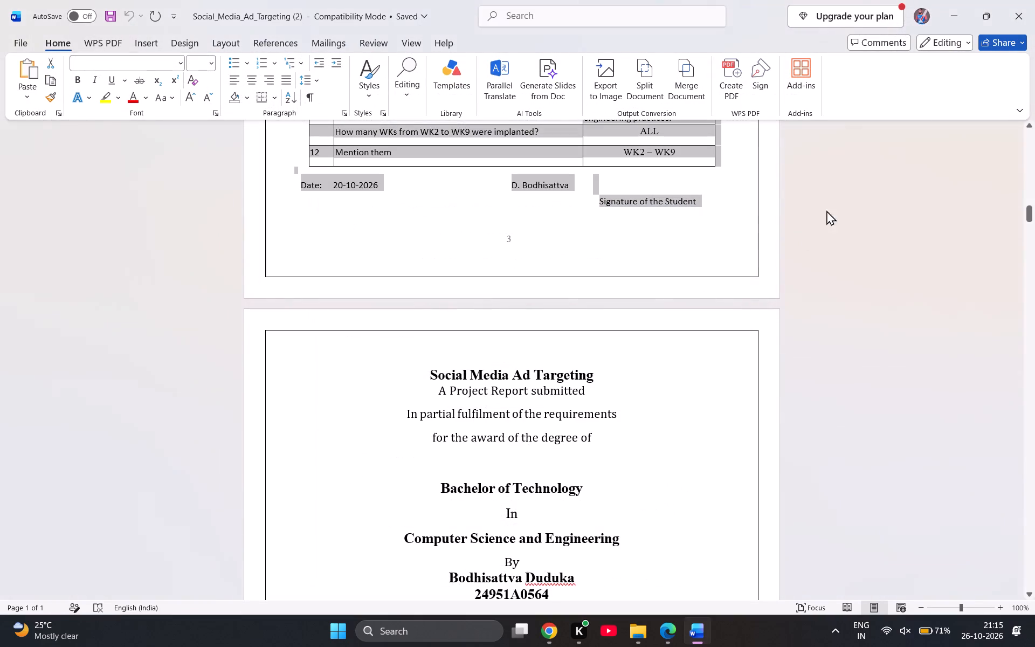
# Clear the selection in Social_Media_Ad_Targeting (2), and open the DMML document from the Downloads folder in Word.
pyautogui.click(700, 240)
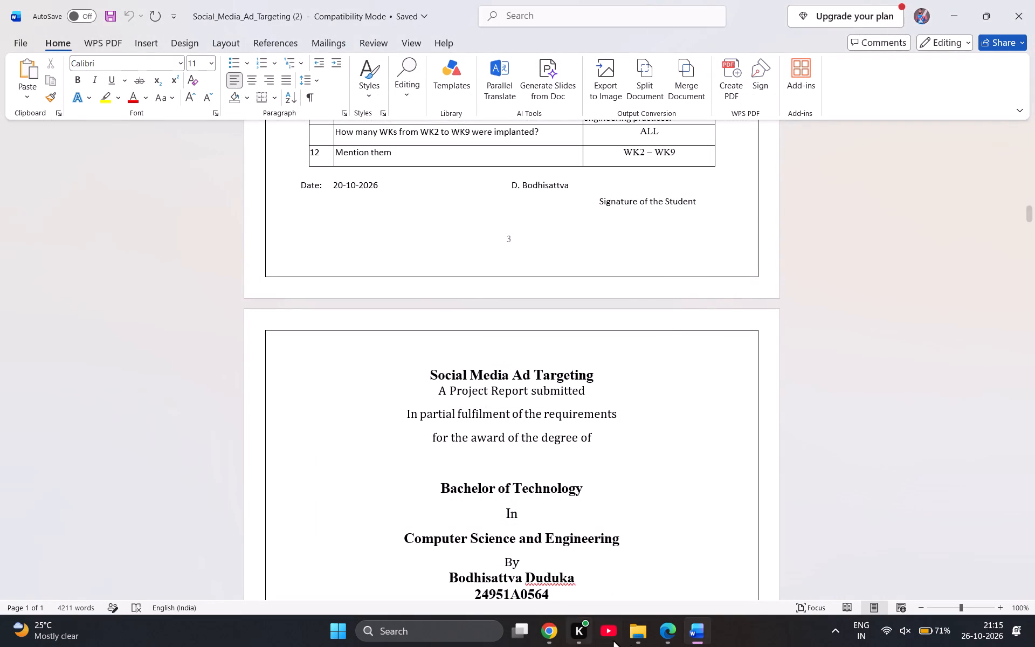
pyautogui.click(638, 630)
pyautogui.click(621, 147)
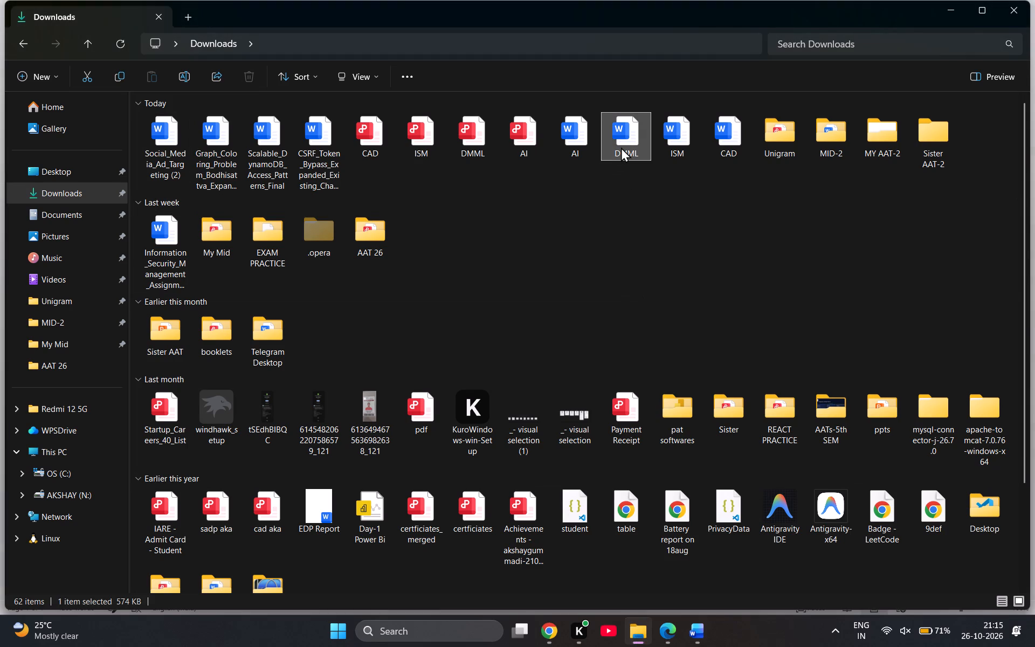
pyautogui.rightClick(621, 147)
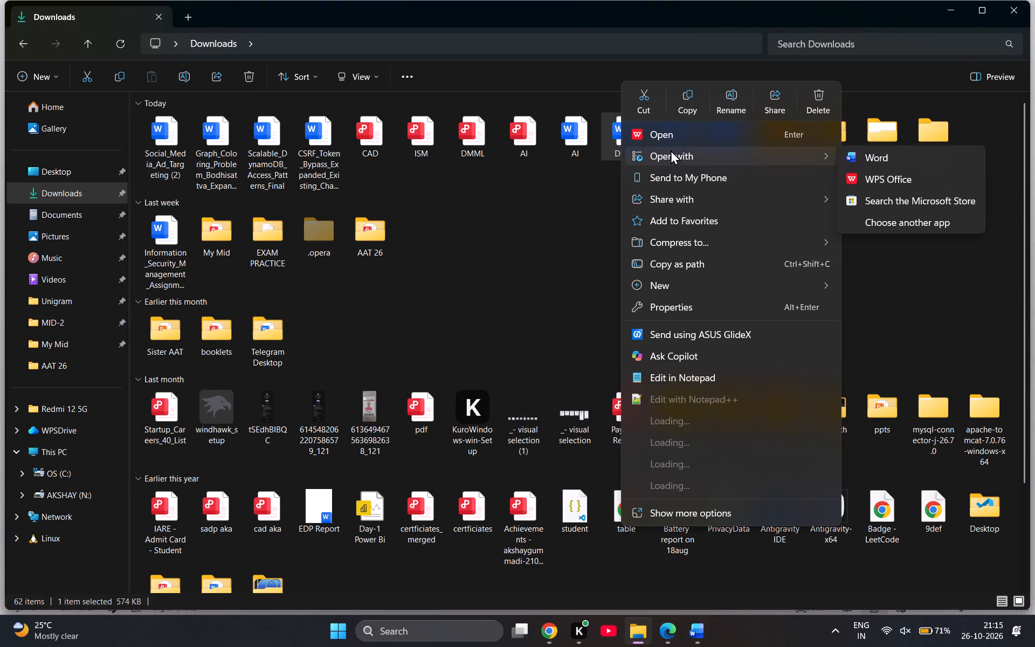
pyautogui.click(867, 161)
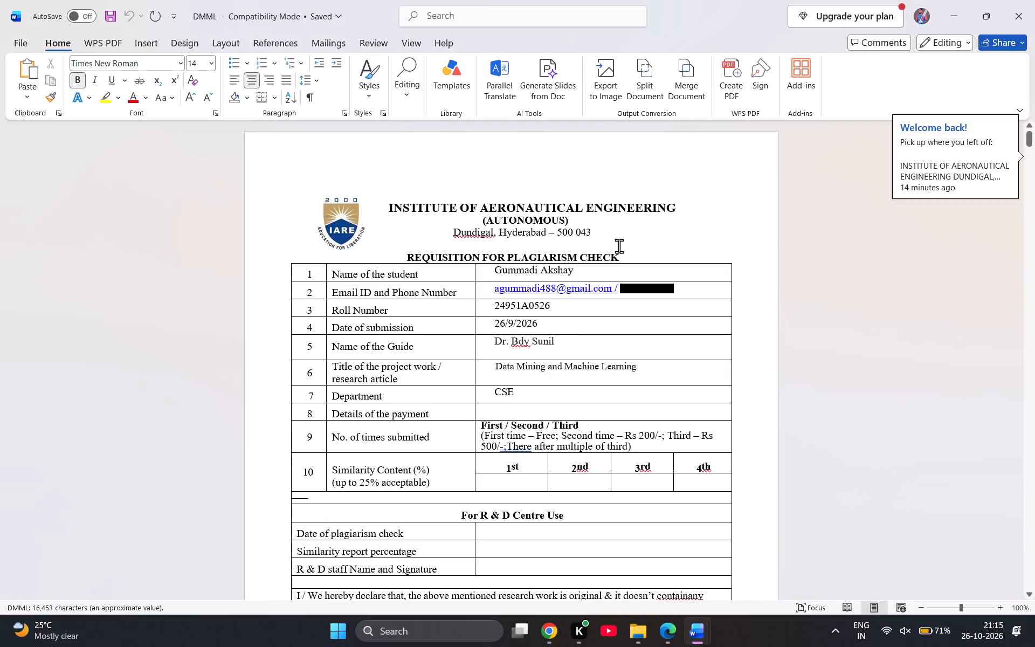
# Replace the first-page Requisition for Plagiarism Check content in DMML, from institute header through signature row, with the copied self-assessment form.
pyautogui.moveTo(291, 173); pyautogui.dragTo(343, 646)
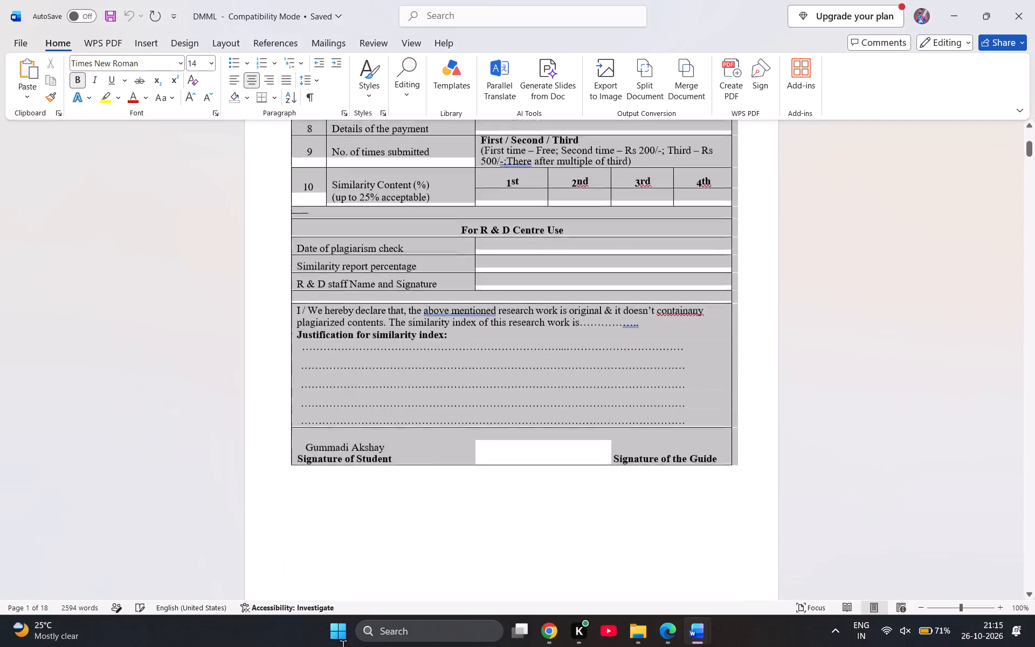
pyautogui.moveTo(343, 646); pyautogui.dragTo(699, 218)
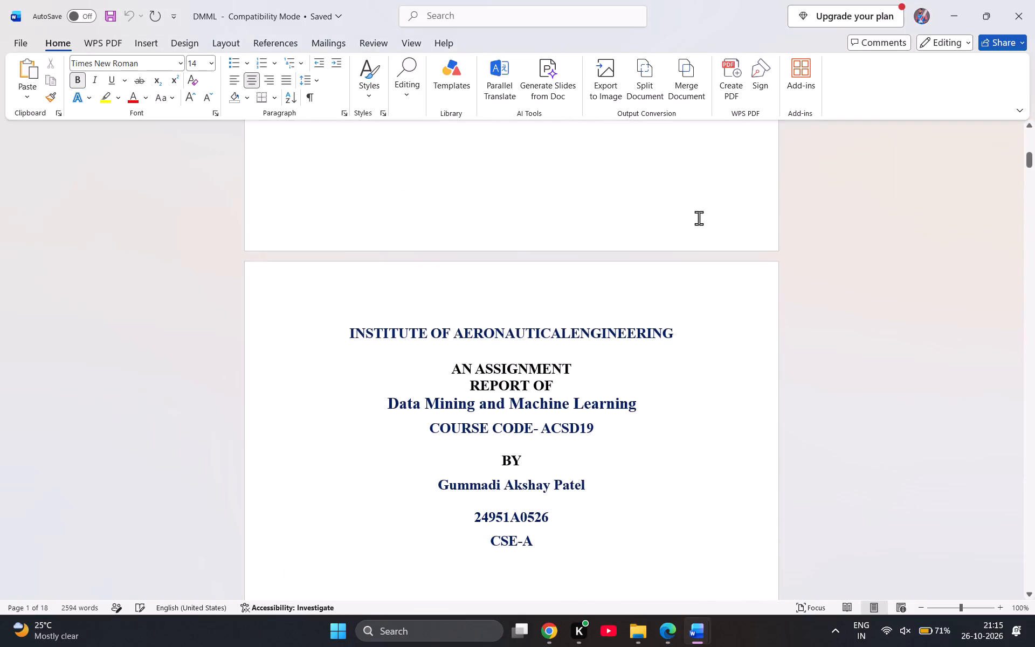
pyautogui.moveTo(699, 218); pyautogui.dragTo(758, 220)
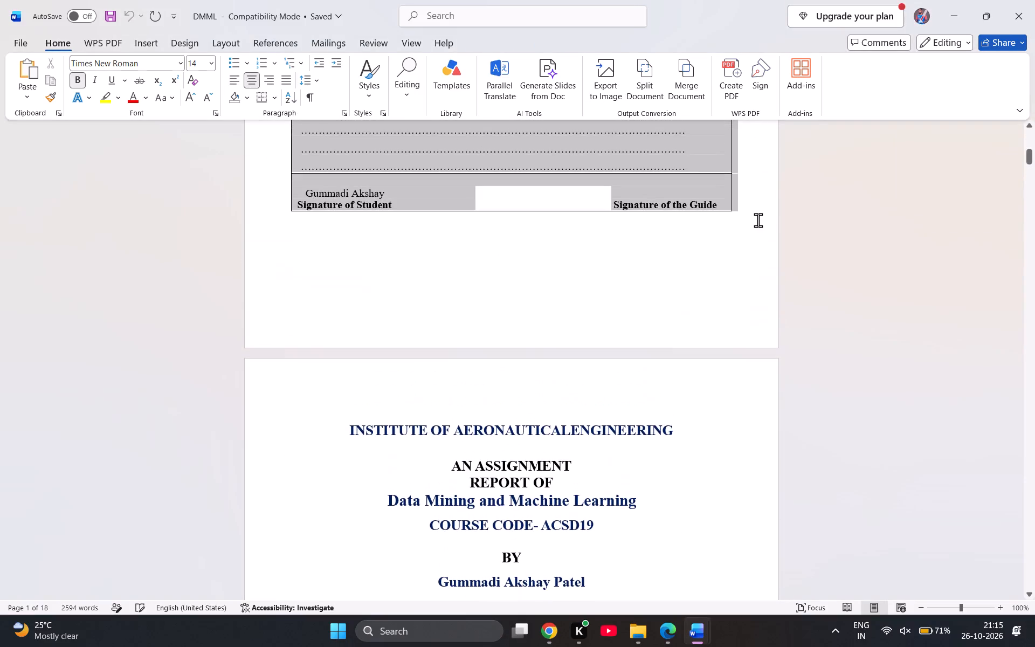
pyautogui.moveTo(758, 220); pyautogui.dragTo(755, 218)
pyautogui.hotkey('ctrl', 'v')
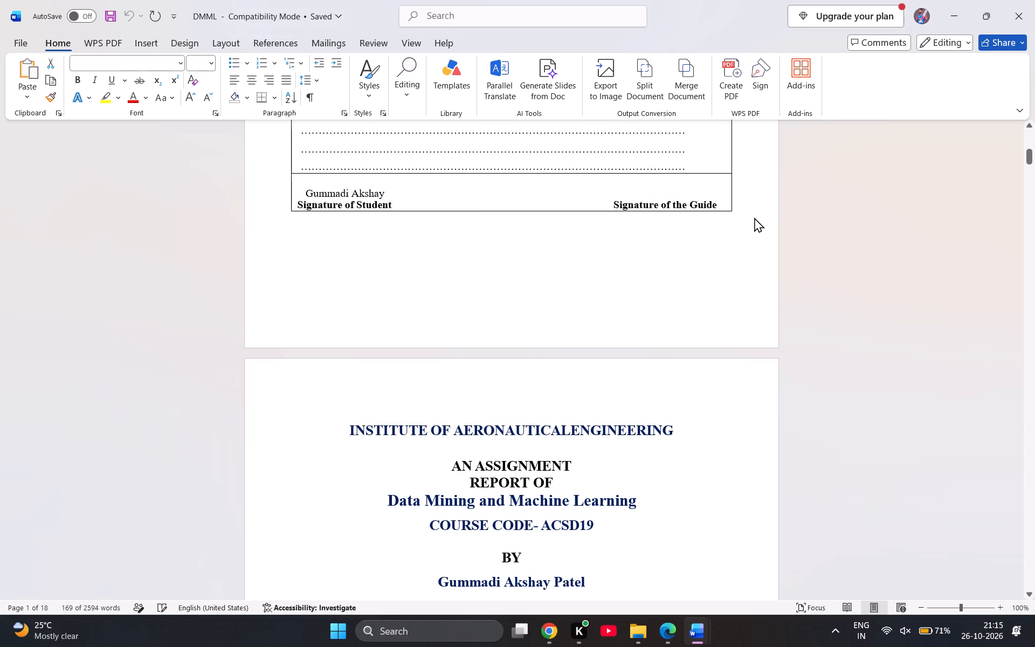
pyautogui.scroll(9, 684, 272)
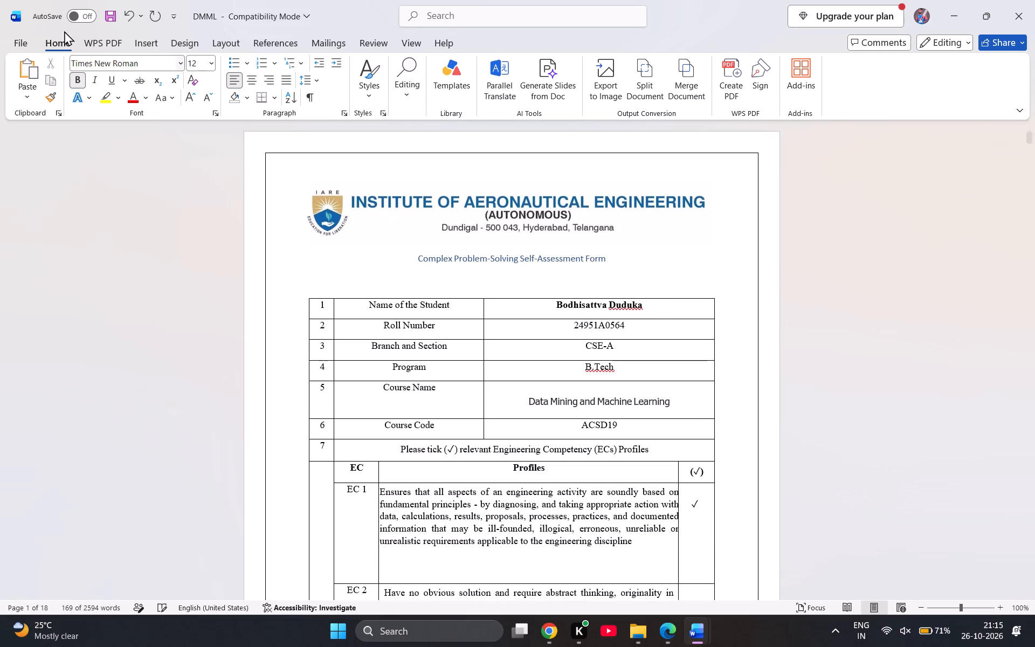
# Save the DMML document and close it.
pyautogui.click(17, 39)
pyautogui.click(54, 288)
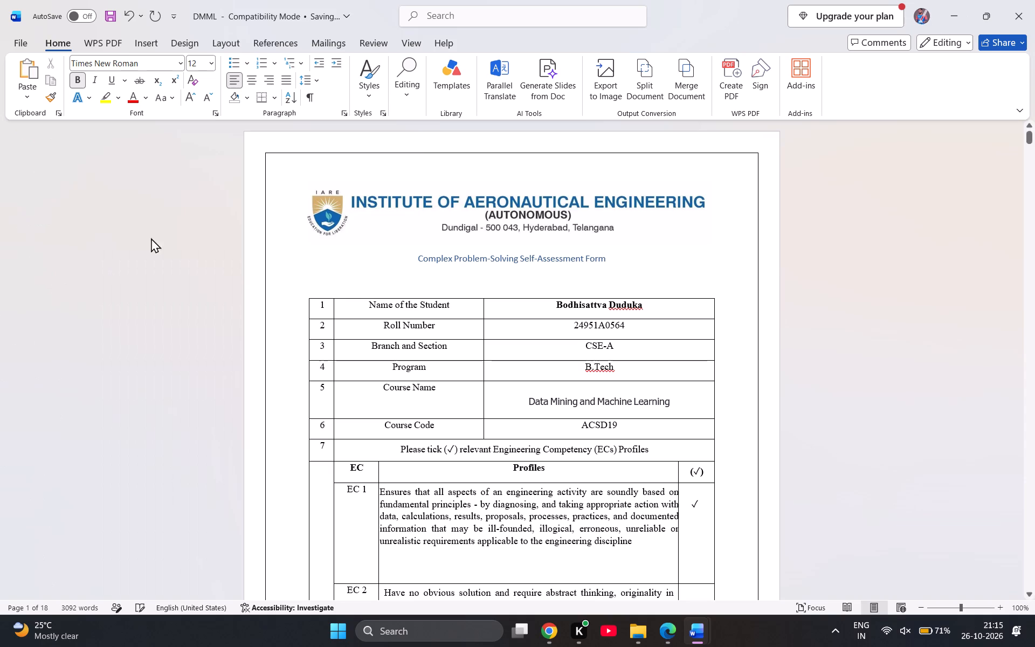
pyautogui.click(1034, 0)
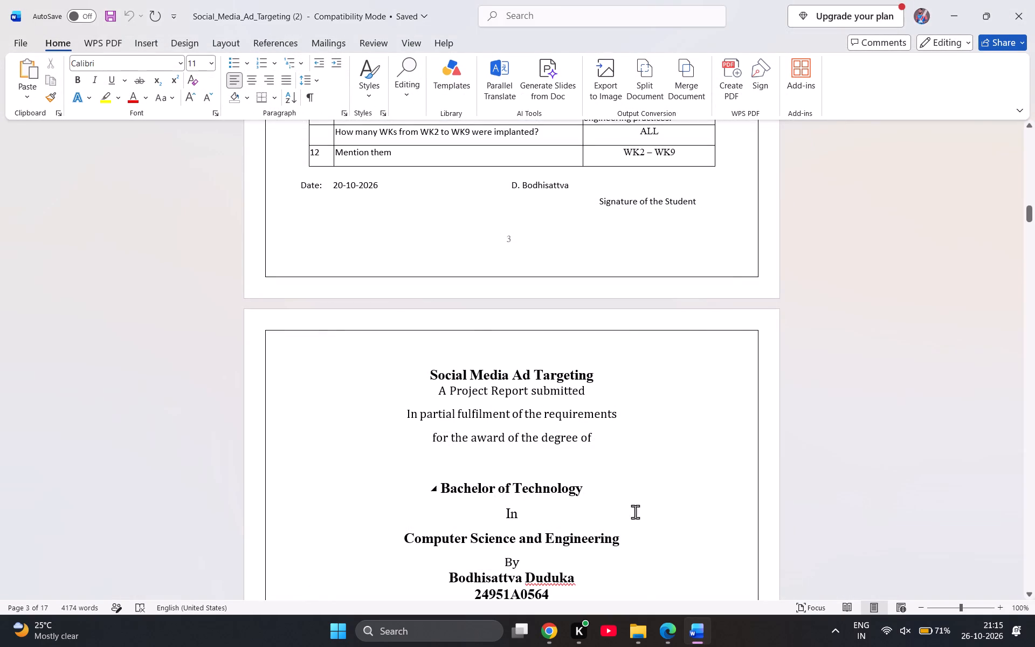
# Reopen the ISM document from the Downloads folder in Word.
pyautogui.click(642, 633)
pyautogui.click(679, 152)
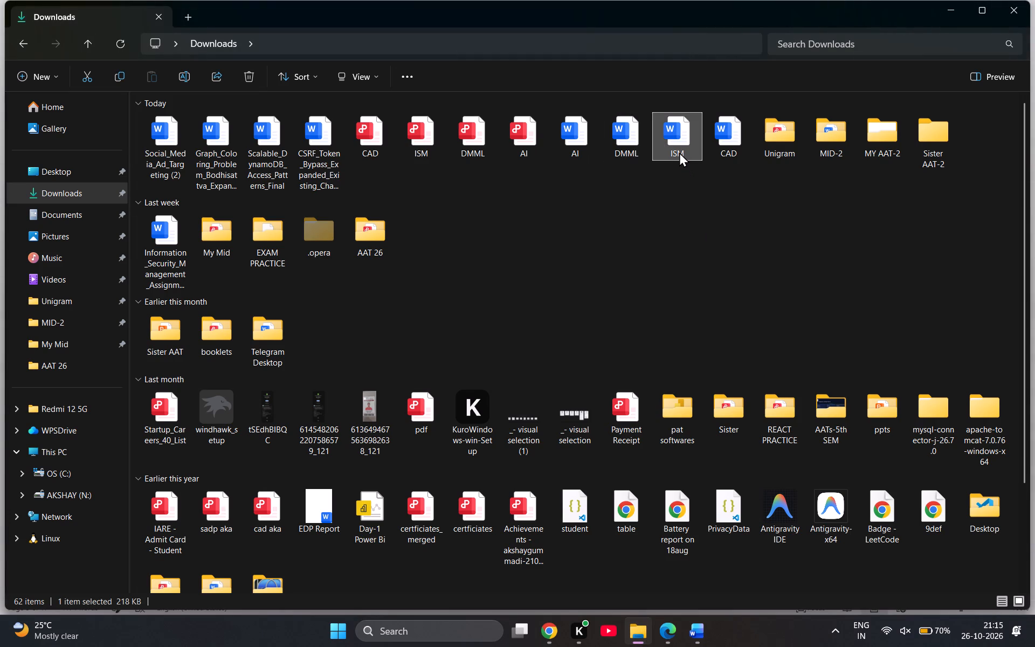
pyautogui.rightClick(678, 152)
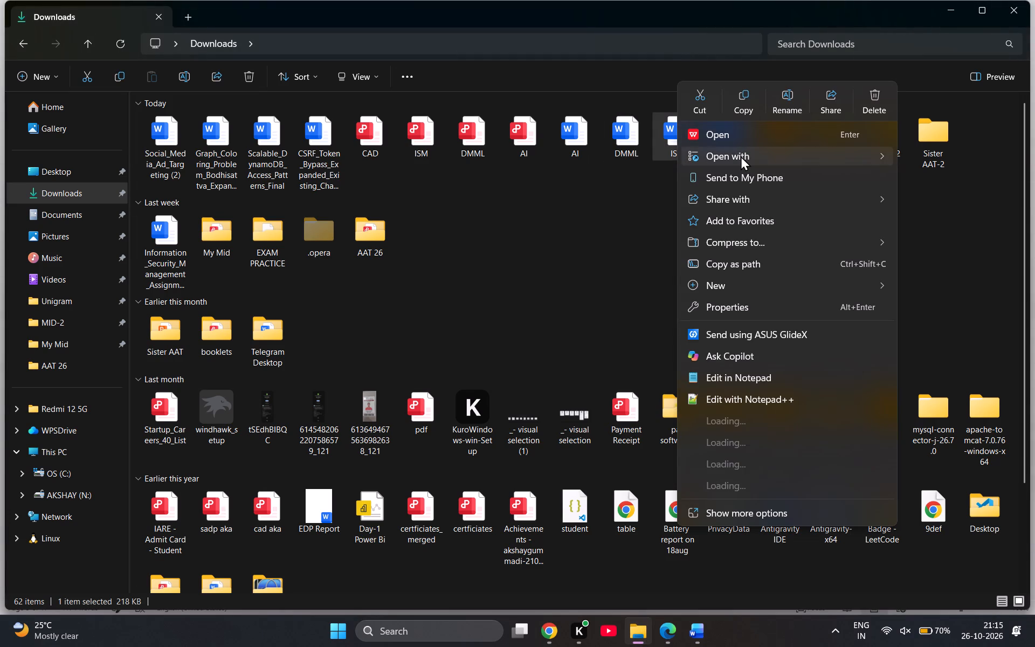
pyautogui.click(586, 148)
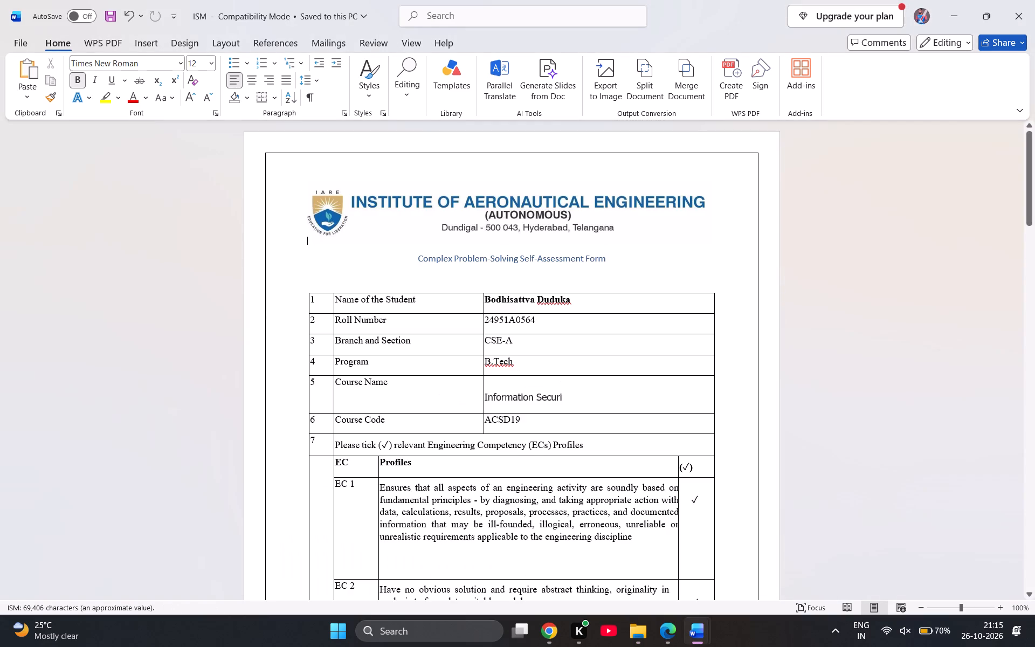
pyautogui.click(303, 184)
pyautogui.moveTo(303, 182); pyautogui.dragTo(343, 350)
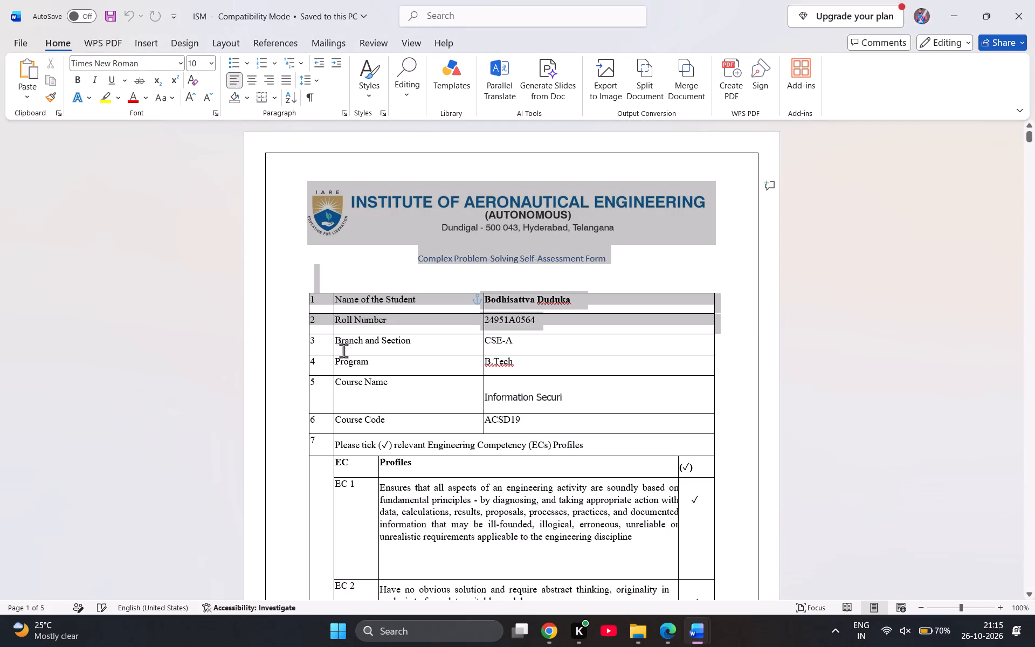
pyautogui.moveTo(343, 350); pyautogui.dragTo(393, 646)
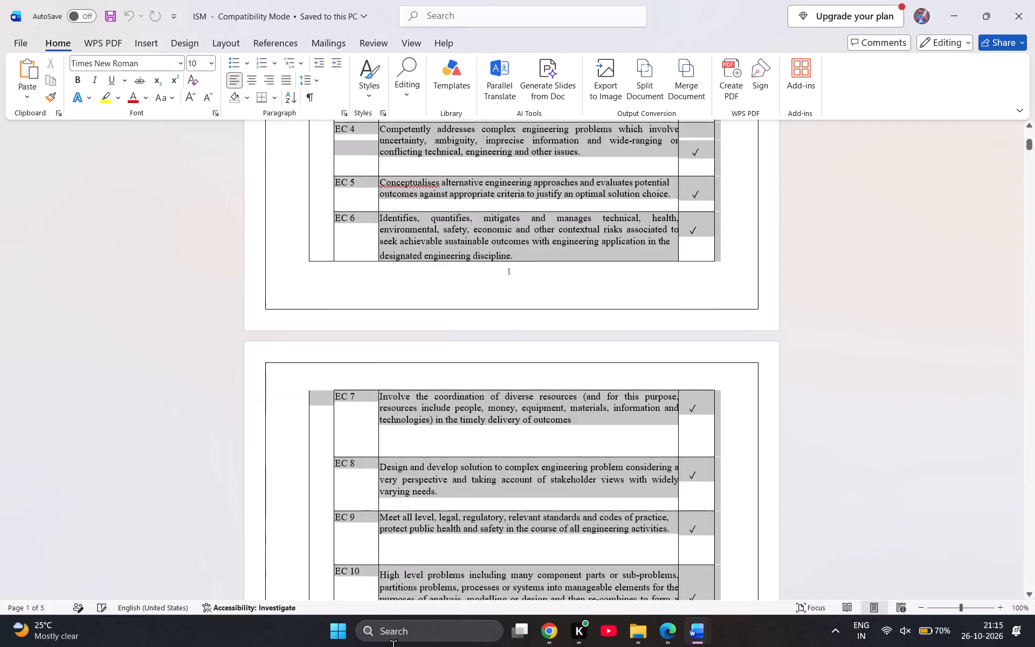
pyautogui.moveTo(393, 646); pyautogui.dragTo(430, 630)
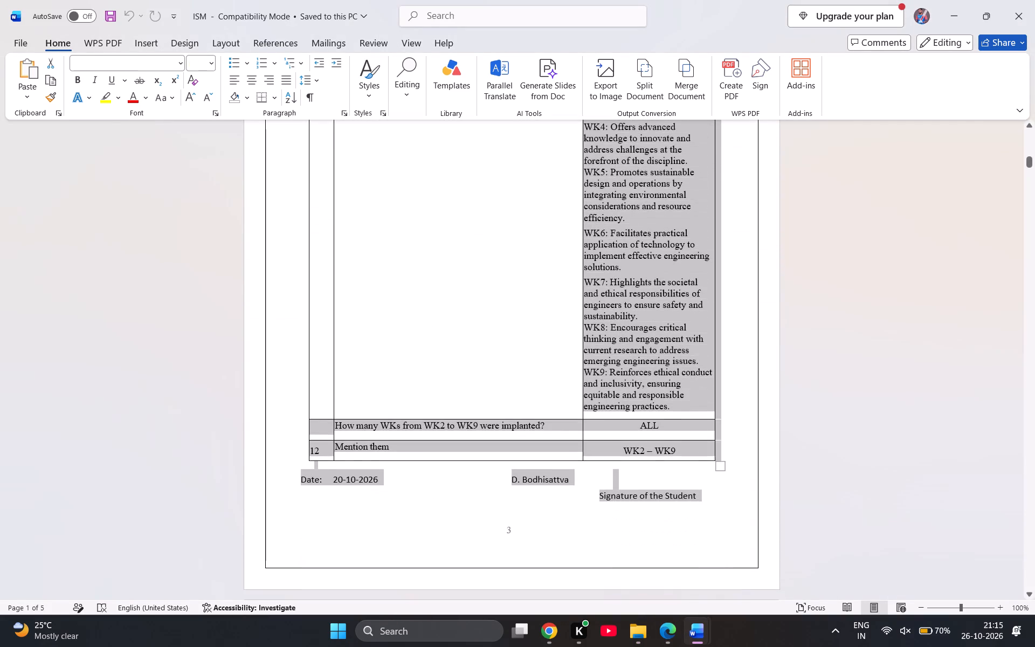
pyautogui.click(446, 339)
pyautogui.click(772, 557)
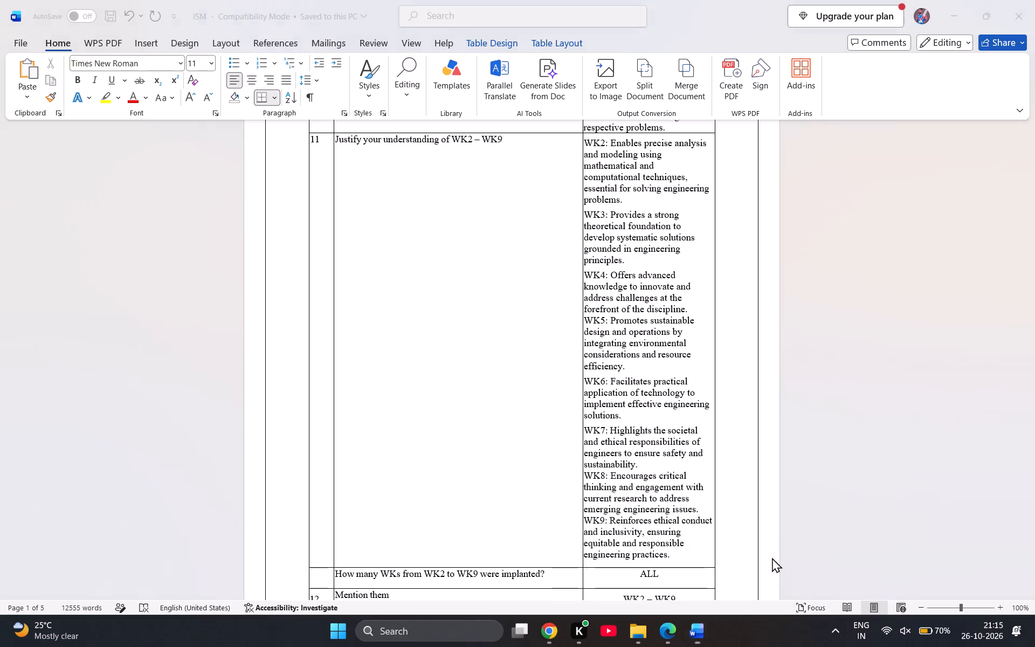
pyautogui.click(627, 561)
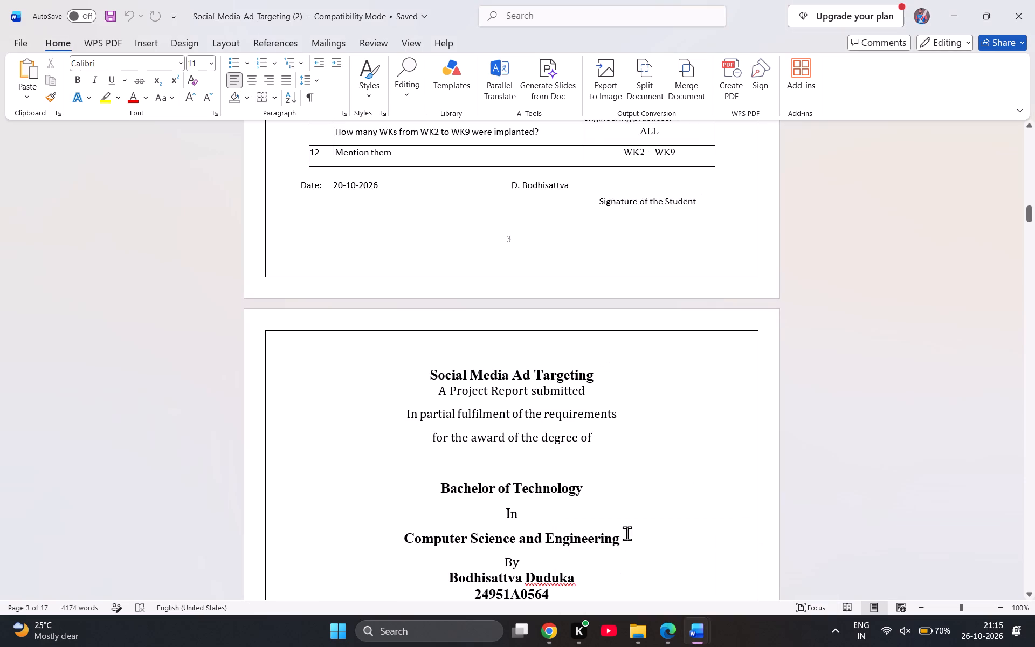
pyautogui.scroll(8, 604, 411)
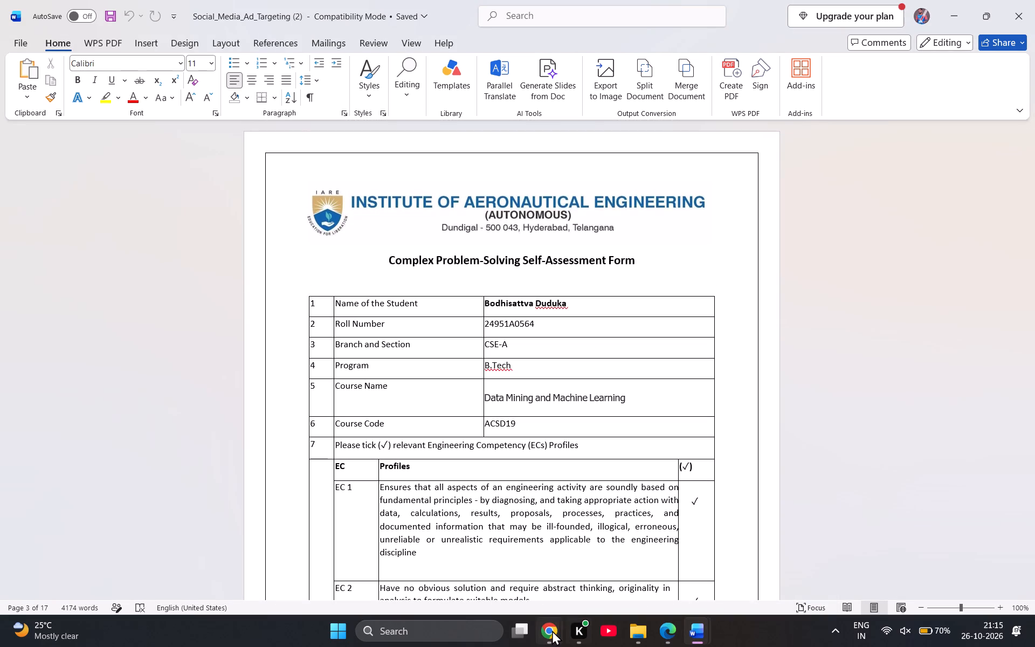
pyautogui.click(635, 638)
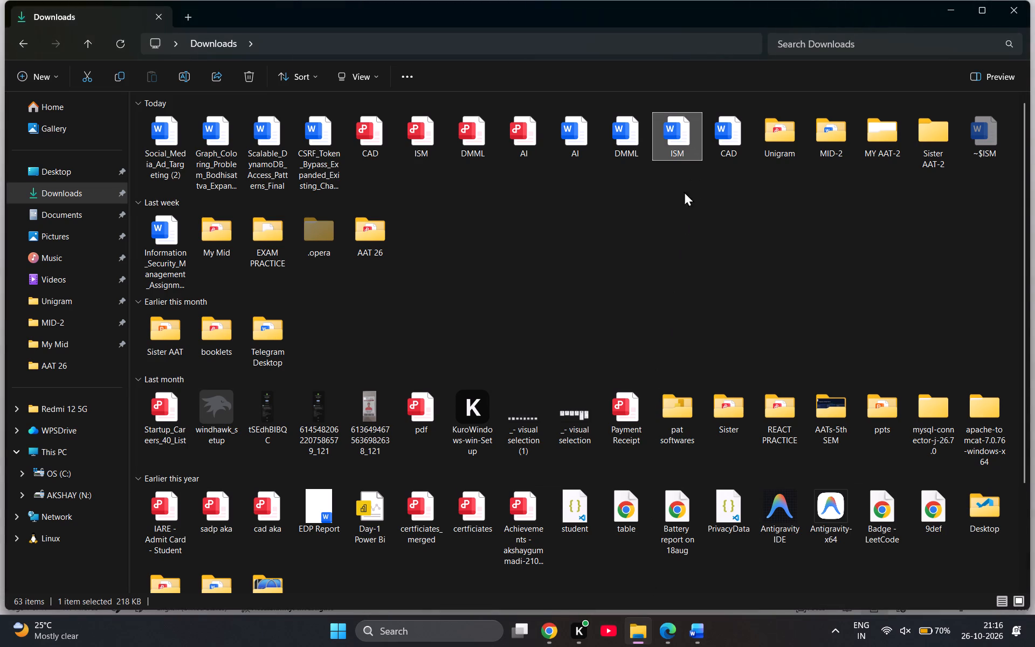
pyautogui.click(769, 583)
# Save the ISM document again and minimise its window.
pyautogui.scroll(5, 685, 443)
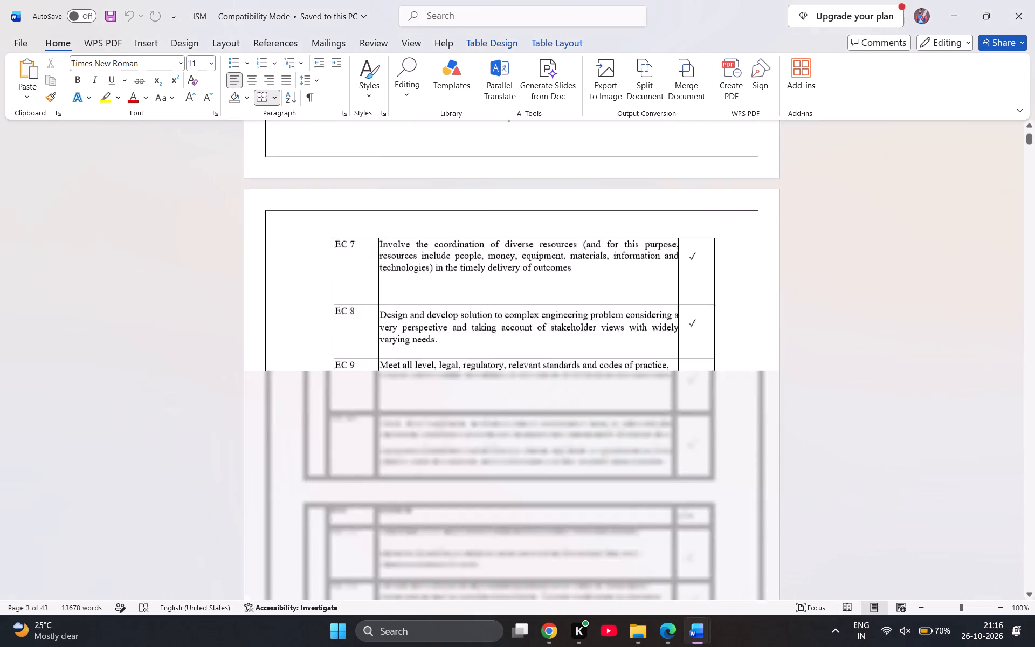
pyautogui.scroll(6, 678, 431)
pyautogui.click(28, 44)
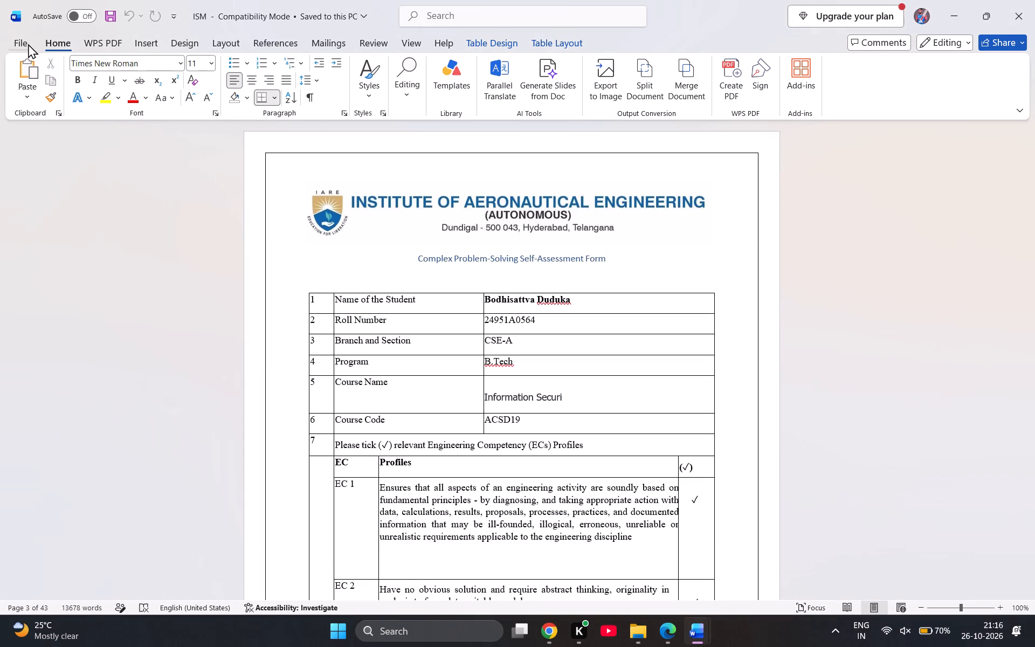
pyautogui.click(60, 295)
pyautogui.click(957, 0)
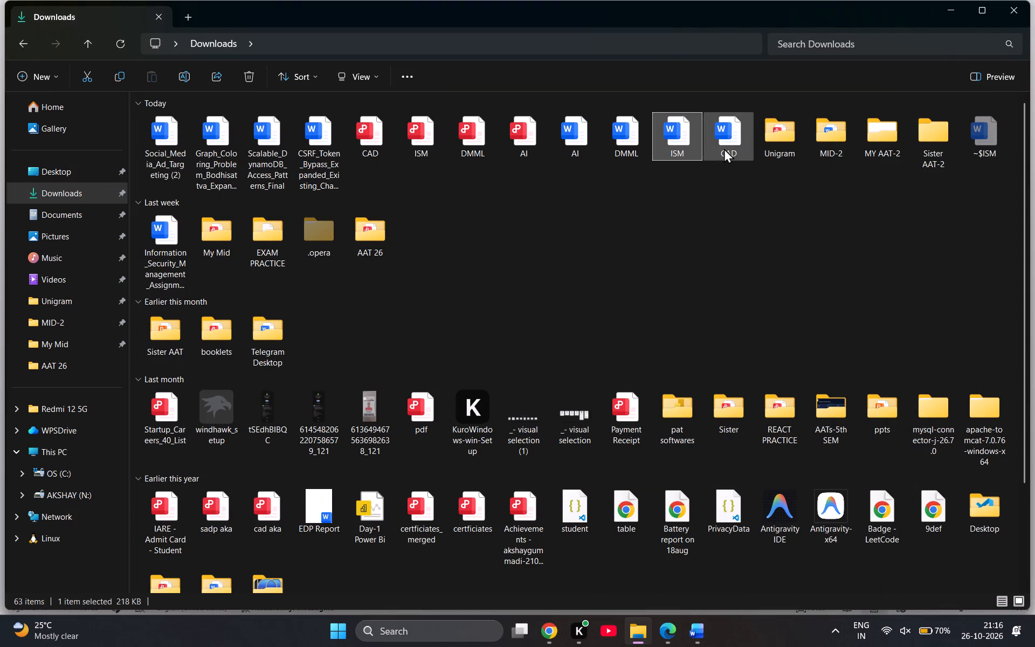
# Open the CAD Word document from the Downloads folder in Word.
pyautogui.click(724, 148)
pyautogui.rightClick(724, 148)
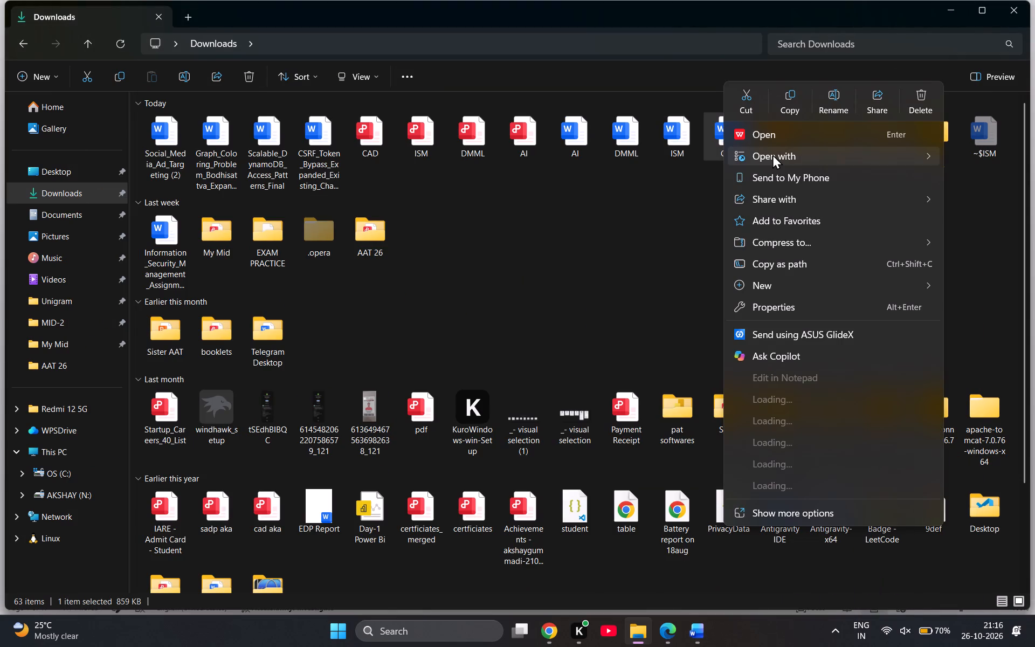
pyautogui.click(664, 151)
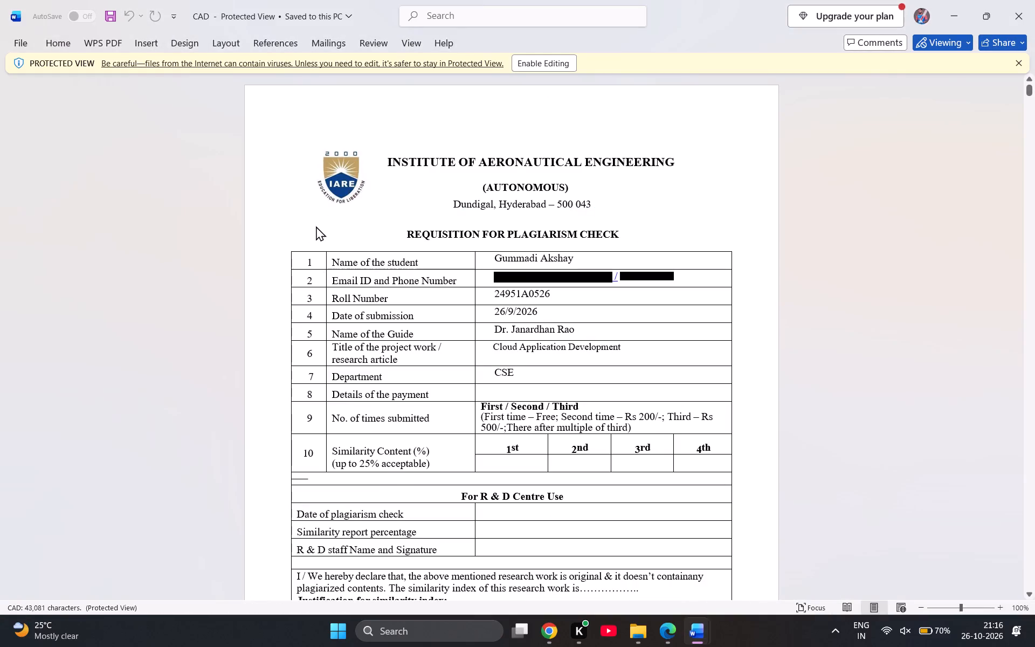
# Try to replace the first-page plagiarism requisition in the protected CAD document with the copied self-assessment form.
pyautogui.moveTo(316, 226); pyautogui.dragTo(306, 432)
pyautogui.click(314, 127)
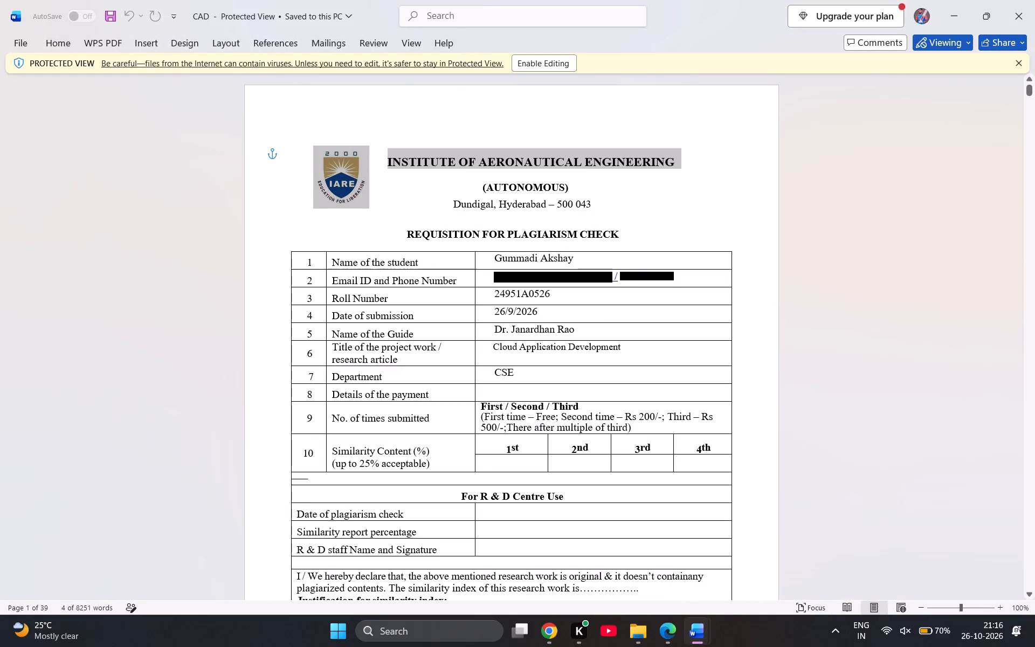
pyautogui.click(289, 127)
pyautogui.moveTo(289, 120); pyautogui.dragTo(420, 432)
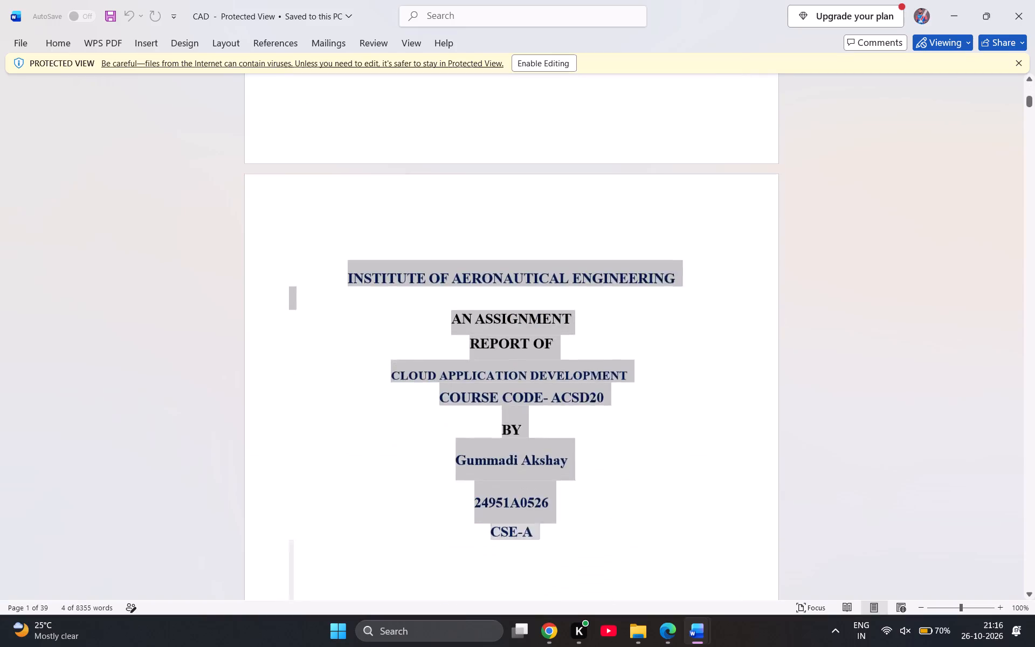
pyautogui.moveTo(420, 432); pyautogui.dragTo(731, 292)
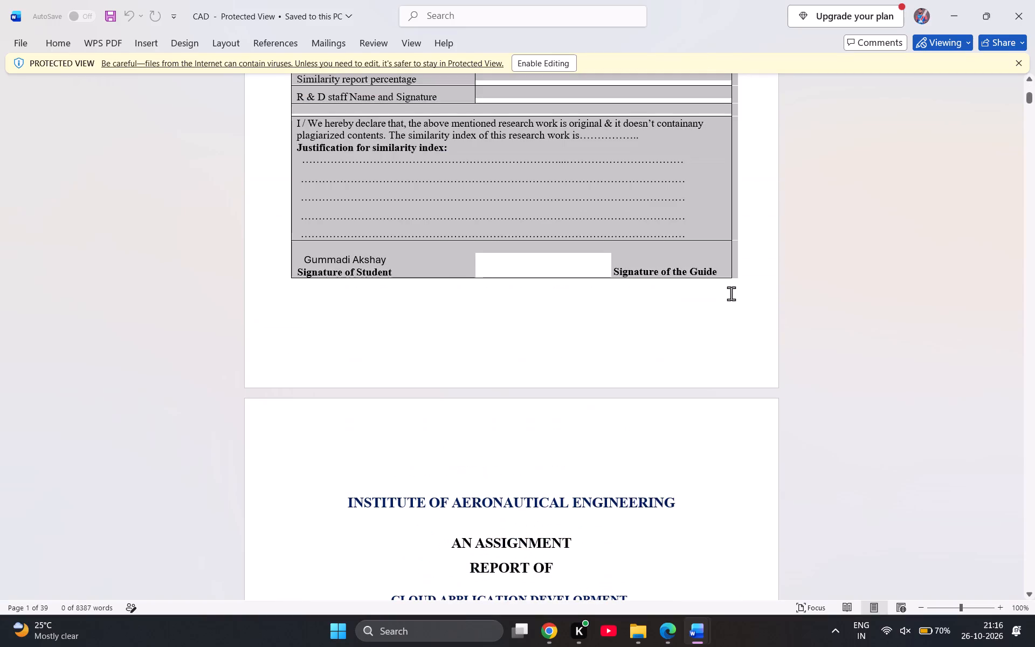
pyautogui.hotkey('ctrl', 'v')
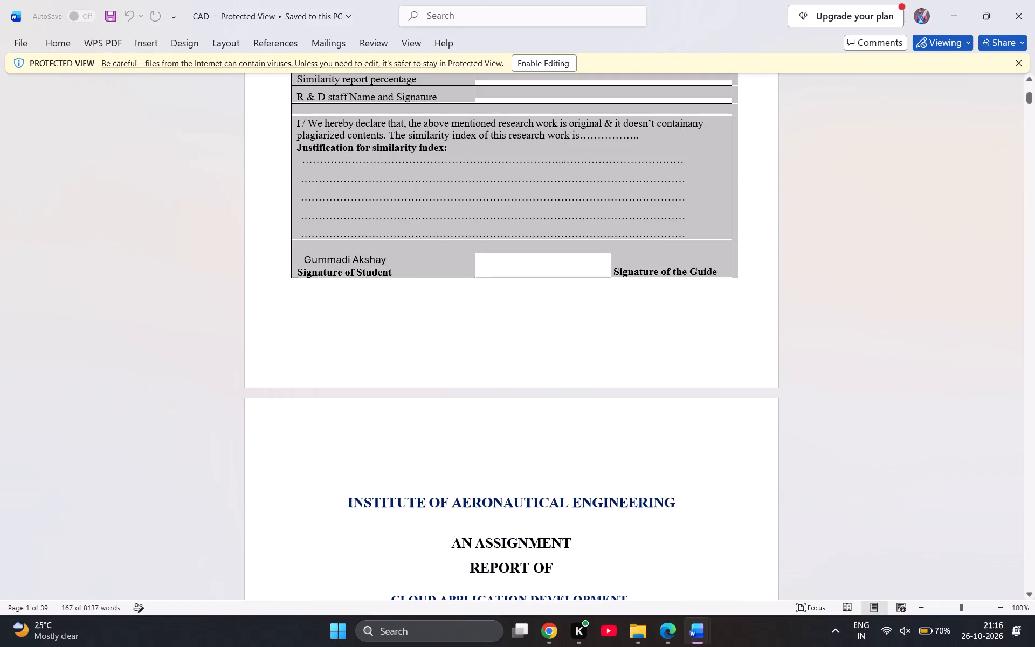
# Enable editing in CAD and replace the first-page plagiarism requisition, from institute header through signature row, with the copied self-assessment form.
pyautogui.click(562, 60)
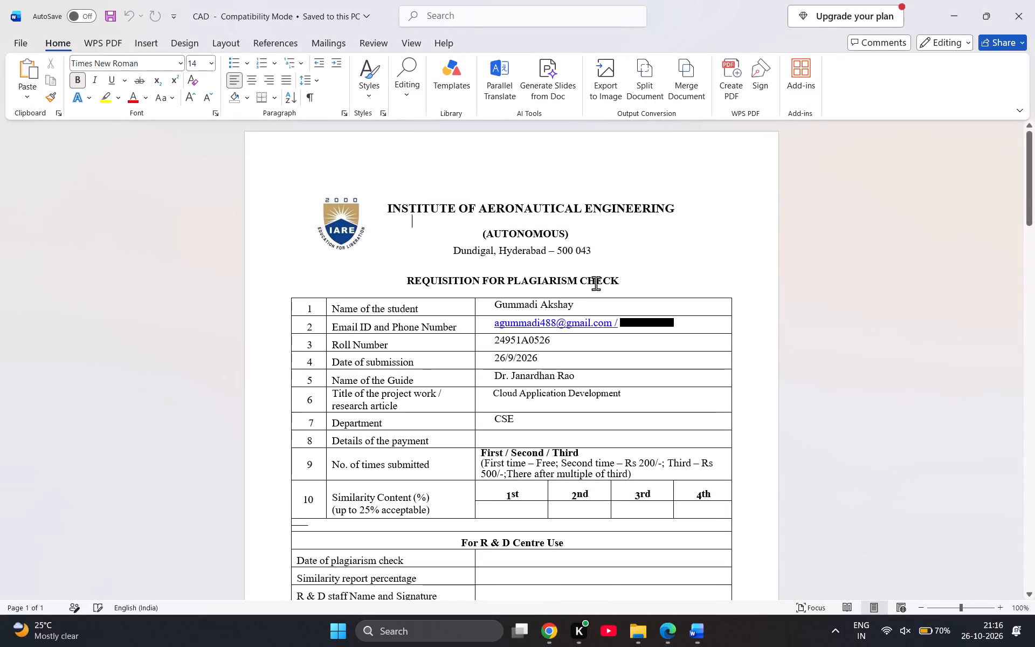
pyautogui.moveTo(297, 164); pyautogui.dragTo(271, 611)
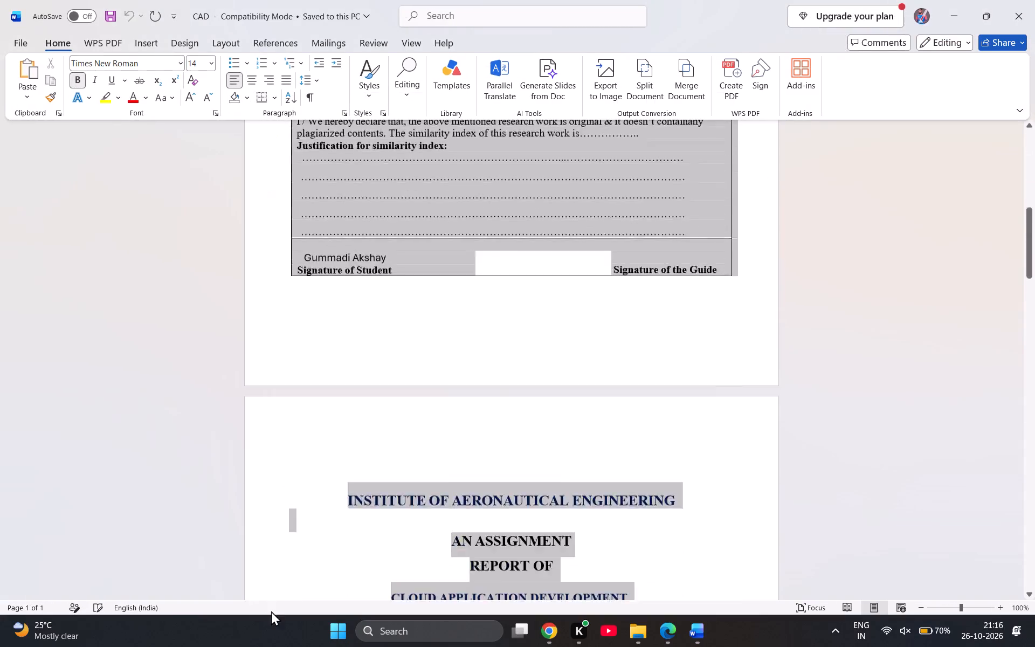
pyautogui.moveTo(271, 611); pyautogui.dragTo(730, 170)
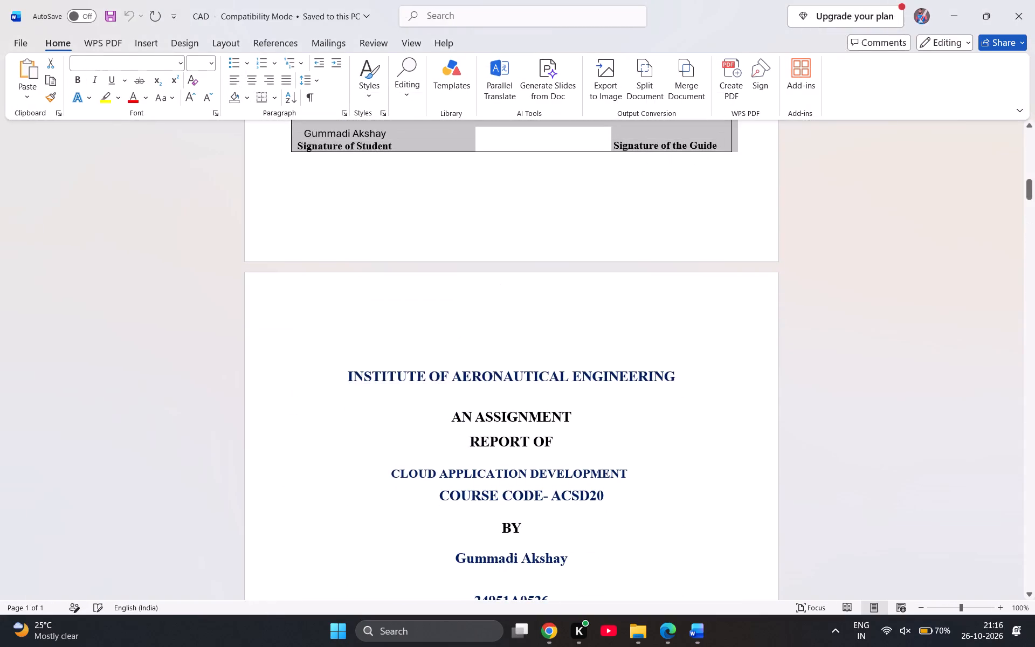
pyautogui.hotkey('ctrl', 'v')
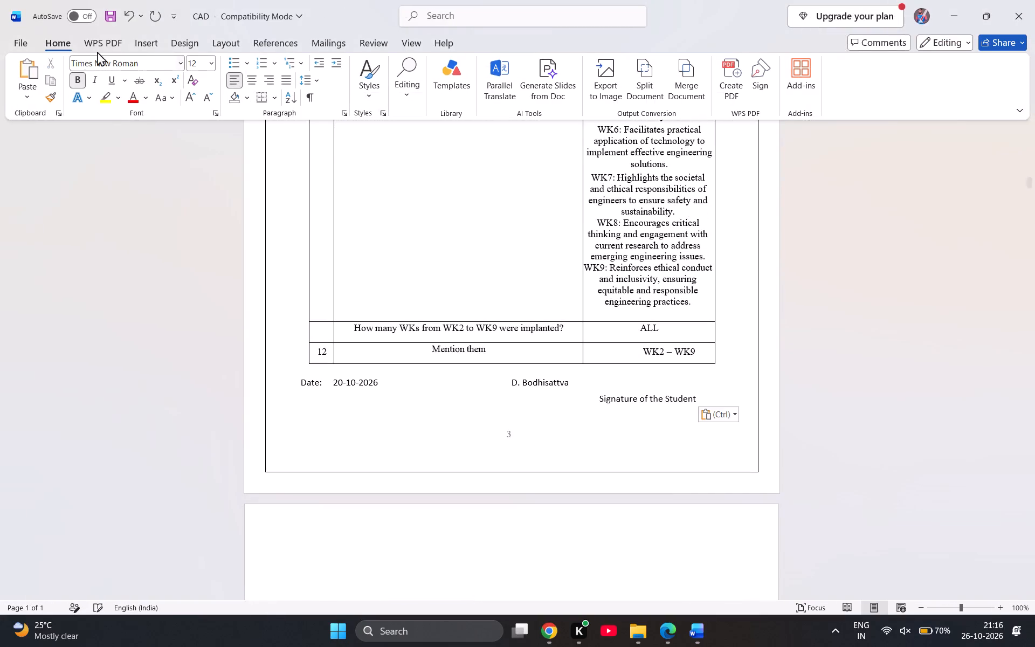
# Save the CAD document, and close both the CAD and ISM documents.
pyautogui.click(12, 39)
pyautogui.click(51, 287)
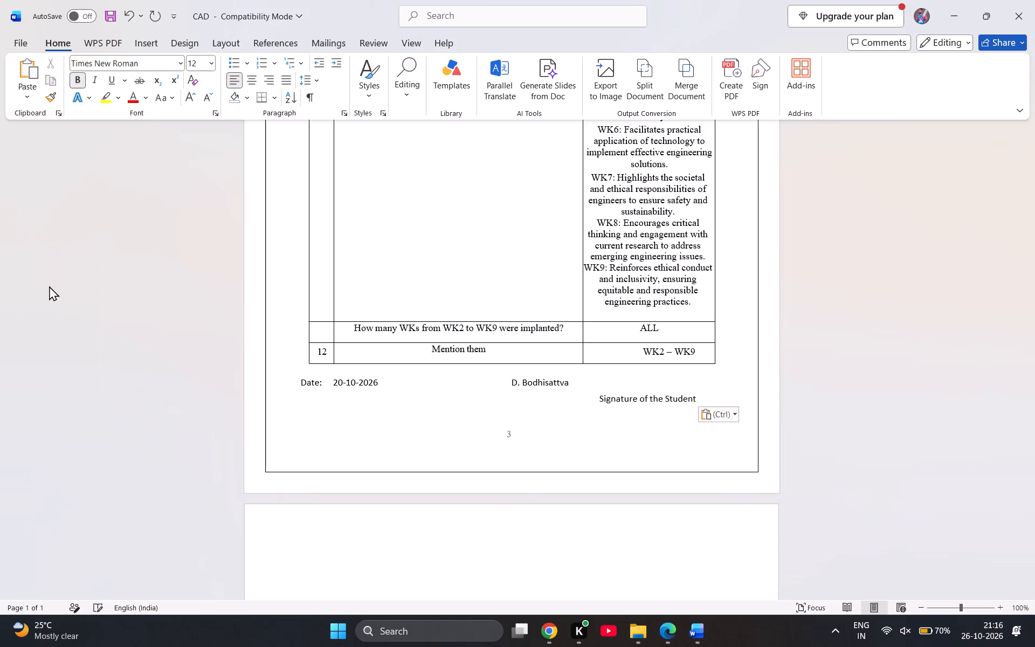
pyautogui.click(1034, 0)
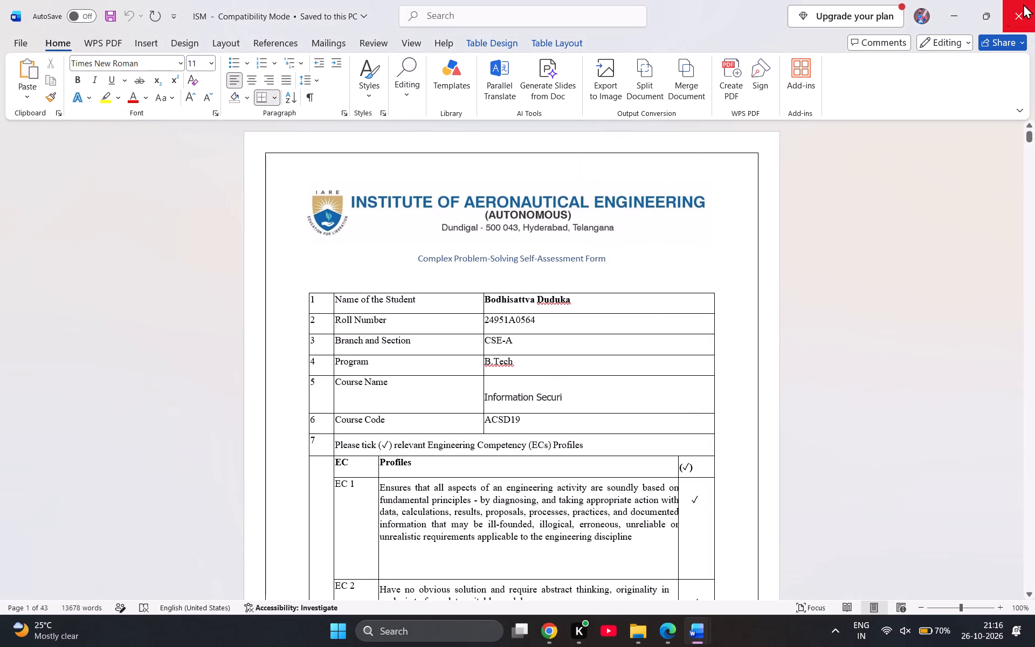
pyautogui.click(1029, 3)
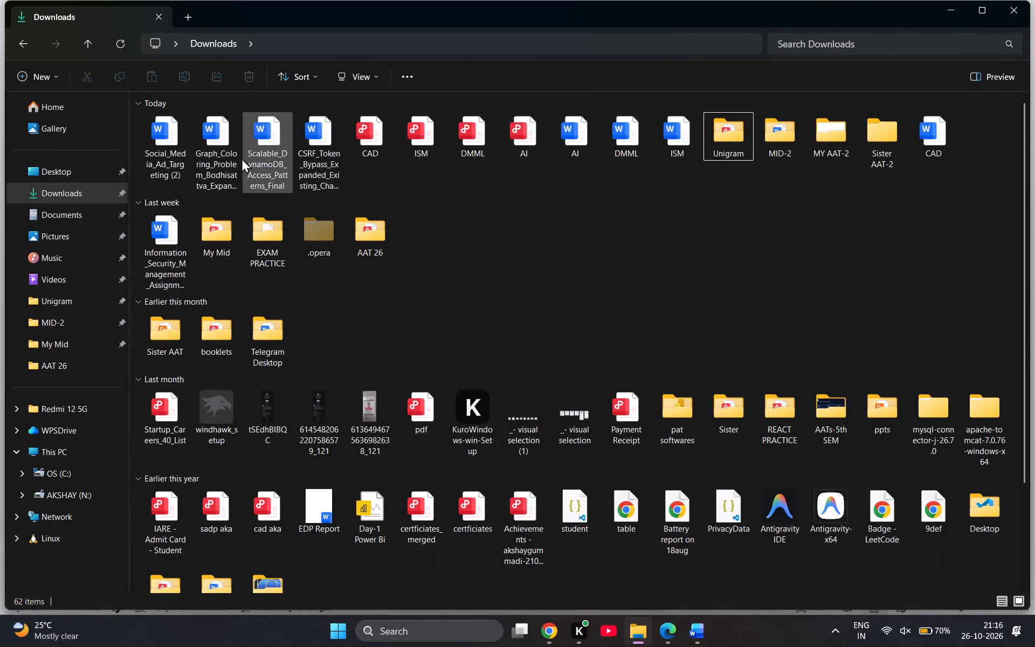
# Delete the Social_Media_Ad_Targeting (2) document from Downloads, closing its open Word window so the deletion can go through.
pyautogui.click(190, 167)
pyautogui.click(175, 164)
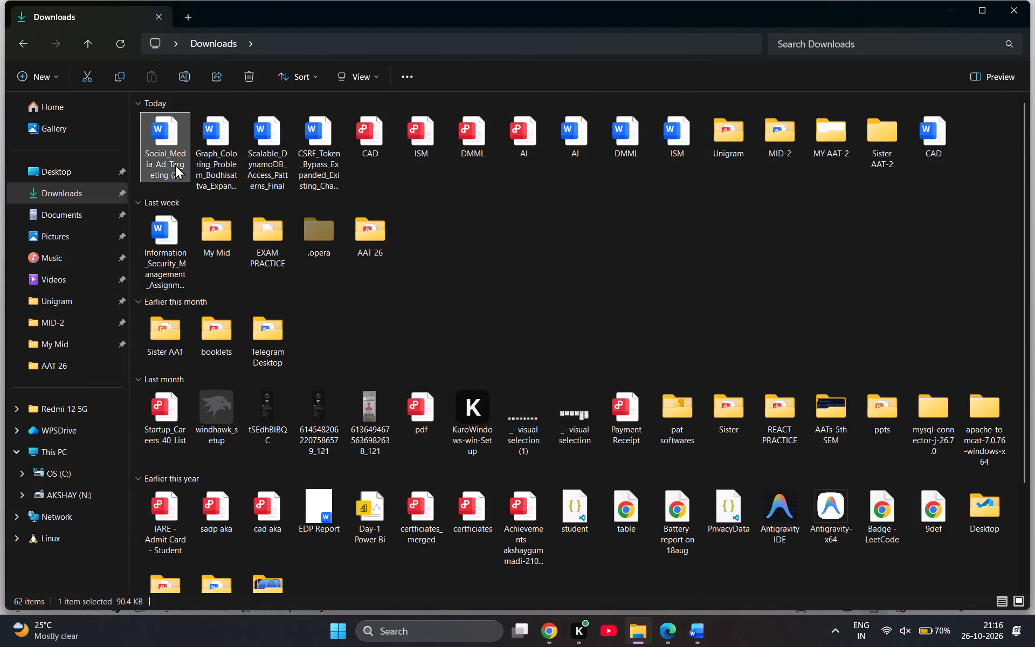
pyautogui.press('Delete')
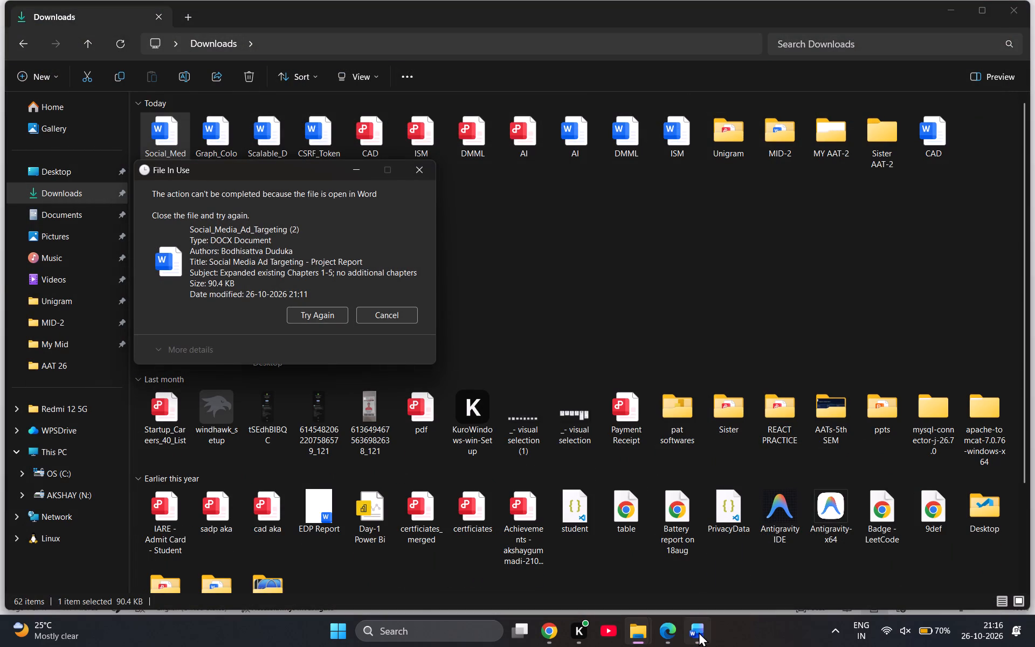
pyautogui.click(699, 632)
pyautogui.click(1034, 0)
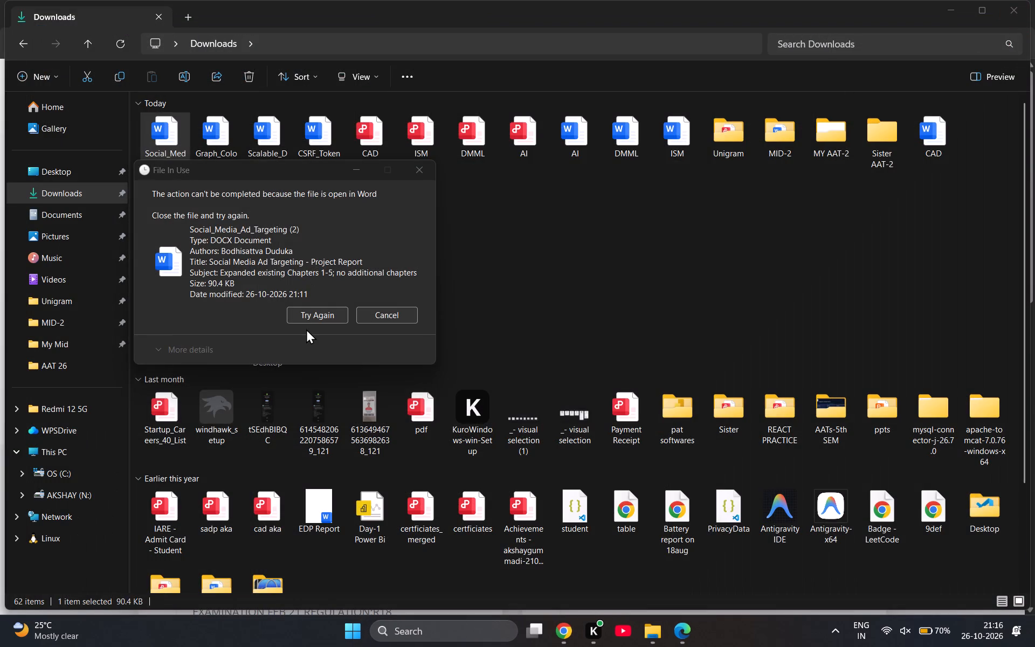
pyautogui.click(306, 310)
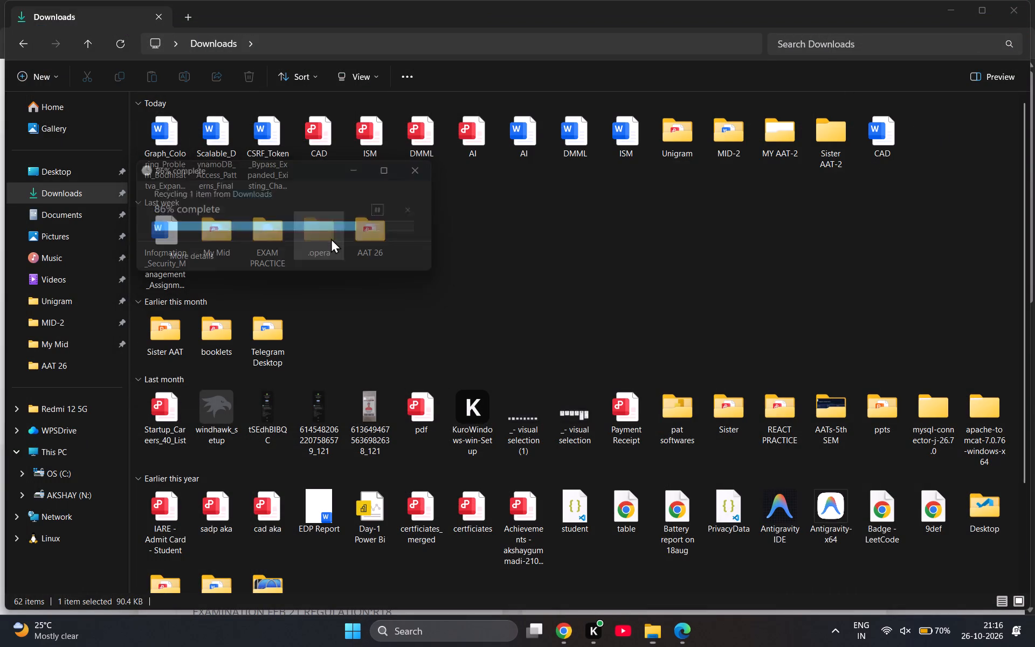
# Delete the Graph_Coloring_Problem, Scalable_DynamoDB_Access_Patterns_Final and CSRF_Token_Bypass Word documents from Downloads.
pyautogui.click(180, 162)
pyautogui.press('Delete')
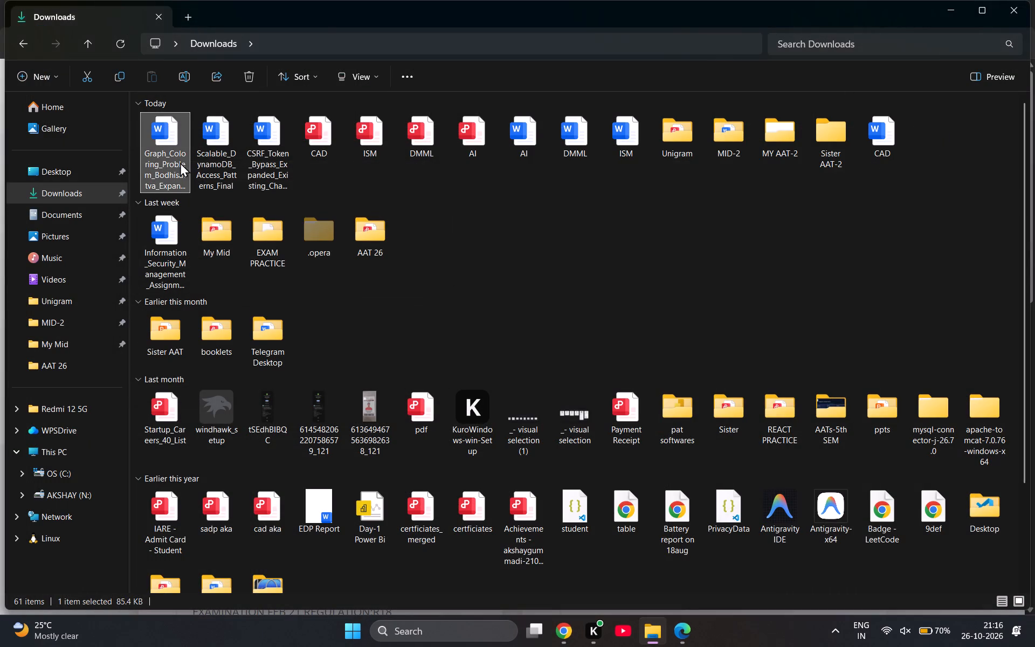
pyautogui.click(180, 162)
pyautogui.press('Delete')
pyautogui.click(180, 162)
pyautogui.press('Delete')
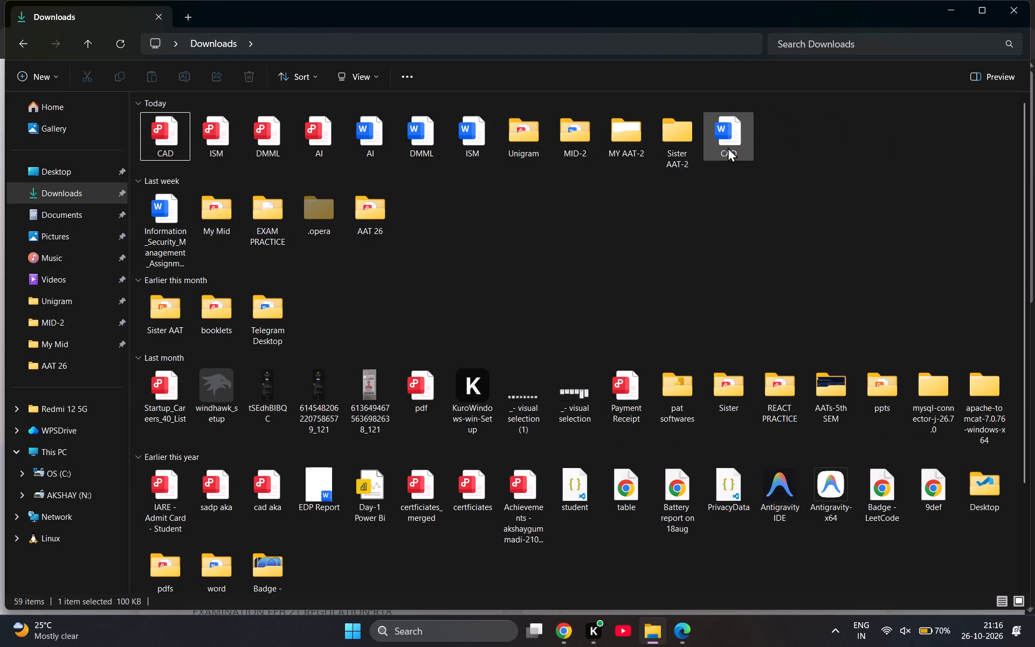
# Reopen the CAD Word document from the Downloads folder in Word.
pyautogui.click(728, 146)
pyautogui.rightClick(728, 146)
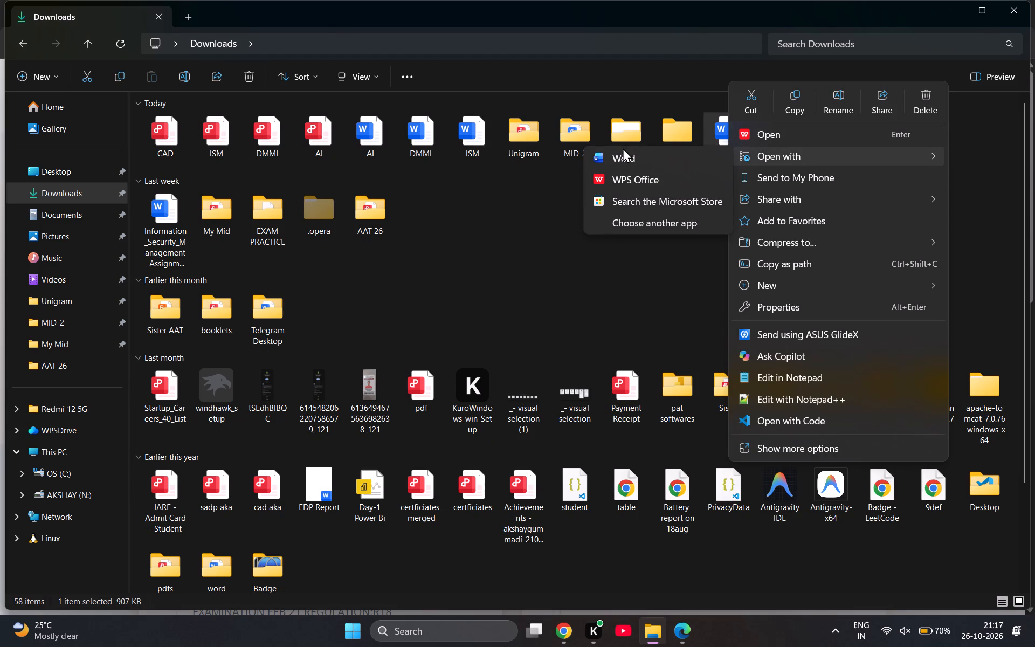
pyautogui.click(624, 153)
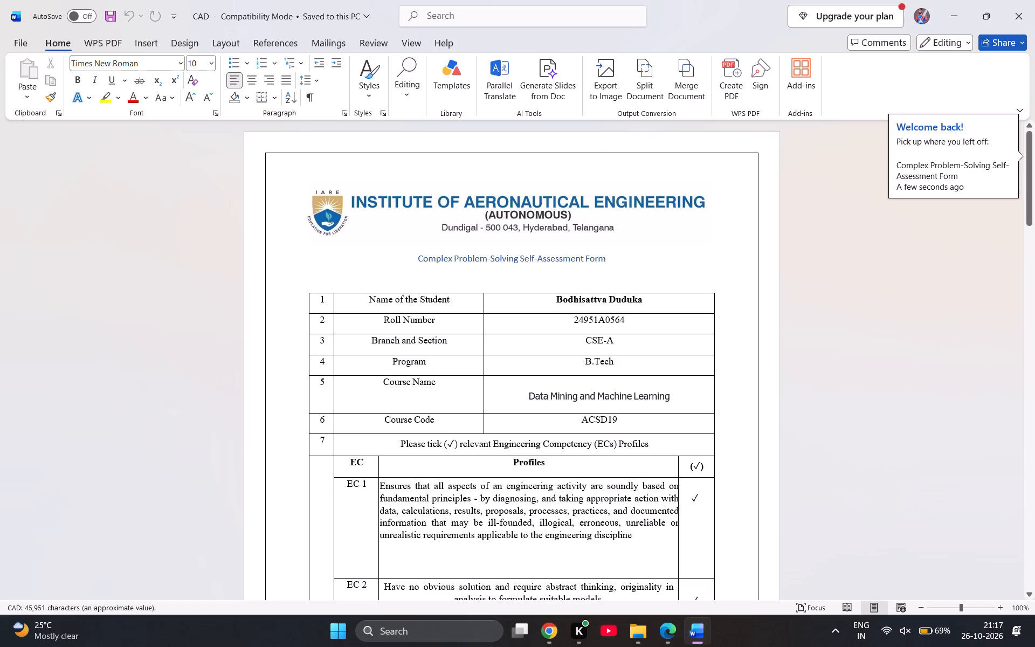
# Replace the student name in row 1 of CAD's self-assessment form with the report owner's name.
pyautogui.click(648, 301)
pyautogui.press('BackSpace')
pyautogui.press('BackSpace')
pyautogui.press('BackSpace')
pyautogui.press('BackSpace')
pyautogui.press('BackSpace')
pyautogui.press('BackSpace')
pyautogui.press('BackSpace')
pyautogui.press('BackSpace')
pyautogui.press('BackSpace')
pyautogui.press('BackSpace')
pyautogui.press('BackSpace')
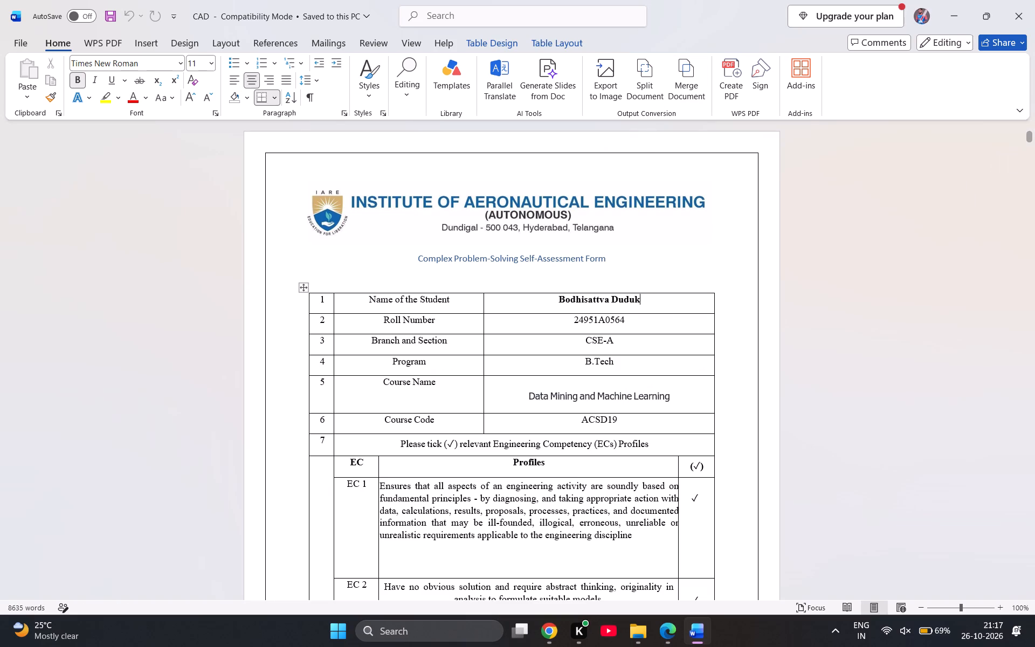
pyautogui.press('BackSpace')
pyautogui.press('BackSpace')
pyautogui.press('BackSpace')
pyautogui.press('BackSpace')
pyautogui.press('BackSpace')
pyautogui.press('BackSpace')
pyautogui.press('BackSpace')
pyautogui.press('BackSpace')
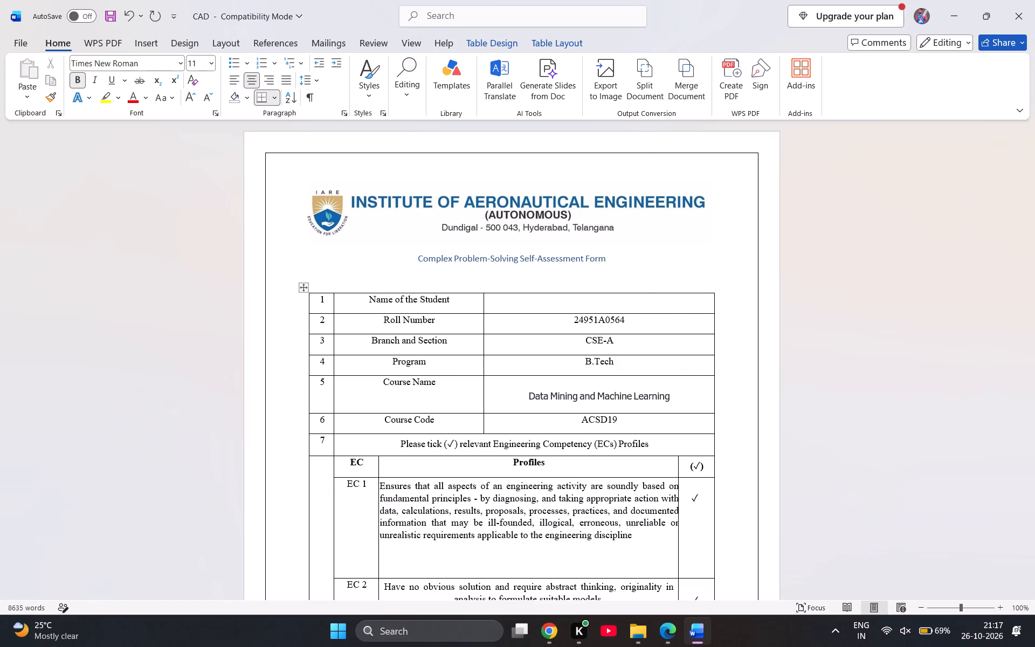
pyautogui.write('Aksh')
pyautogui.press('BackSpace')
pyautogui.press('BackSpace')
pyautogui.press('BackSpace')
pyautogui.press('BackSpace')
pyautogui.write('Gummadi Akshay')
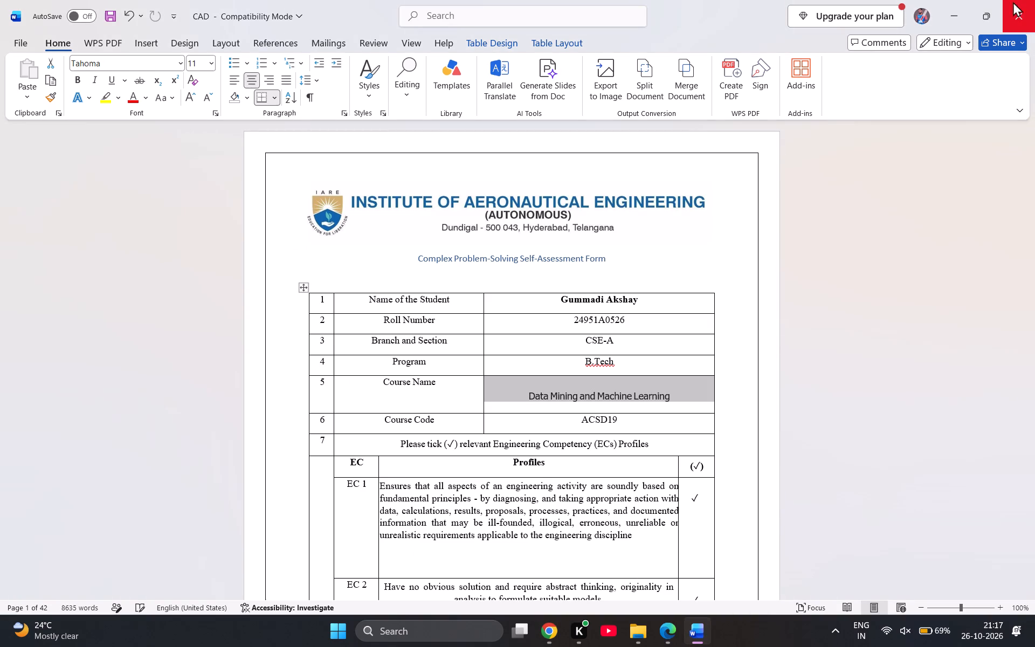
# Place Word beside the AAT-II course list and set the form's Course Name to Cloud Application Development.
pyautogui.click(925, 43)
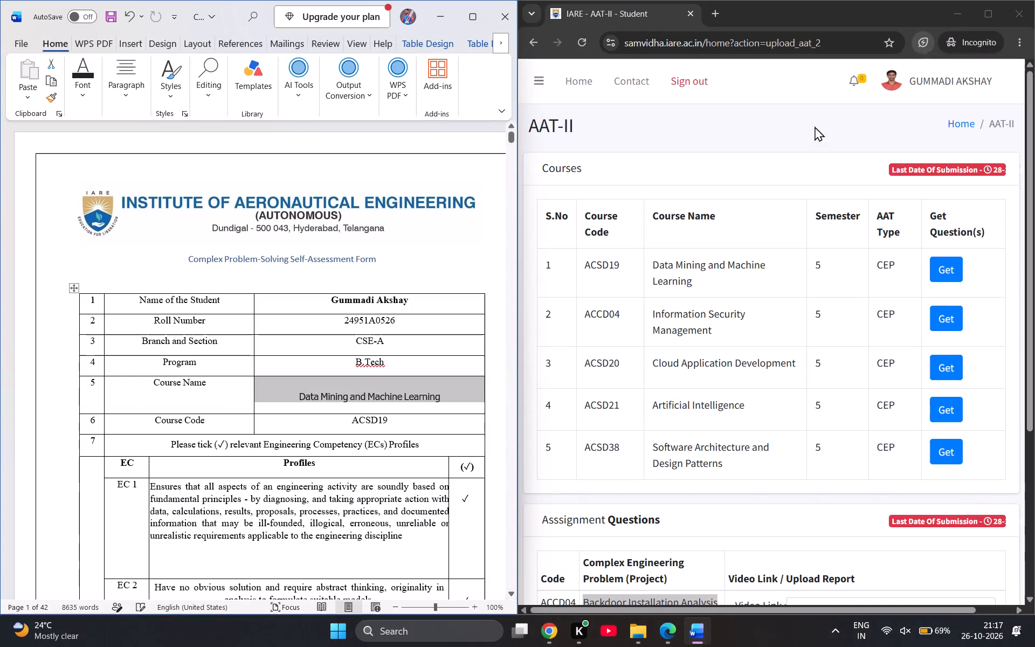
pyautogui.click(429, 393)
pyautogui.click(447, 395)
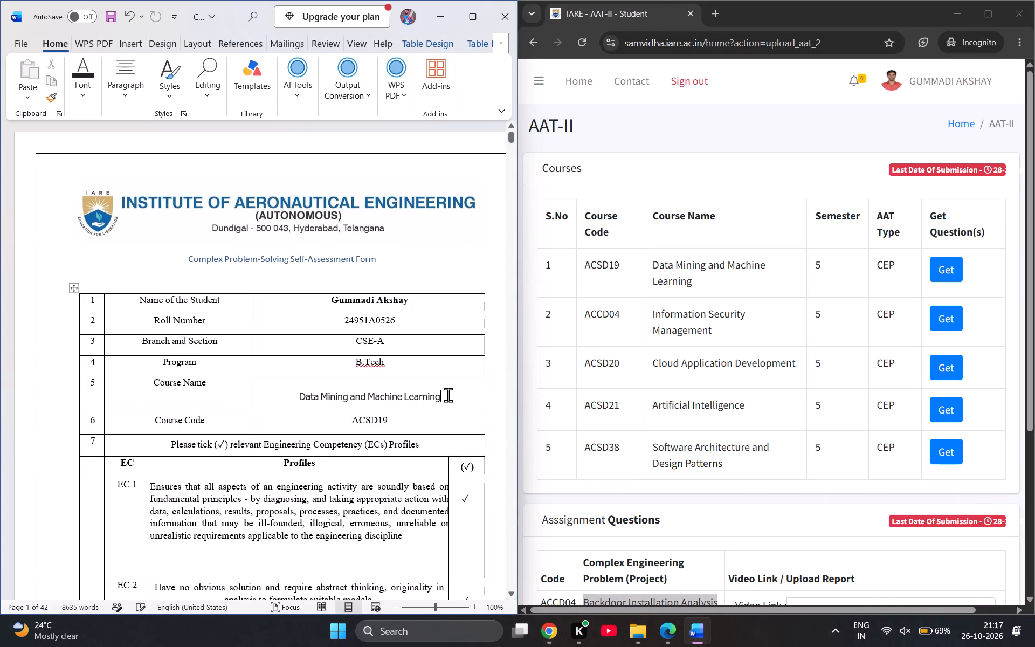
pyautogui.press('BackSpace')
pyautogui.press('BackSpace')
pyautogui.press('BackSpace')
pyautogui.press('BackSpace')
pyautogui.press('BackSpace')
pyautogui.press('BackSpace')
pyautogui.press('BackSpace')
pyautogui.press('BackSpace')
pyautogui.press('BackSpace')
pyautogui.press('BackSpace')
pyautogui.press('BackSpace')
pyautogui.press('BackSpace')
pyautogui.press('BackSpace')
pyautogui.press('BackSpace')
pyautogui.press('BackSpace')
pyautogui.press('BackSpace')
pyautogui.press('BackSpace')
pyautogui.press('BackSpace')
pyautogui.press('BackSpace')
pyautogui.press('BackSpace')
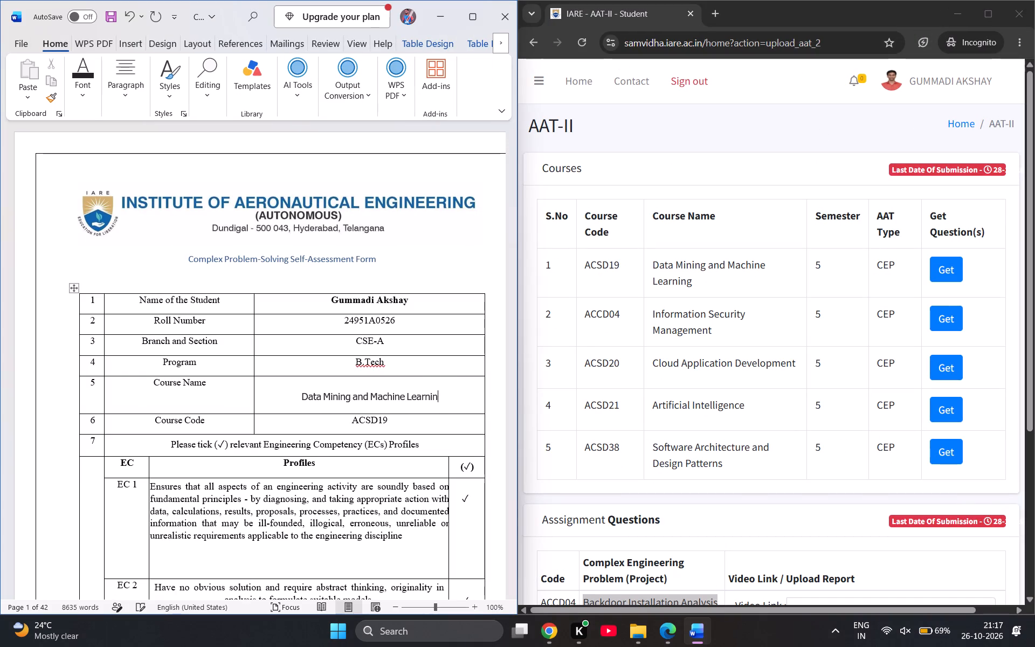
pyautogui.press('BackSpace')
pyautogui.press('BackSpace')
pyautogui.press('BackSpace')
pyautogui.press('BackSpace')
pyautogui.press('BackSpace')
pyautogui.press('BackSpace')
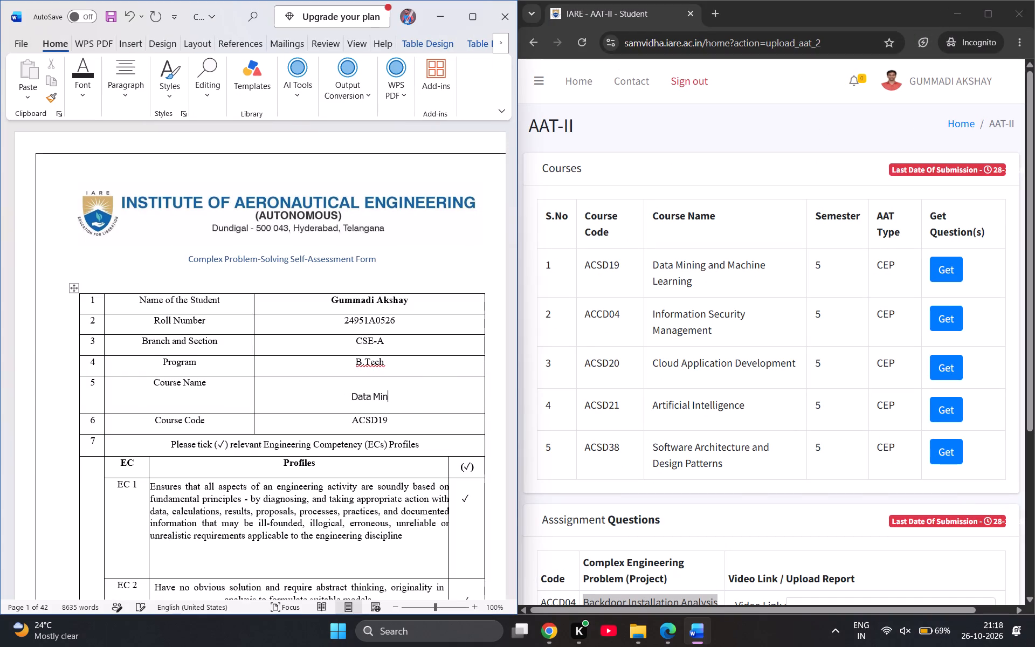
pyautogui.press('BackSpace')
pyautogui.press('BackSpace')
pyautogui.press('BackSpace')
pyautogui.press('BackSpace')
pyautogui.press('BackSpace')
pyautogui.press('BackSpace')
pyautogui.press('BackSpace')
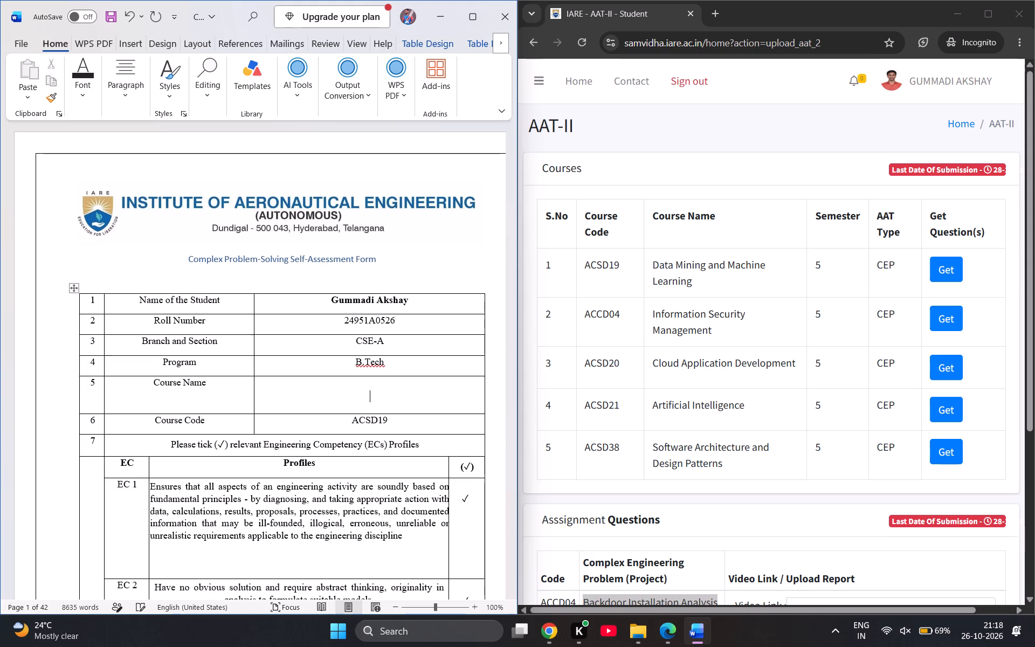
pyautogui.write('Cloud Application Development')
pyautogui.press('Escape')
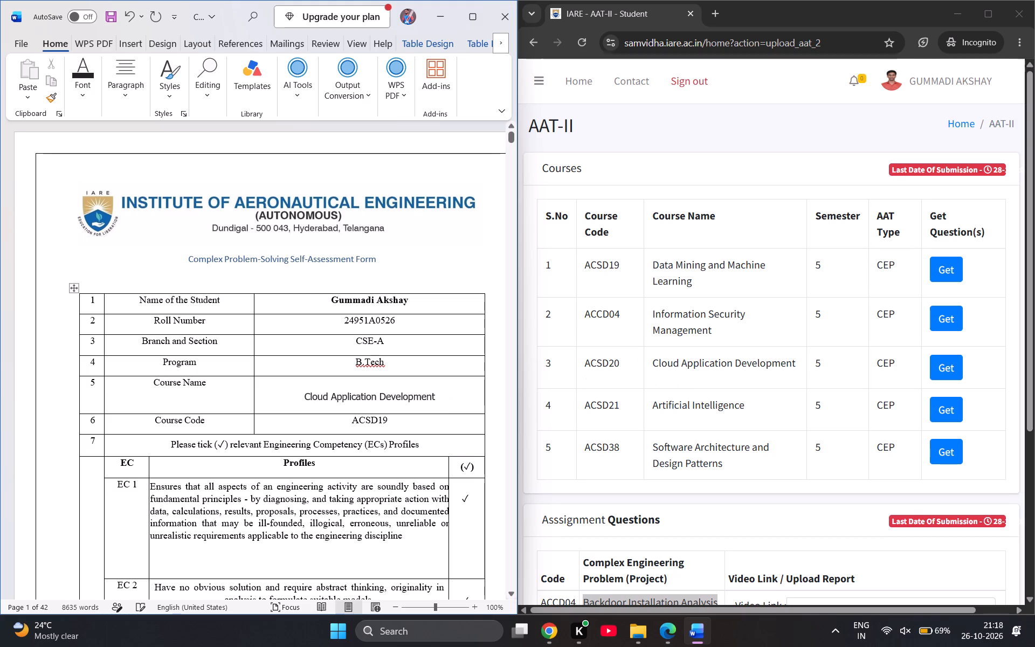
# Replace the old student name at the end of CAD's self-assessment form with the report owner's name above Signature of the Student.
pyautogui.moveTo(508, 140); pyautogui.dragTo(506, 143)
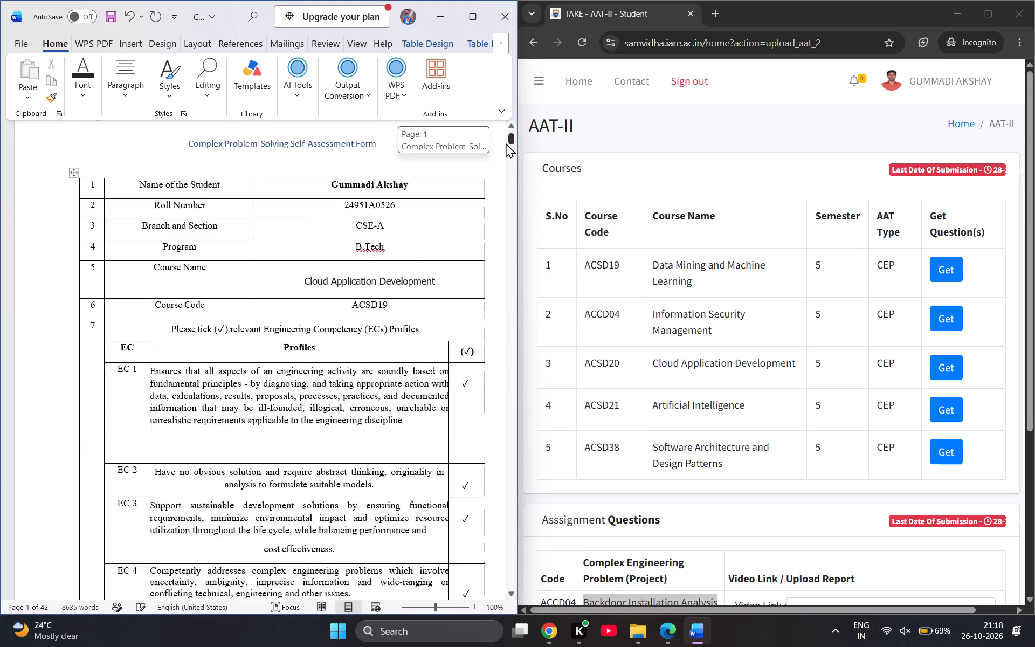
pyautogui.moveTo(506, 143); pyautogui.dragTo(503, 170)
pyautogui.moveTo(351, 163); pyautogui.dragTo(287, 165)
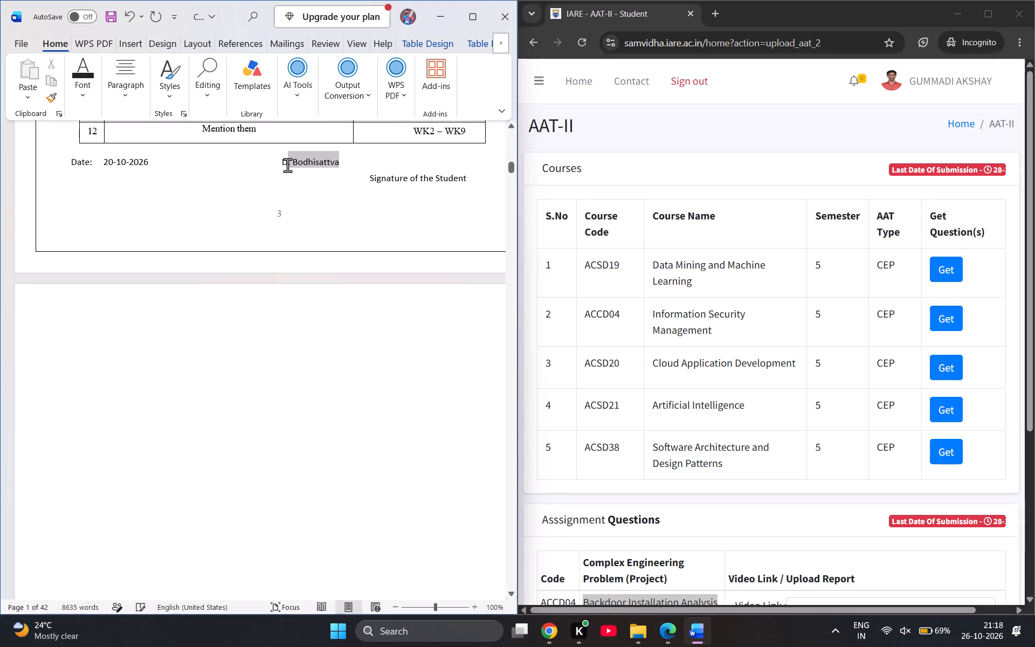
pyautogui.moveTo(287, 165); pyautogui.dragTo(282, 166)
pyautogui.press('BackSpace')
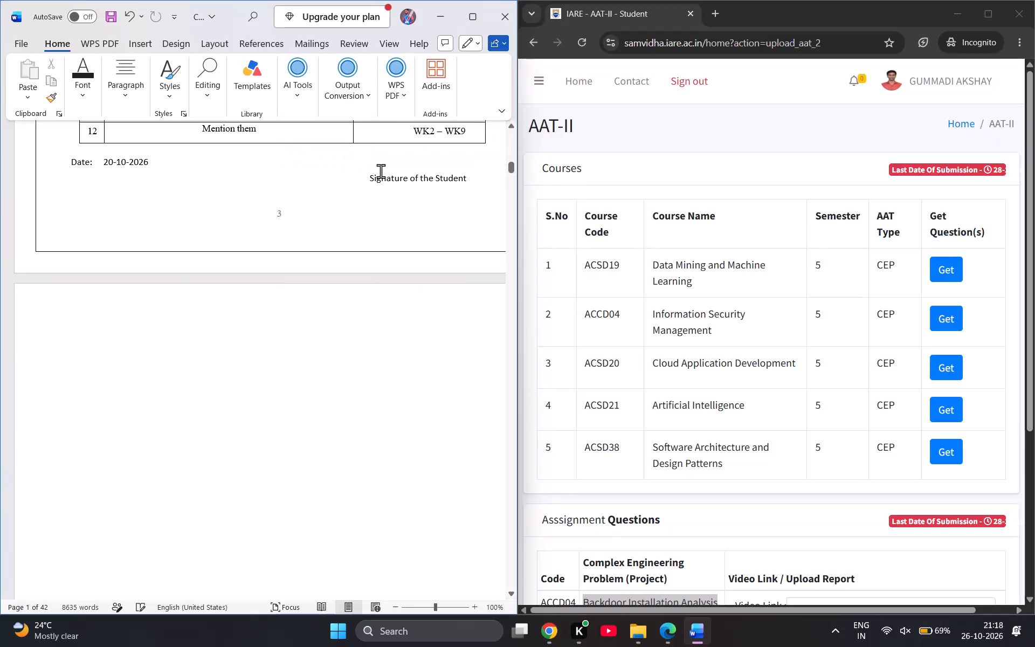
pyautogui.click(381, 171)
pyautogui.press('Tab')
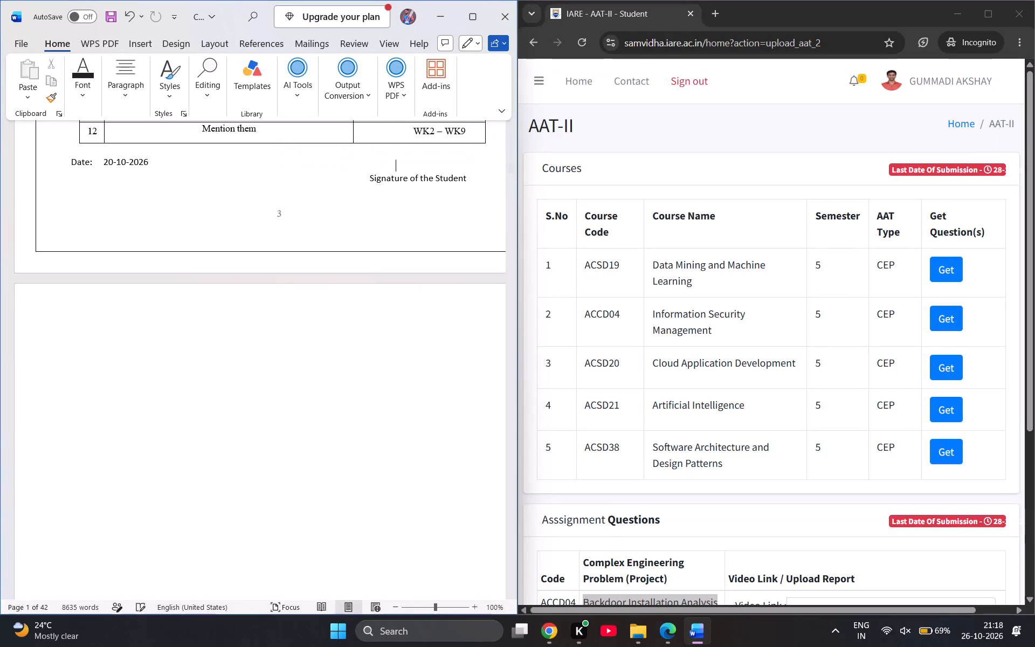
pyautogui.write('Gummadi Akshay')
# Align the start of the owner's name with the Signature of the Student label below it.
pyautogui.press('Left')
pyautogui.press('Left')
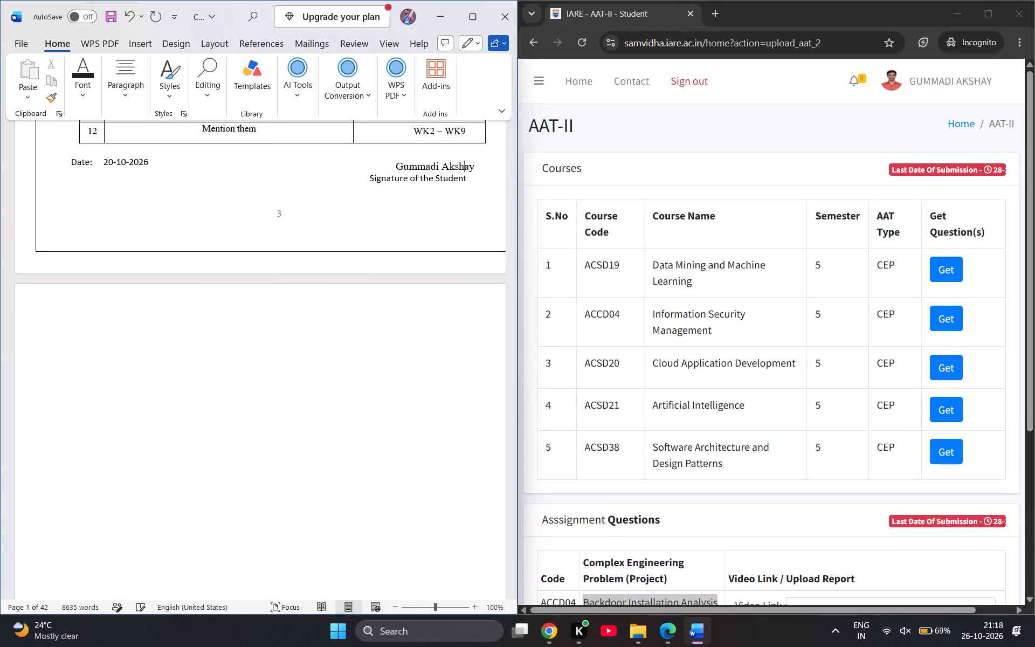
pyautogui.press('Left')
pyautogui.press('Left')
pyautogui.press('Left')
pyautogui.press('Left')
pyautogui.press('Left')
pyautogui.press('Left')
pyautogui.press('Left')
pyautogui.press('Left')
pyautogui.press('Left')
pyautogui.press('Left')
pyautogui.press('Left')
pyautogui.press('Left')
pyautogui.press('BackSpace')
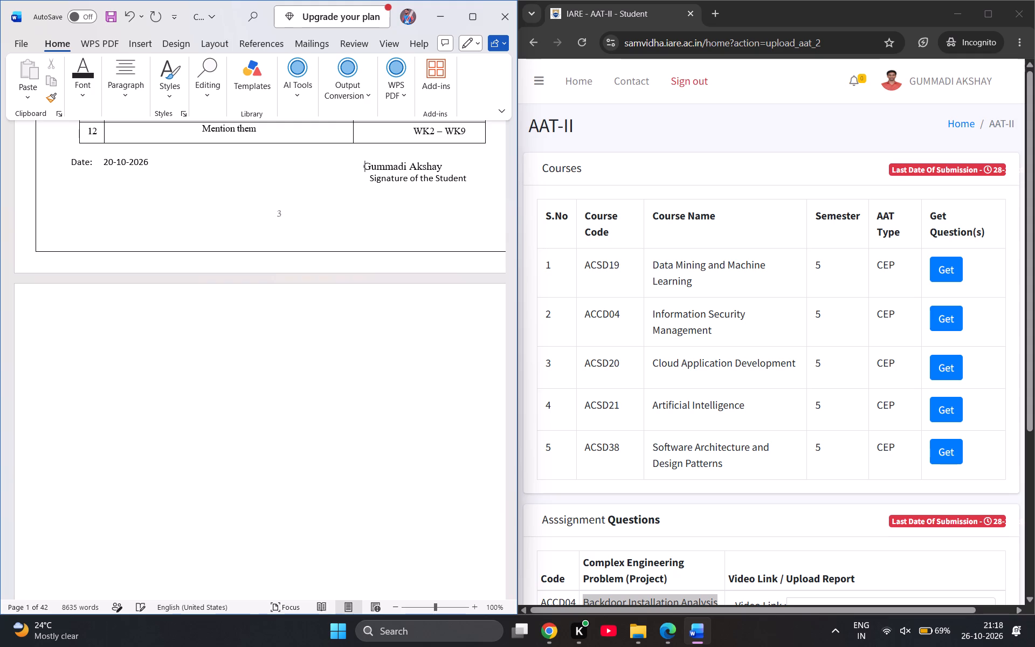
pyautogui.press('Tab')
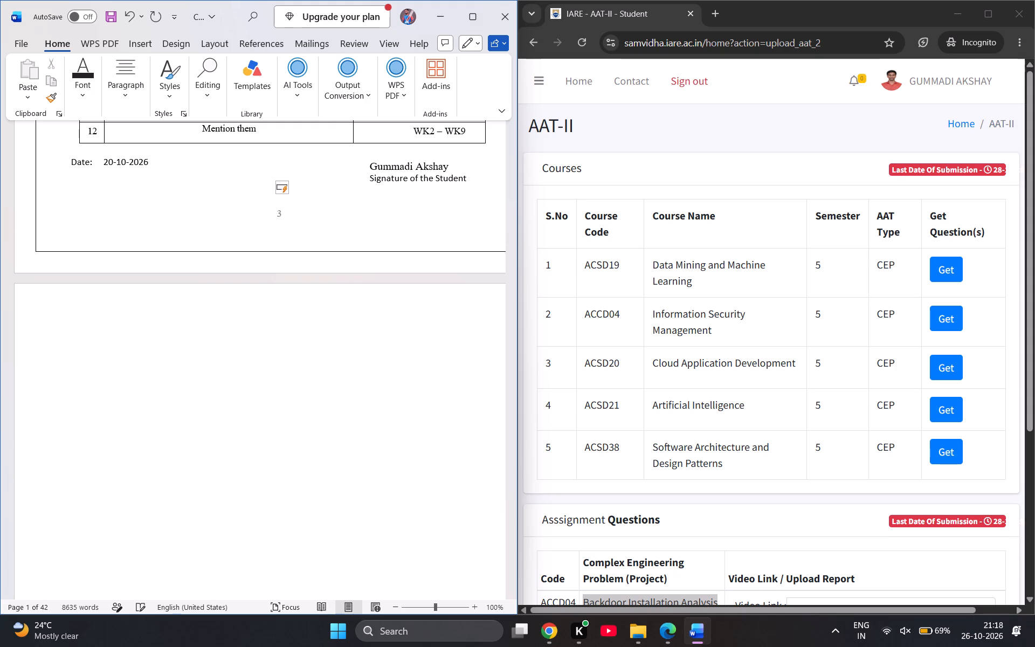
# Change the date at the end of CAD's self-assessment form to 28-9-2026.
pyautogui.click(127, 164)
pyautogui.press('BackSpace')
pyautogui.press('BackSpace')
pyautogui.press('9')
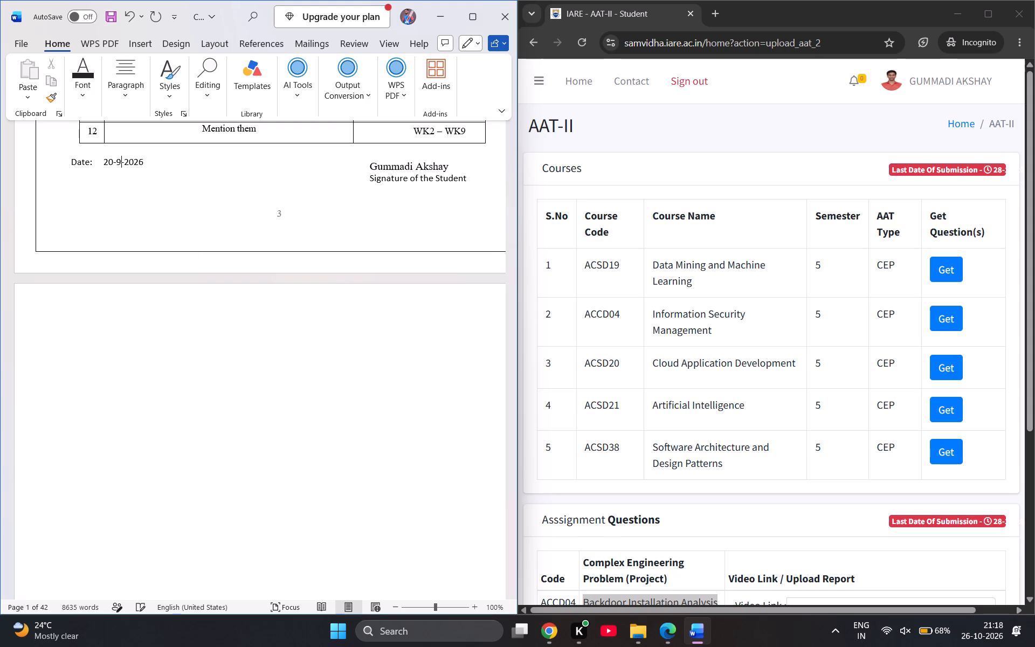
pyautogui.press('Left')
pyautogui.press('Left')
pyautogui.press('BackSpace')
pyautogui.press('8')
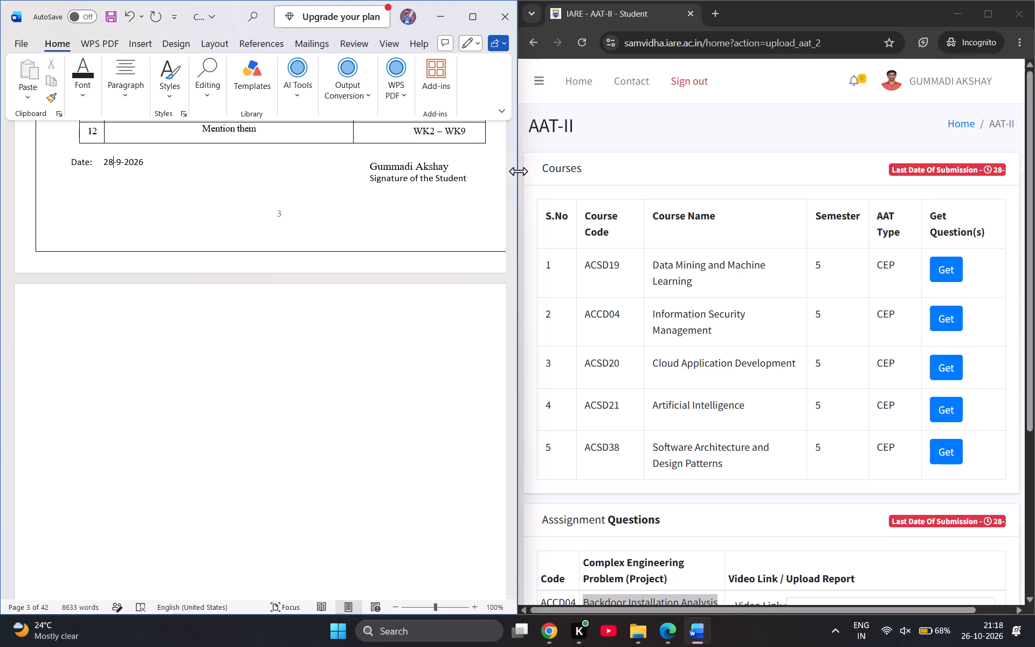
# Delete the blank page 4 between the self-assessment form and the report's cover page.
pyautogui.moveTo(511, 164); pyautogui.dragTo(509, 173)
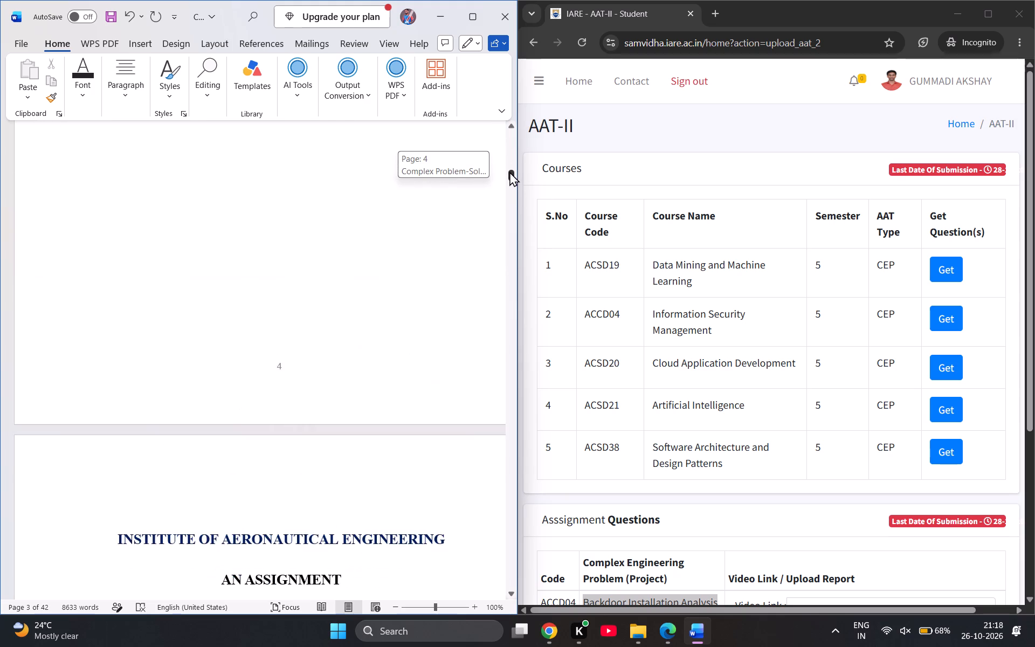
pyautogui.click(320, 359)
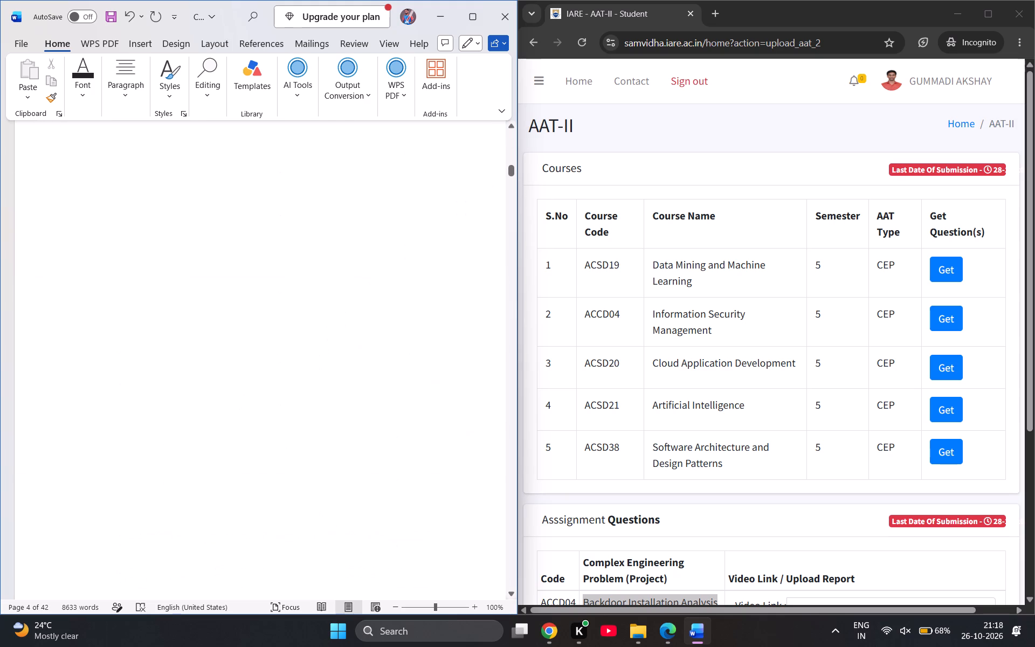
pyautogui.press('Delete')
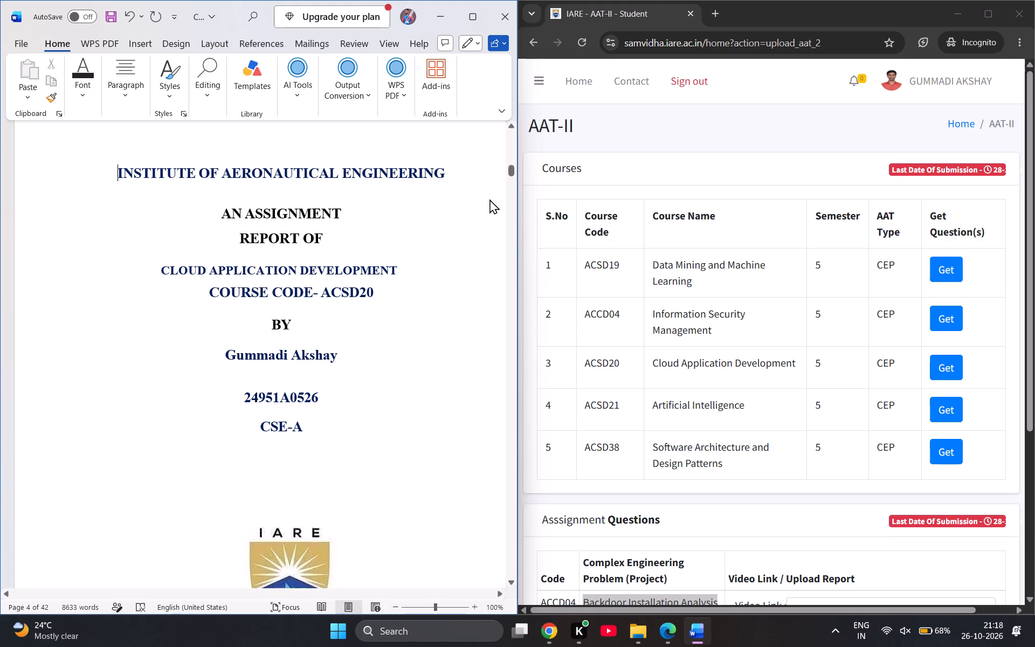
# Maximize Word, set the Course Code in row 6 of CAD's self-assessment form to ACSD20, and save the document.
pyautogui.moveTo(510, 173); pyautogui.dragTo(525, 121)
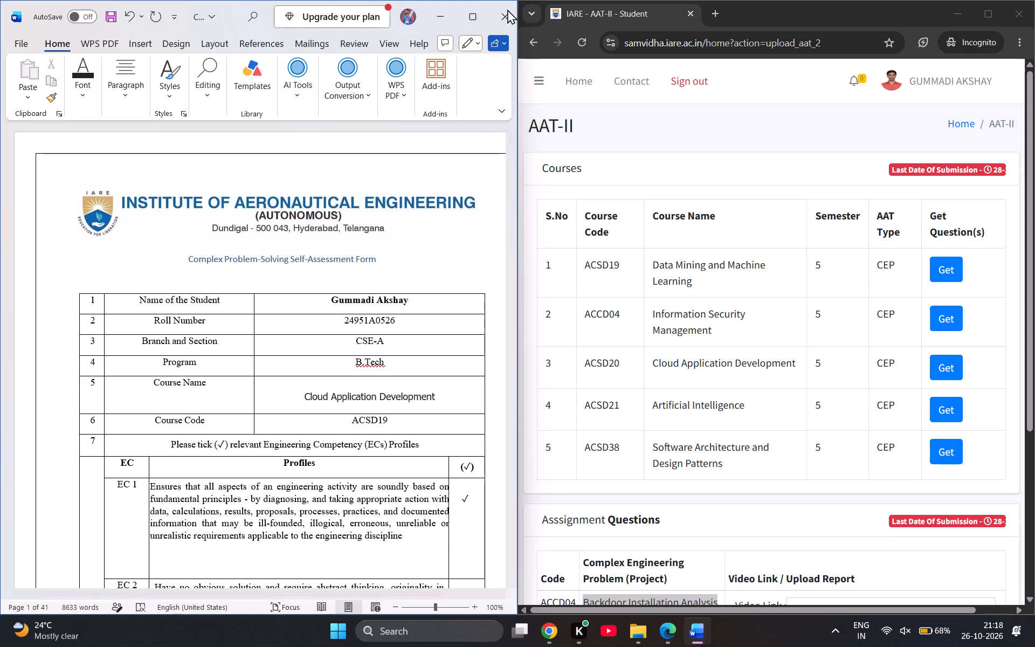
pyautogui.click(474, 15)
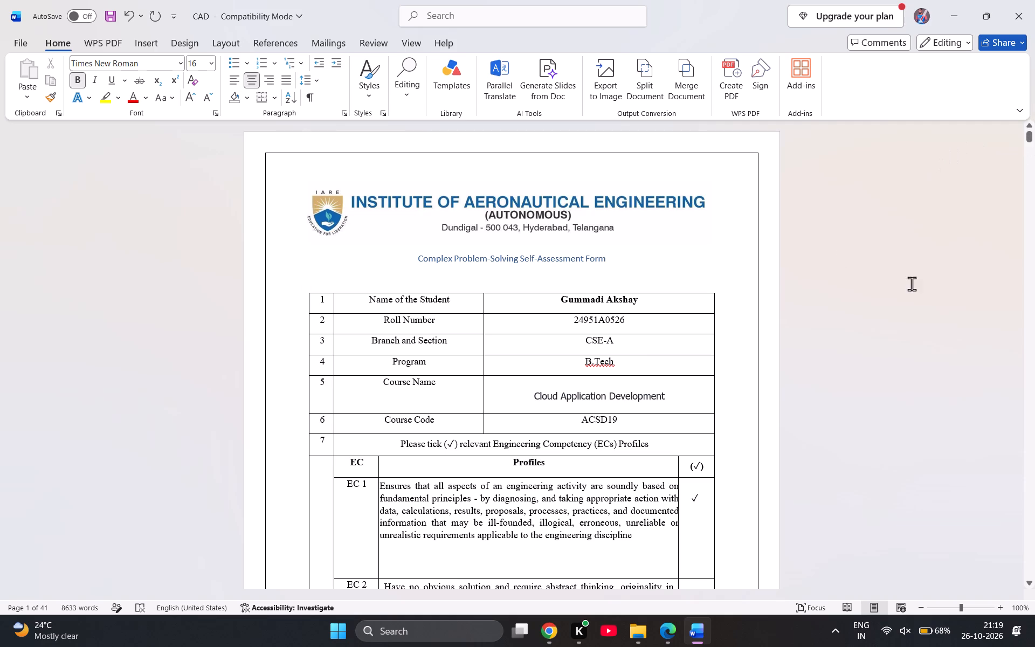
pyautogui.click(630, 556)
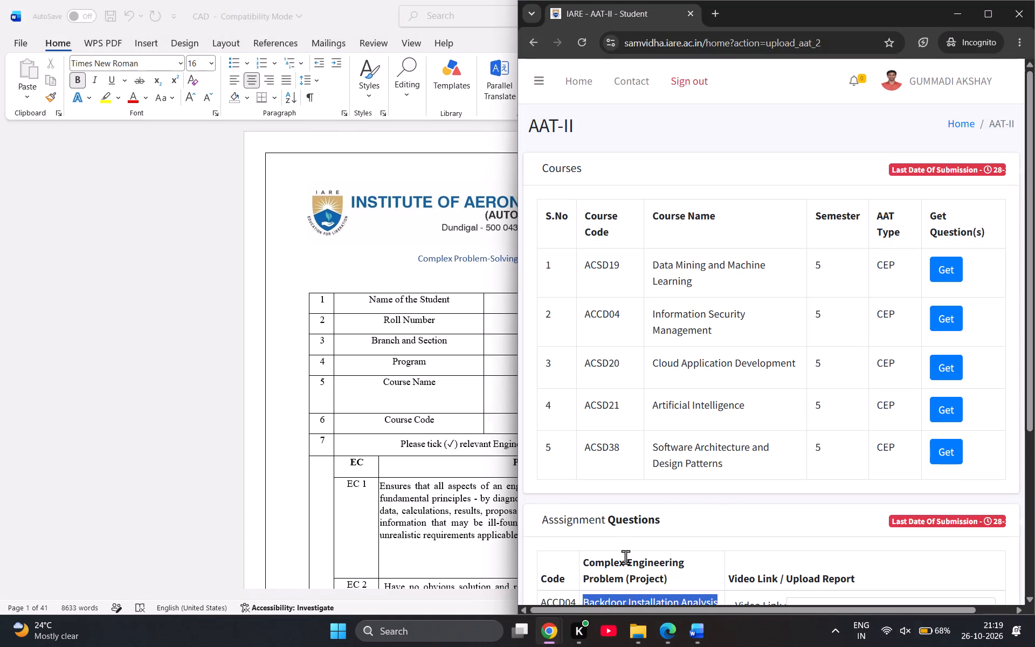
pyautogui.click(185, 444)
pyautogui.click(623, 421)
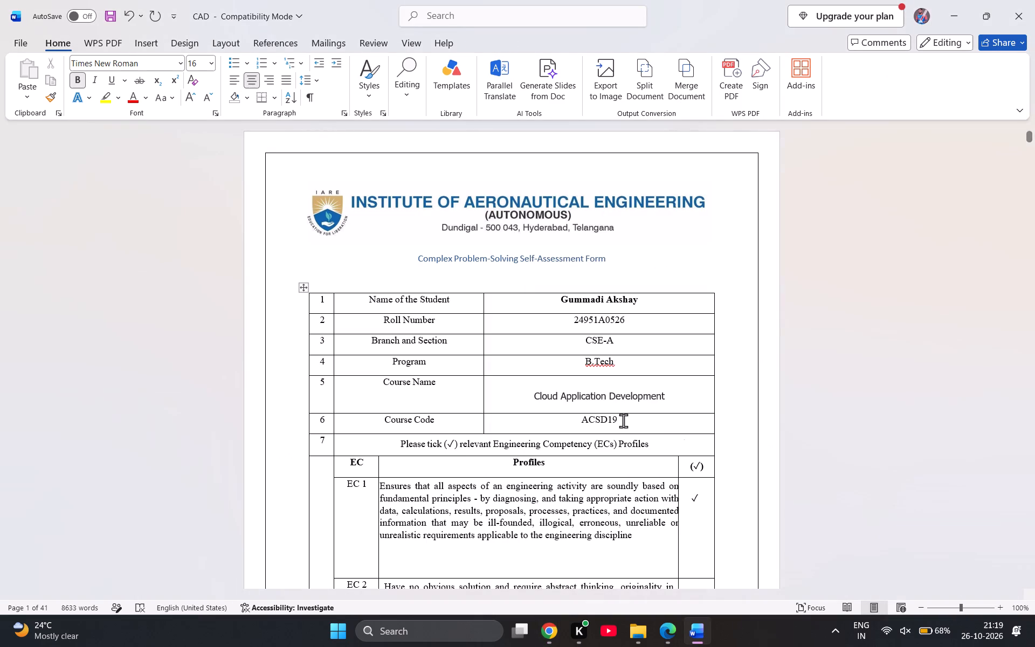
pyautogui.press('BackSpace')
pyautogui.press('BackSpace')
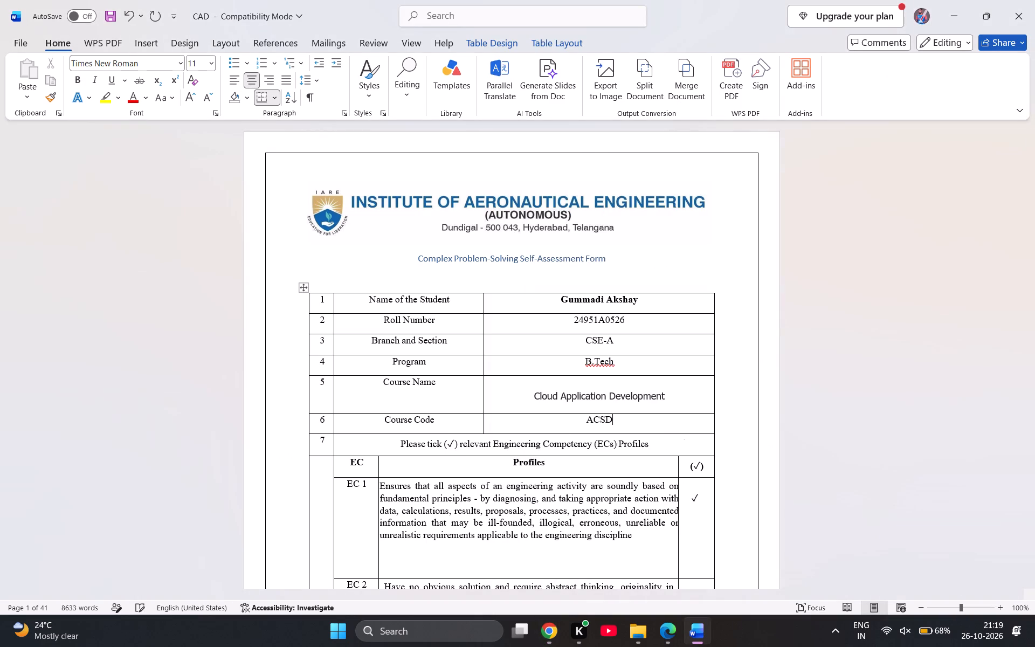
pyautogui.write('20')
pyautogui.click(19, 47)
pyautogui.click(60, 294)
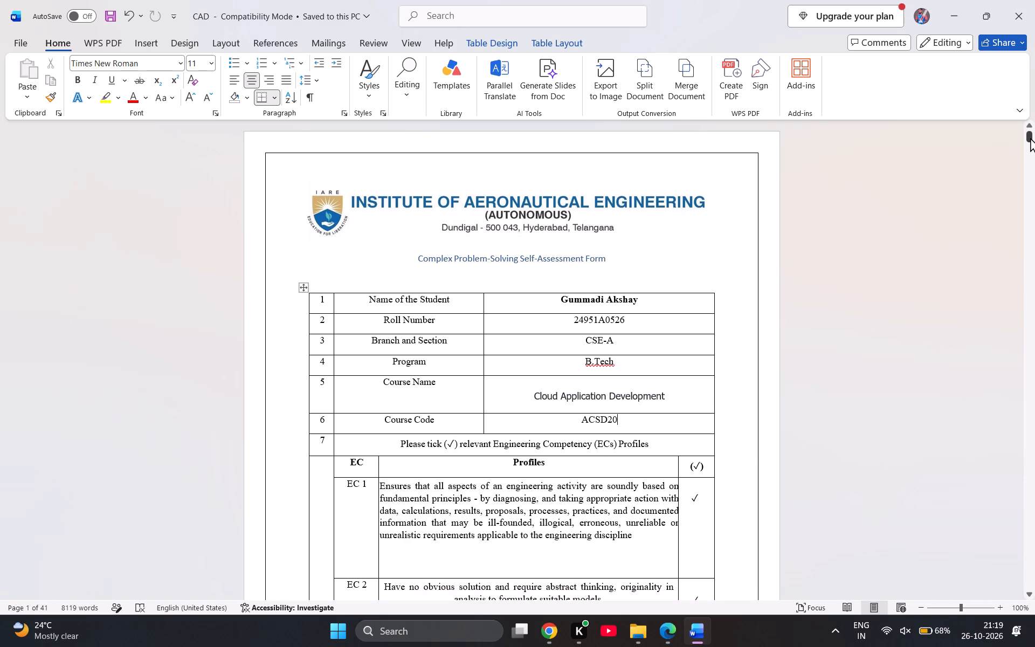
# Check the form, cover and opening pages of the CAD document, saving and closing it when done.
pyautogui.moveTo(1030, 137); pyautogui.dragTo(1030, 137)
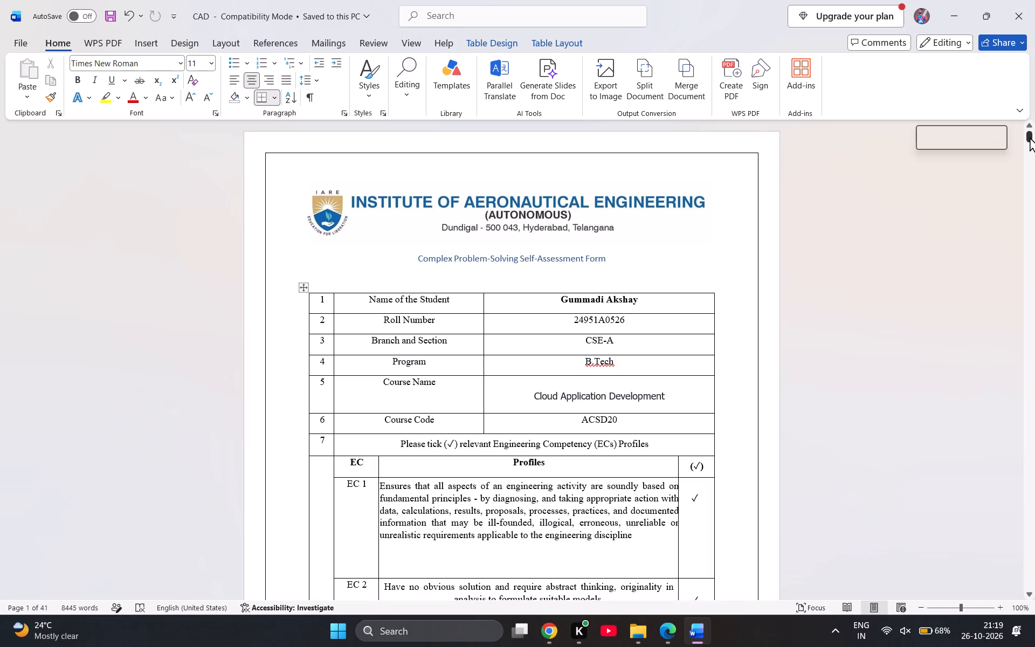
pyautogui.moveTo(1030, 137); pyautogui.dragTo(1025, 161)
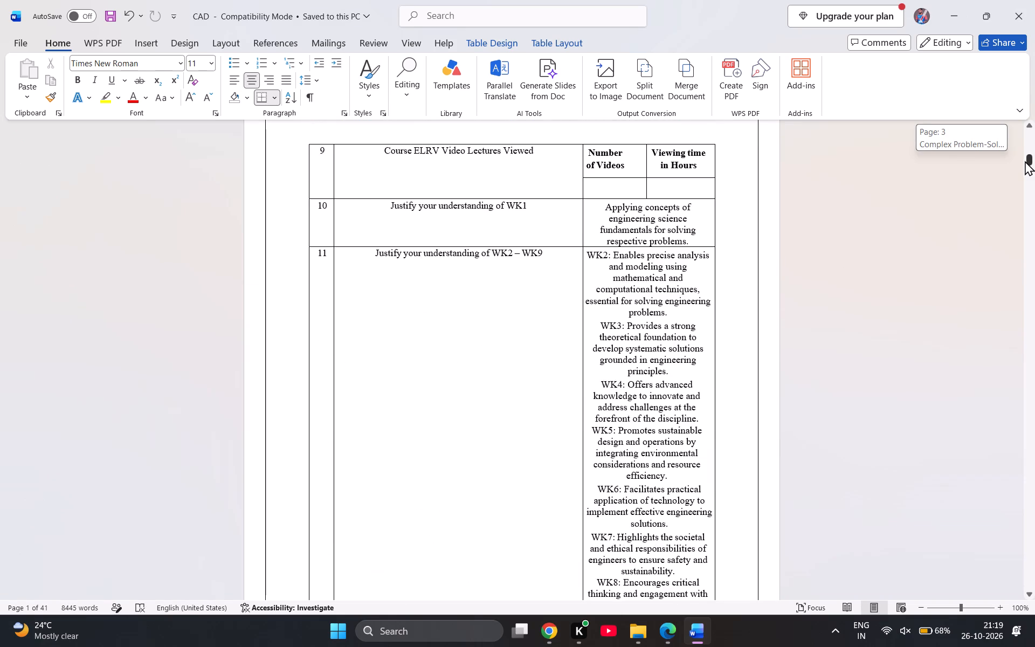
pyautogui.moveTo(1025, 161); pyautogui.dragTo(1024, 170)
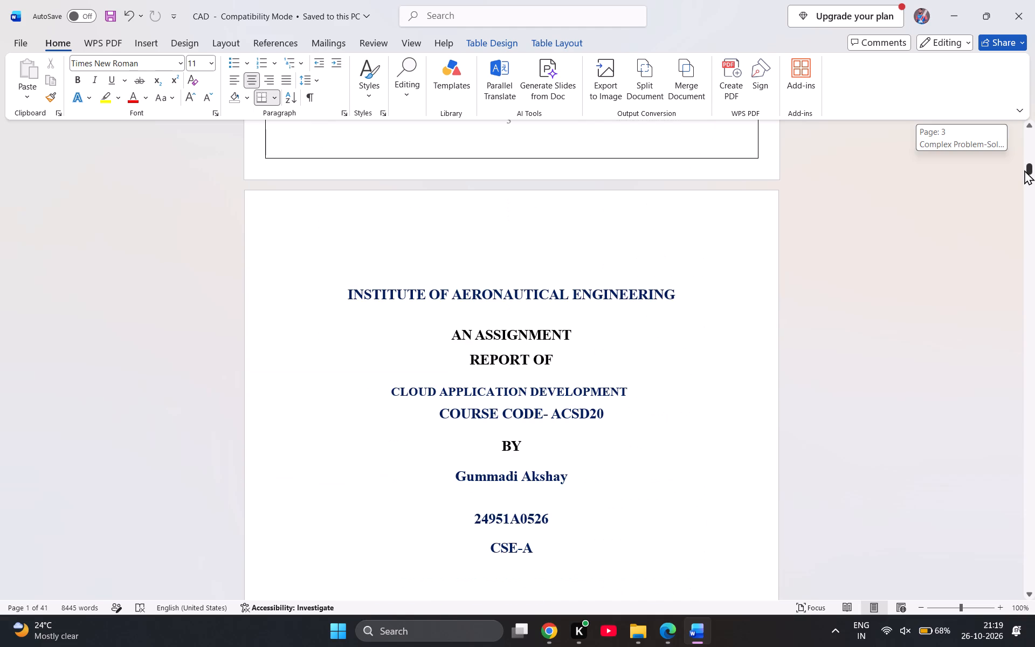
pyautogui.moveTo(1024, 170); pyautogui.dragTo(1024, 172)
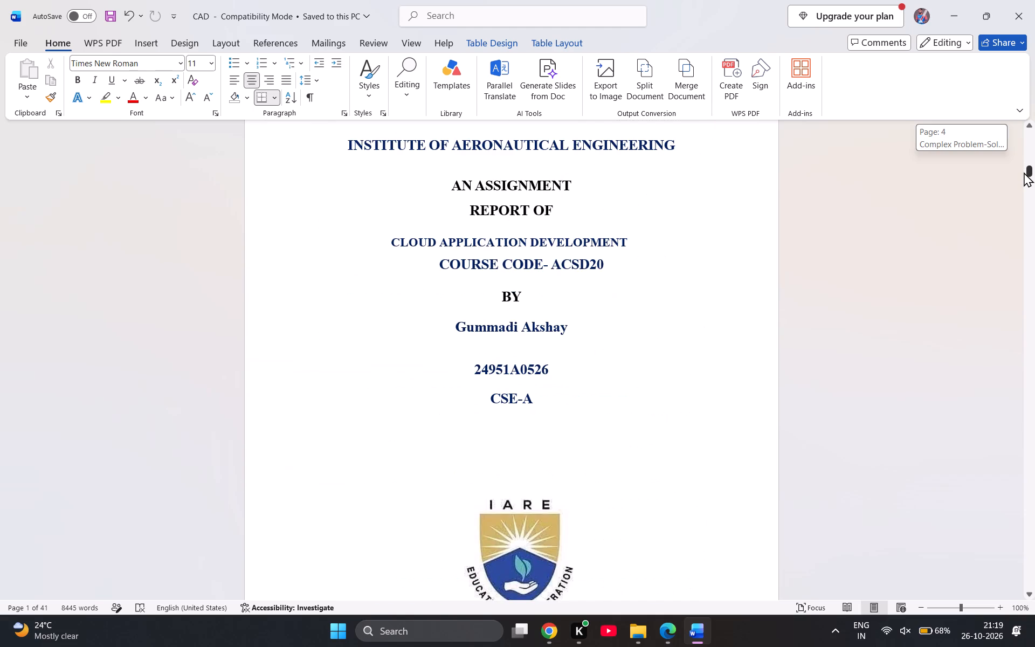
pyautogui.moveTo(1024, 172); pyautogui.dragTo(1023, 179)
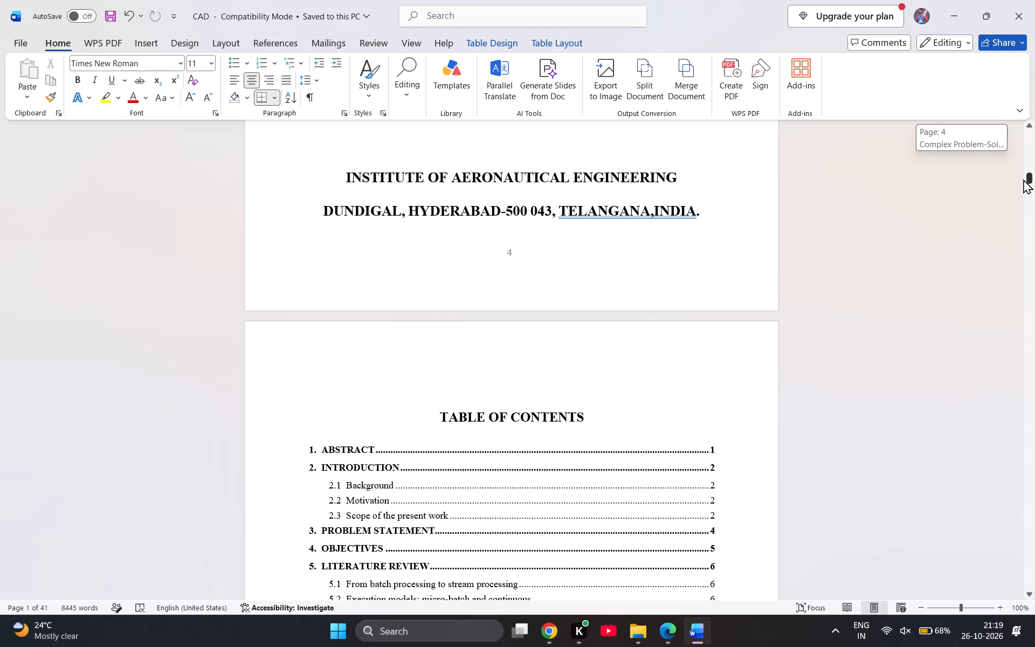
pyautogui.moveTo(1023, 179); pyautogui.dragTo(1026, 211)
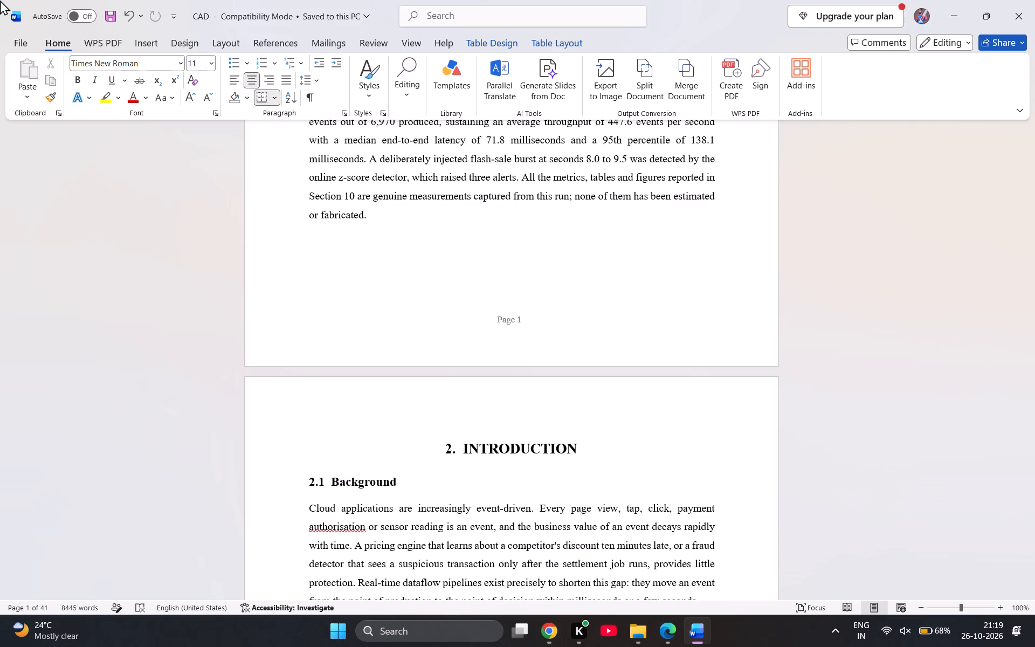
pyautogui.click(23, 46)
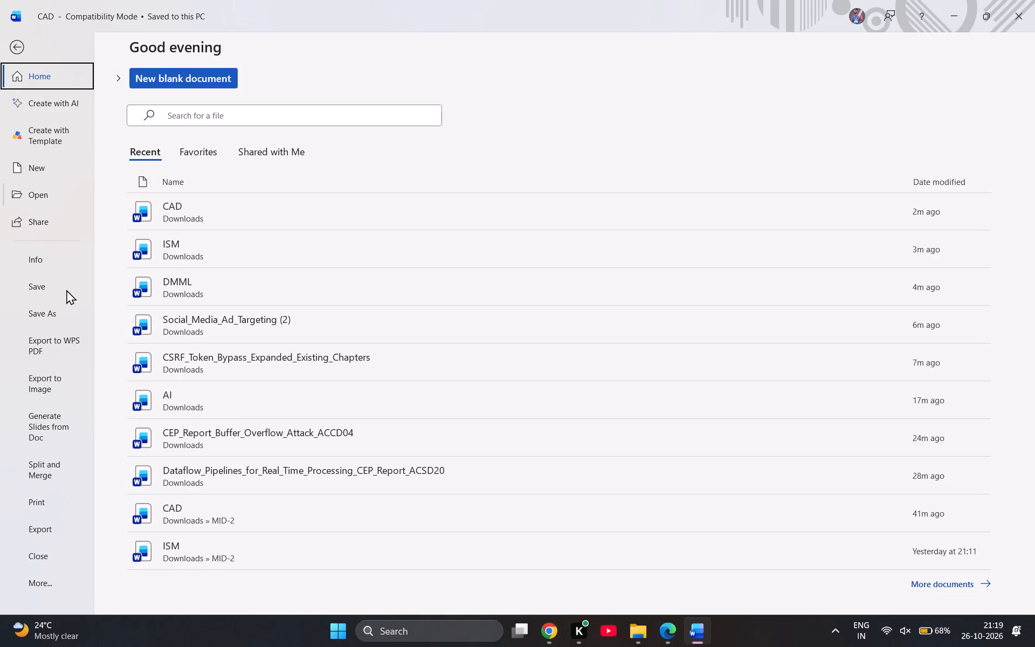
pyautogui.click(66, 290)
pyautogui.click(1034, 0)
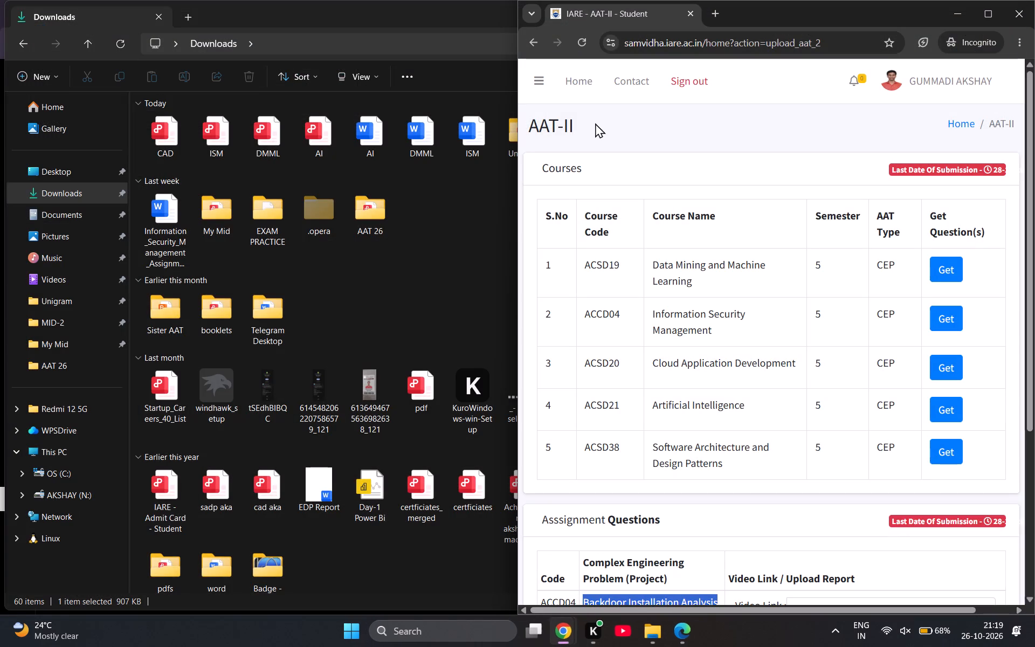
# Open the DMML Word document from the Downloads folder in Word.
pyautogui.click(439, 200)
pyautogui.click(417, 134)
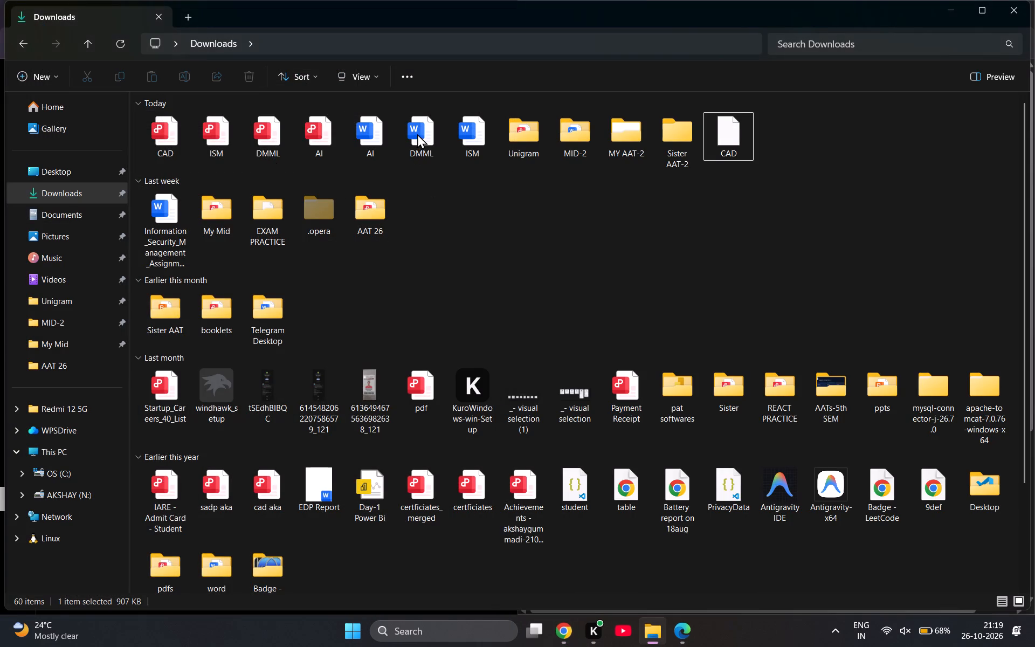
pyautogui.rightClick(418, 134)
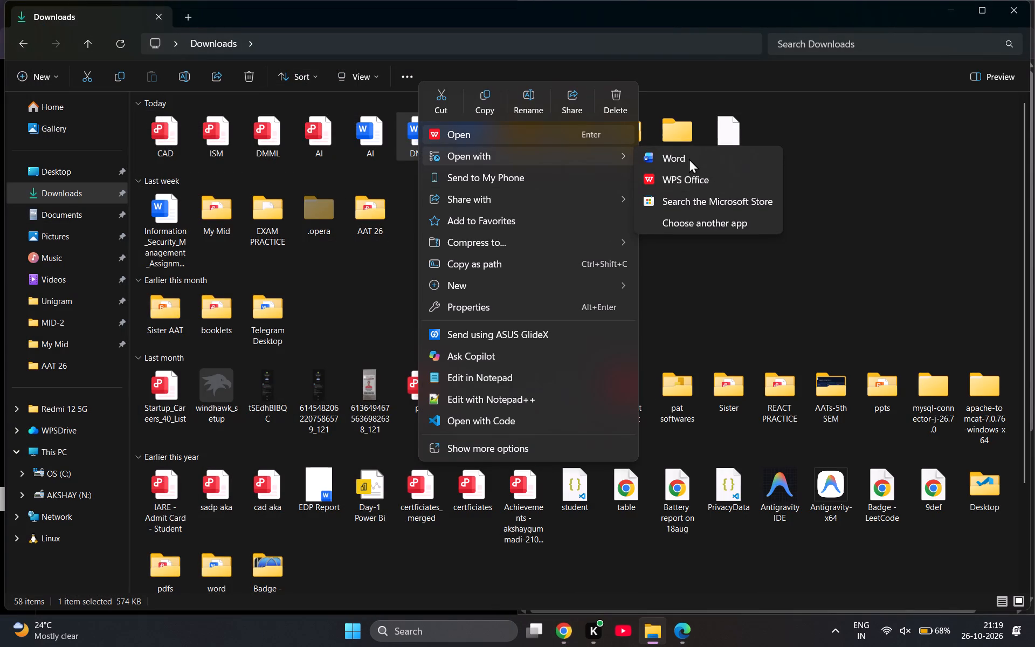
pyautogui.click(688, 159)
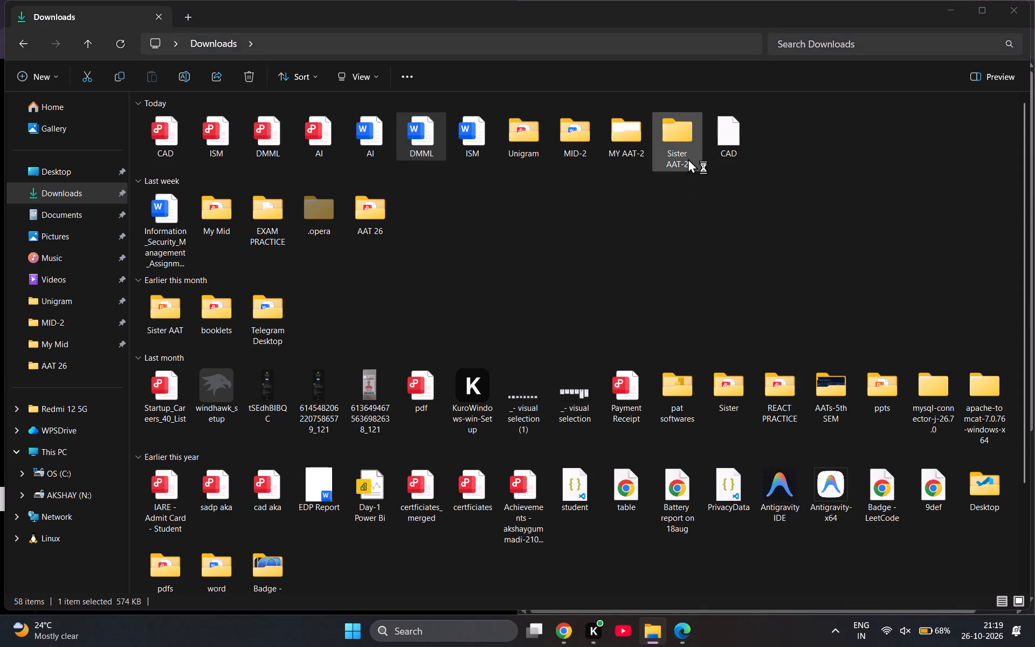
# Replace the student name in row 1 of DMML's self-assessment form with the report owner's name.
pyautogui.click(660, 306)
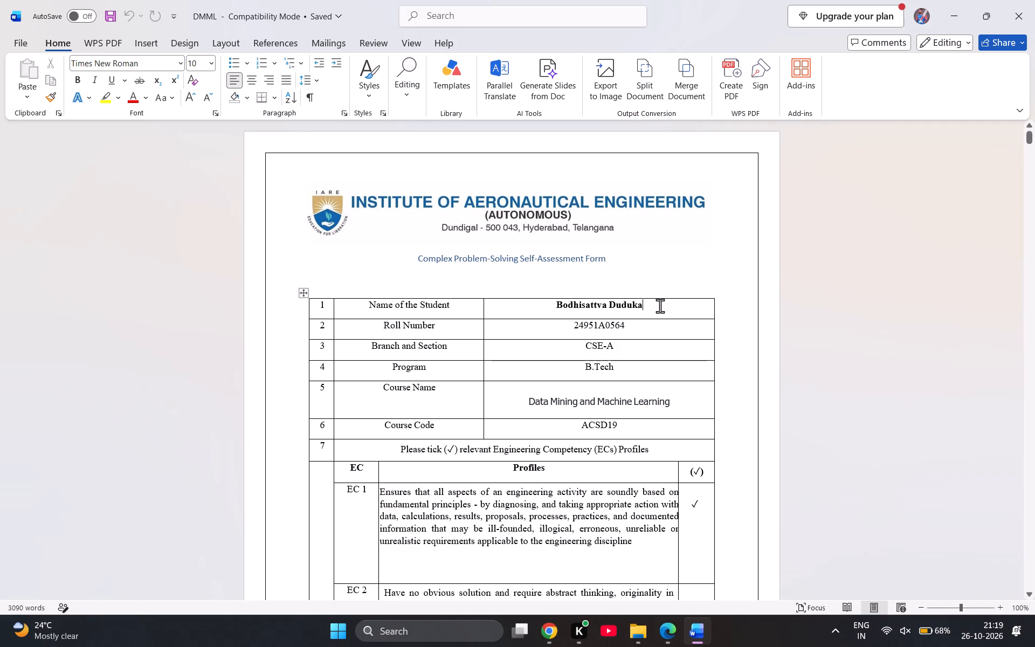
pyautogui.moveTo(651, 306); pyautogui.dragTo(576, 308)
pyautogui.press('BackSpace')
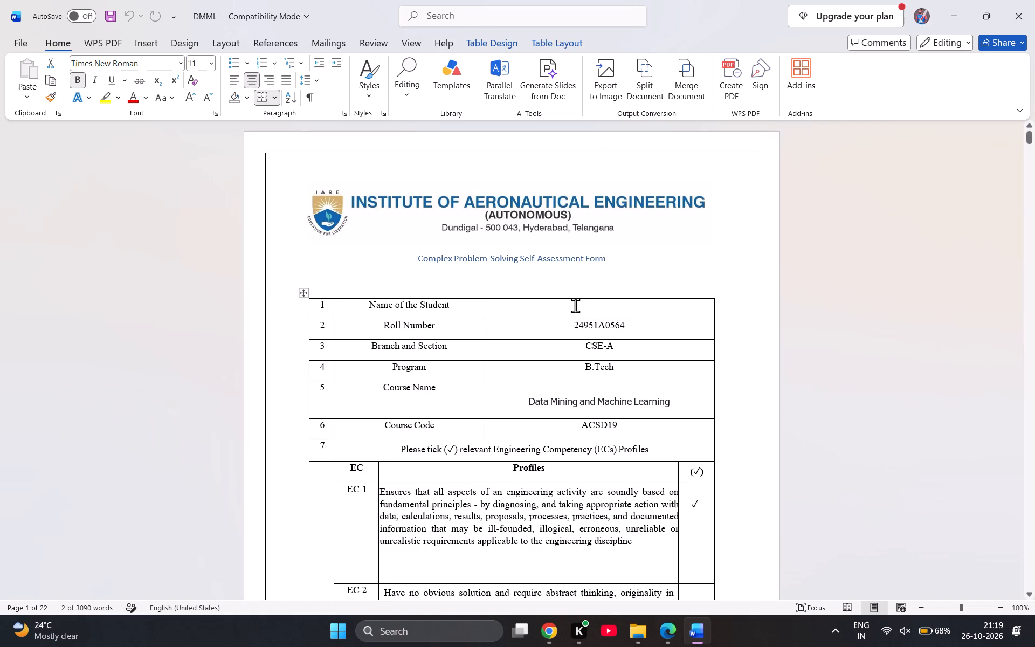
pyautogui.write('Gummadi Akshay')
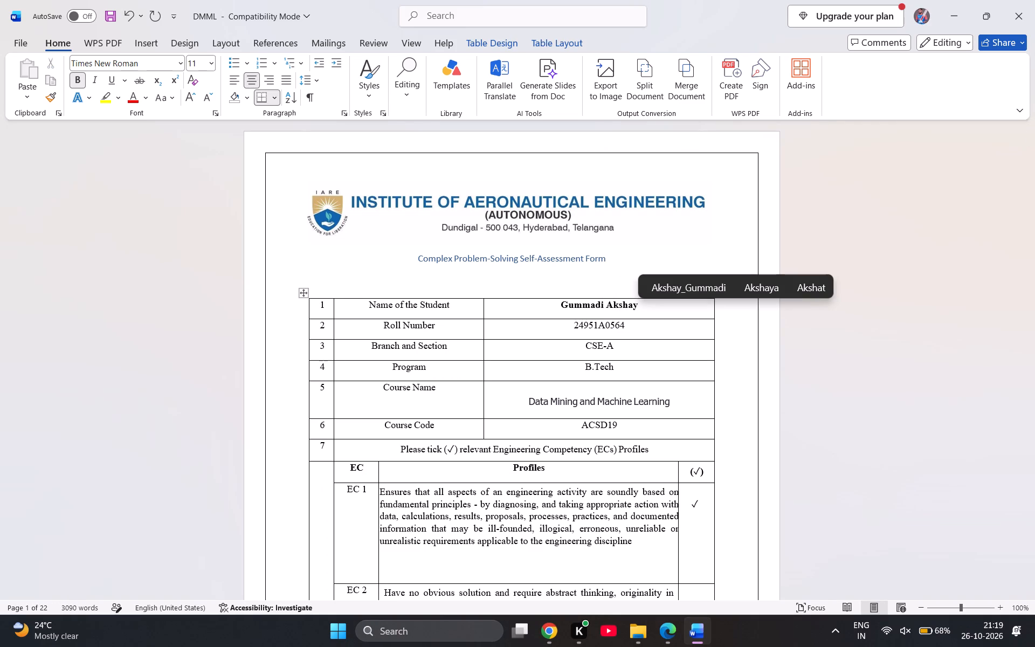
# Change the last two digits of the Roll Number in row 2 of DMML's self-assessment form to 26.
pyautogui.click(636, 326)
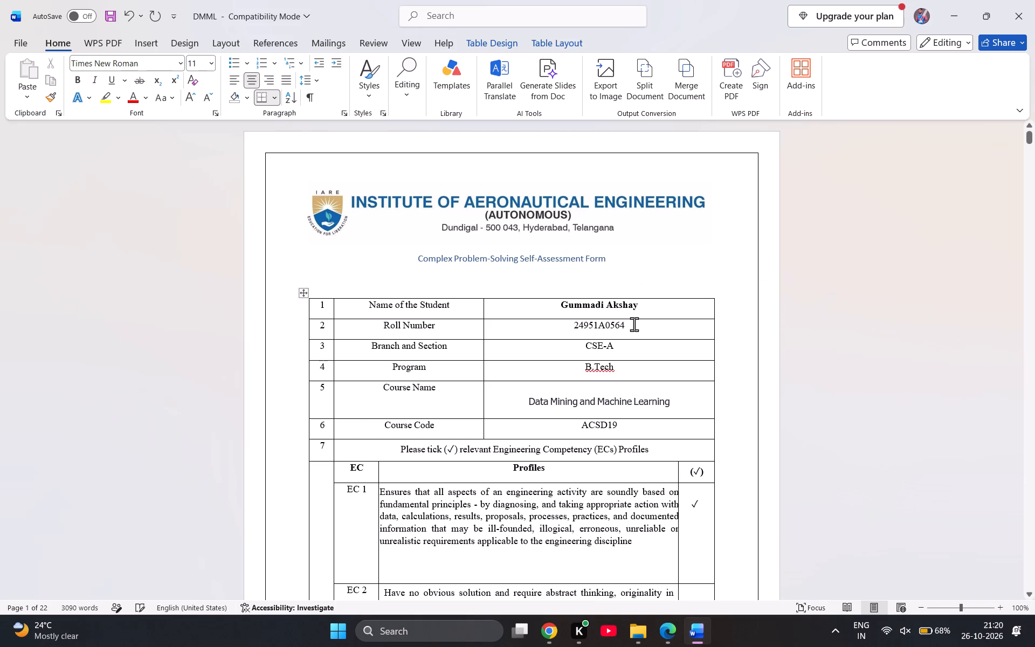
pyautogui.press('BackSpace')
pyautogui.press('BackSpace')
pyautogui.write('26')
# Check DMML's course name and code against the AAT-II course list in Chrome, returning to the Word document.
pyautogui.click(608, 591)
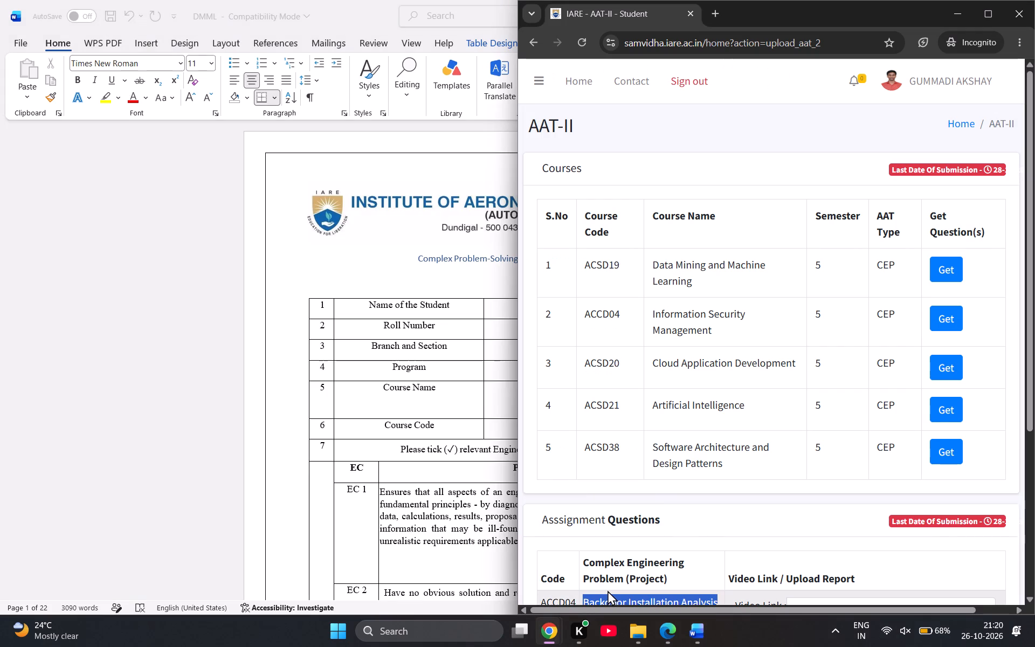
pyautogui.click(217, 487)
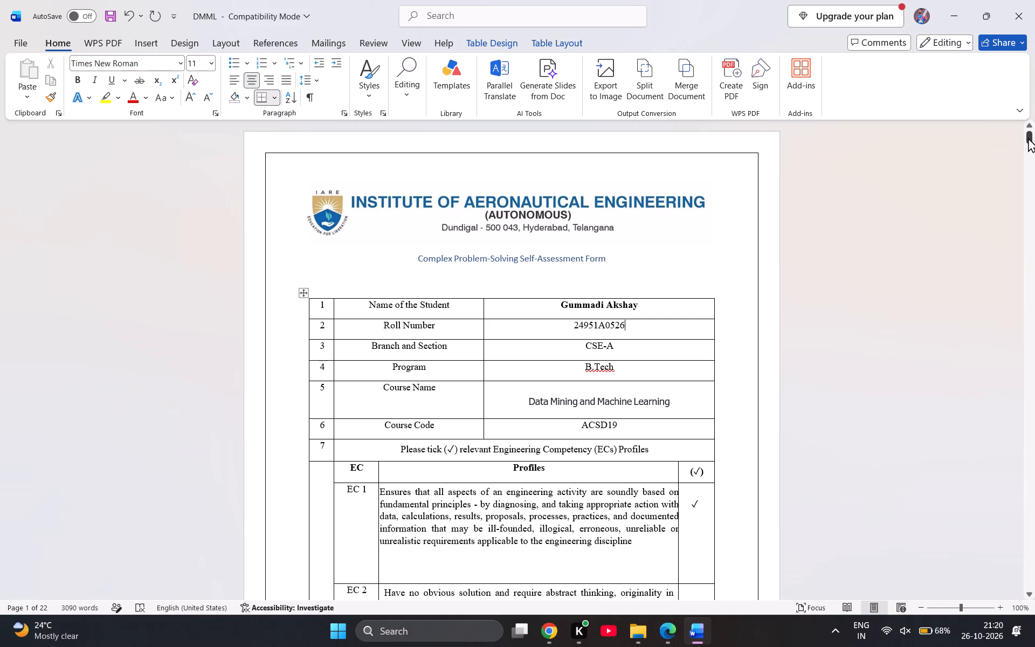
# Delete the EC 6 tick and the stray page break before that row, bringing EC 6 back onto page 1 of DMML's form.
pyautogui.moveTo(1028, 137); pyautogui.dragTo(1027, 140)
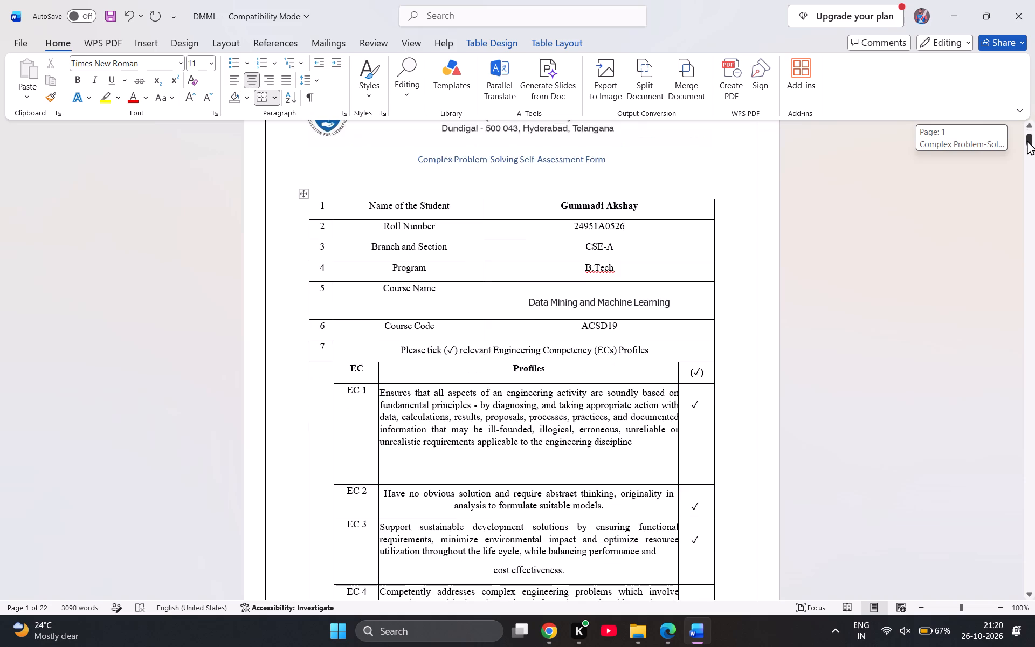
pyautogui.moveTo(1027, 140); pyautogui.dragTo(1024, 176)
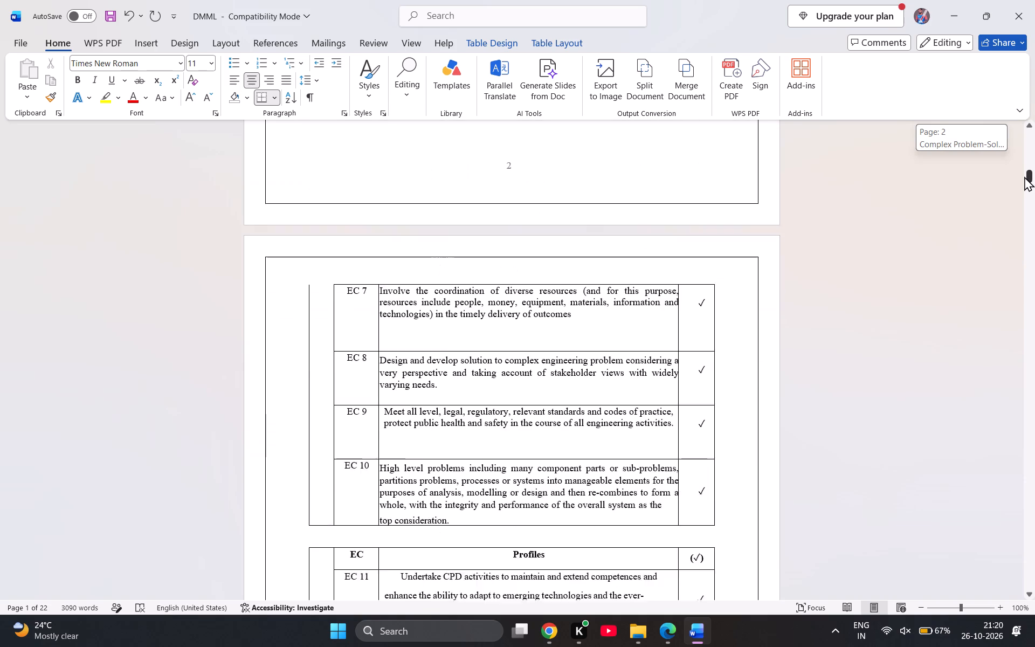
pyautogui.moveTo(1024, 176); pyautogui.dragTo(1028, 157)
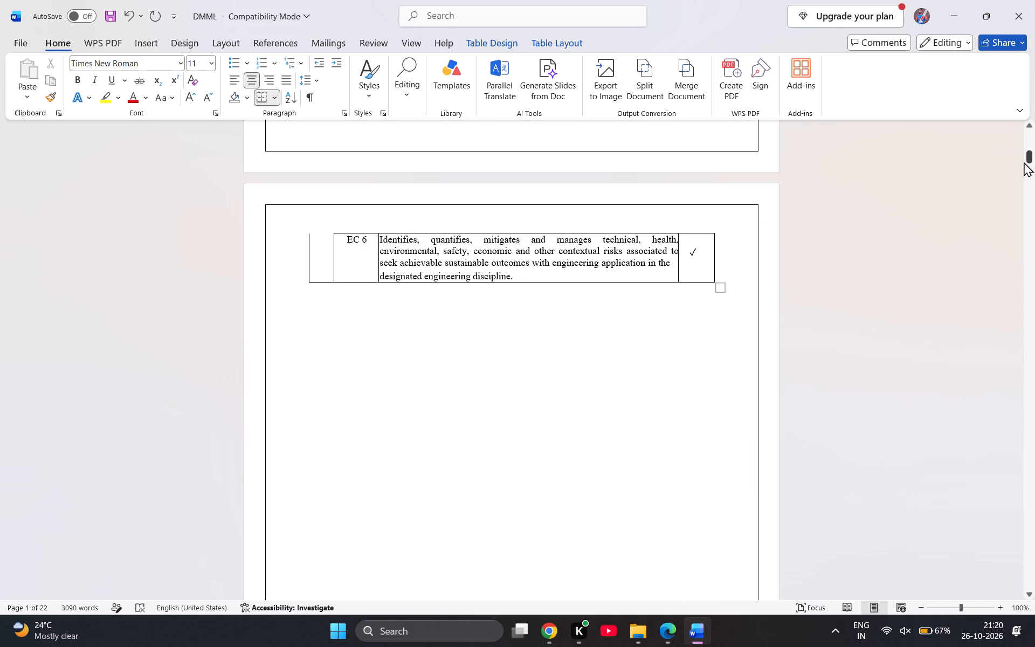
pyautogui.click(1030, 152)
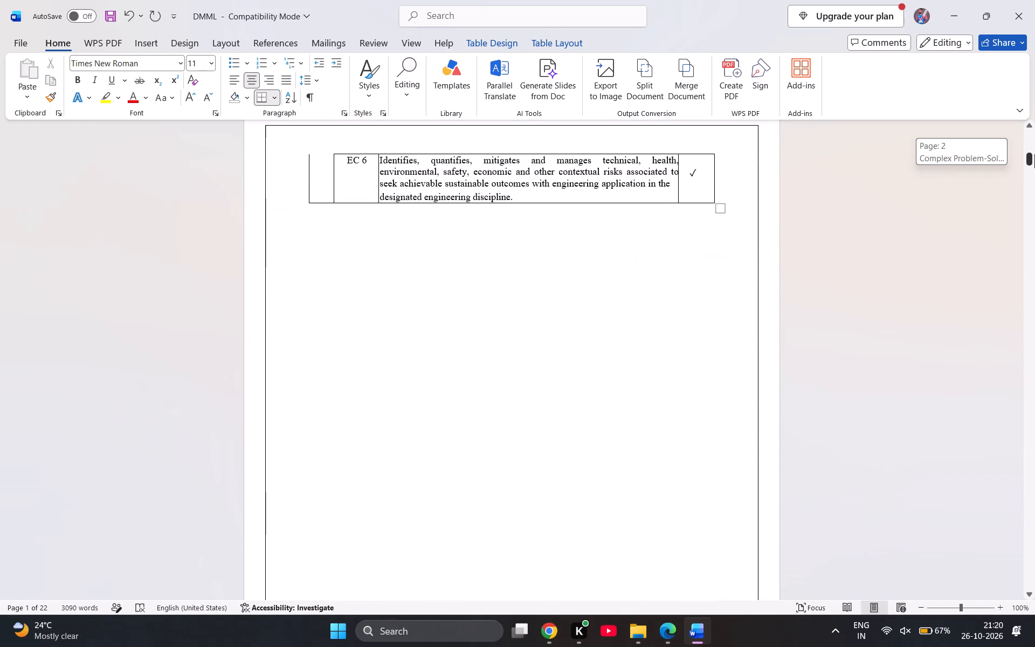
pyautogui.click(686, 241)
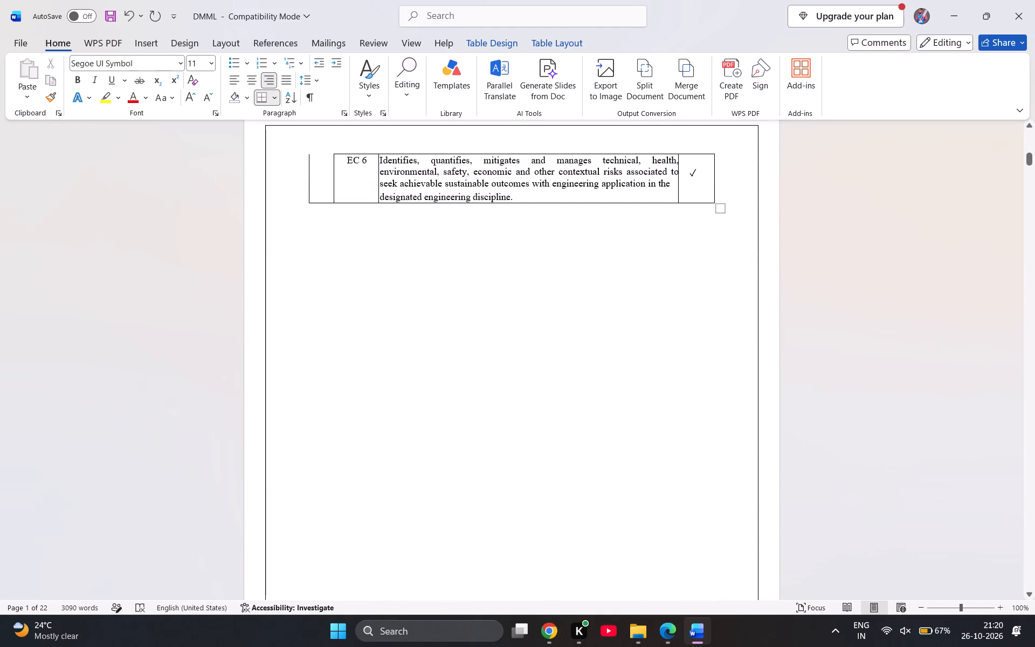
pyautogui.press('Delete')
pyautogui.press('Delete')
pyautogui.click(720, 123)
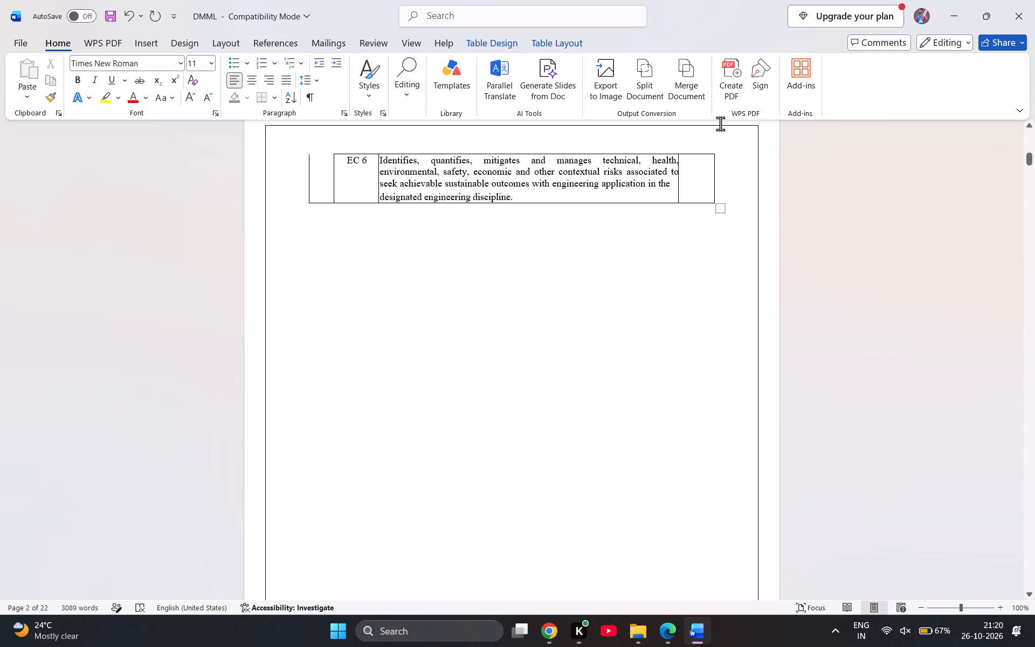
pyautogui.press('Delete')
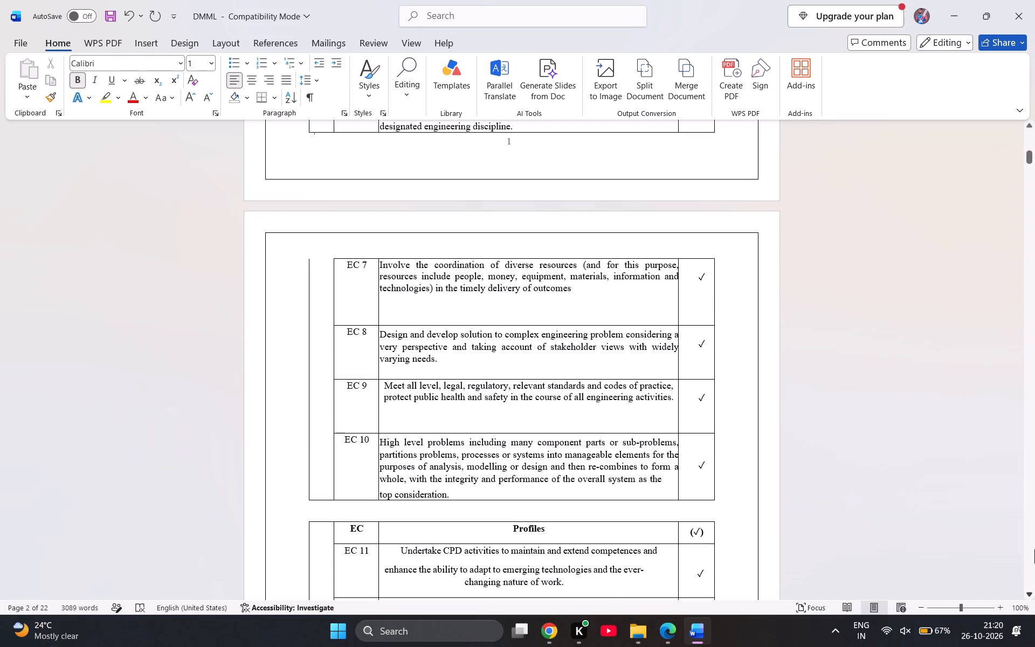
pyautogui.moveTo(1031, 158); pyautogui.dragTo(1032, 144)
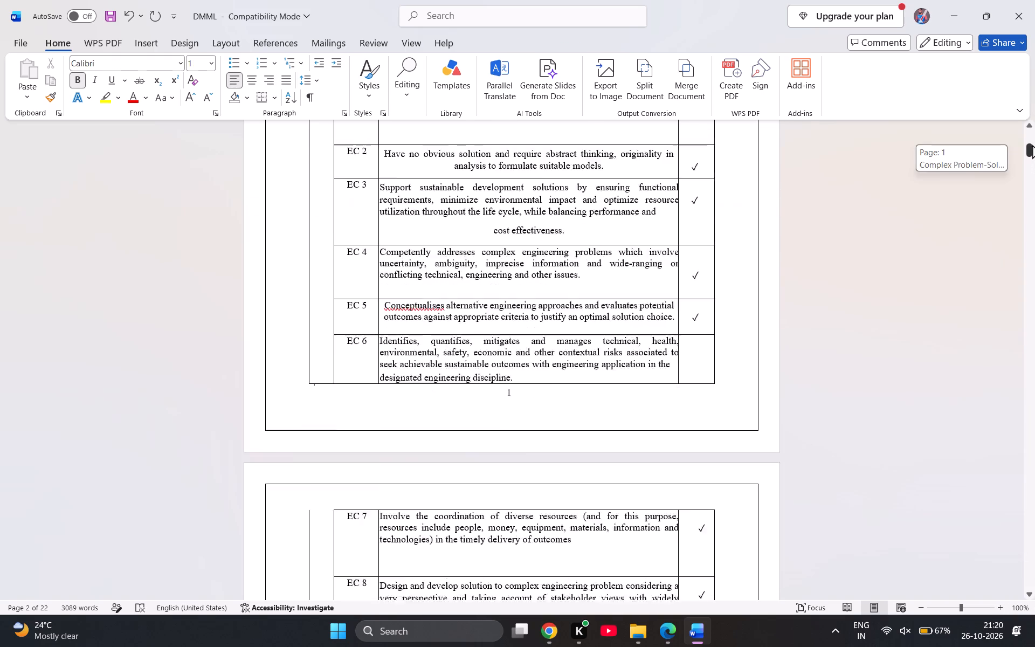
pyautogui.moveTo(1032, 144); pyautogui.dragTo(1034, 127)
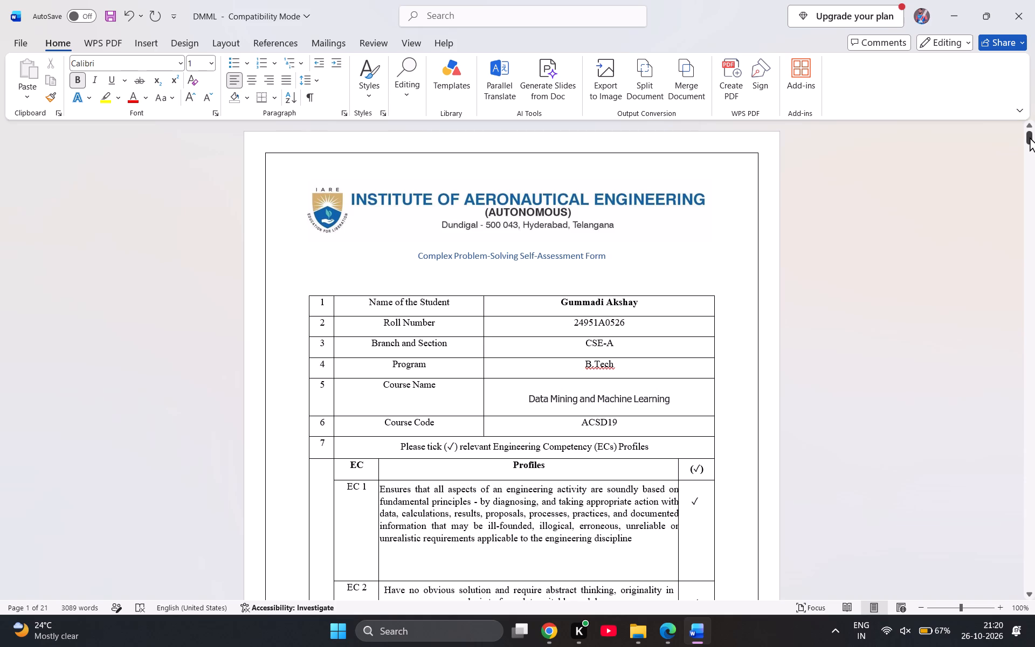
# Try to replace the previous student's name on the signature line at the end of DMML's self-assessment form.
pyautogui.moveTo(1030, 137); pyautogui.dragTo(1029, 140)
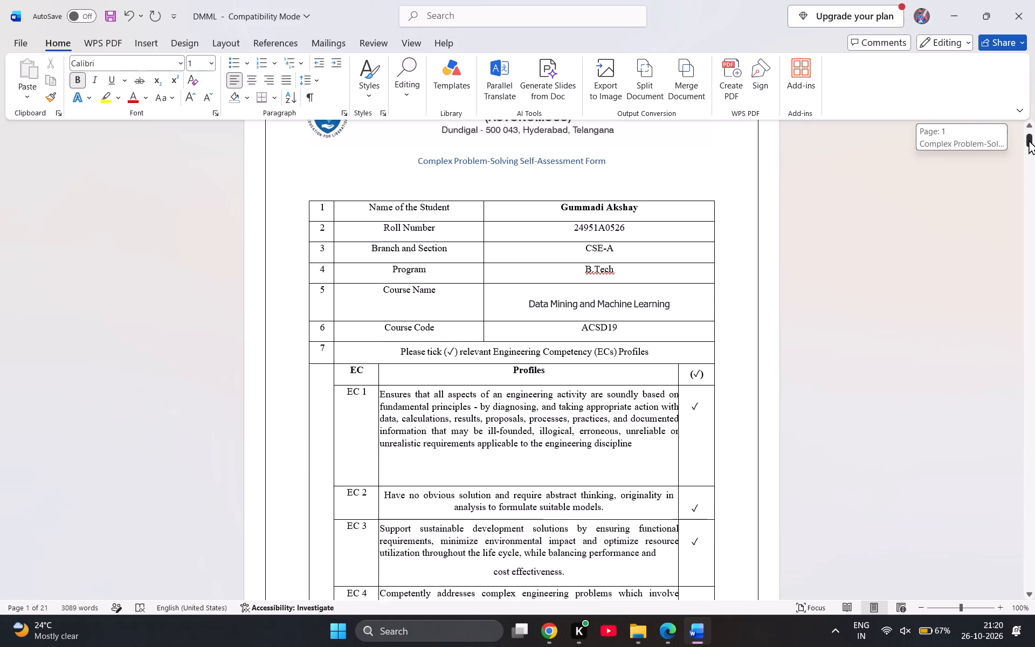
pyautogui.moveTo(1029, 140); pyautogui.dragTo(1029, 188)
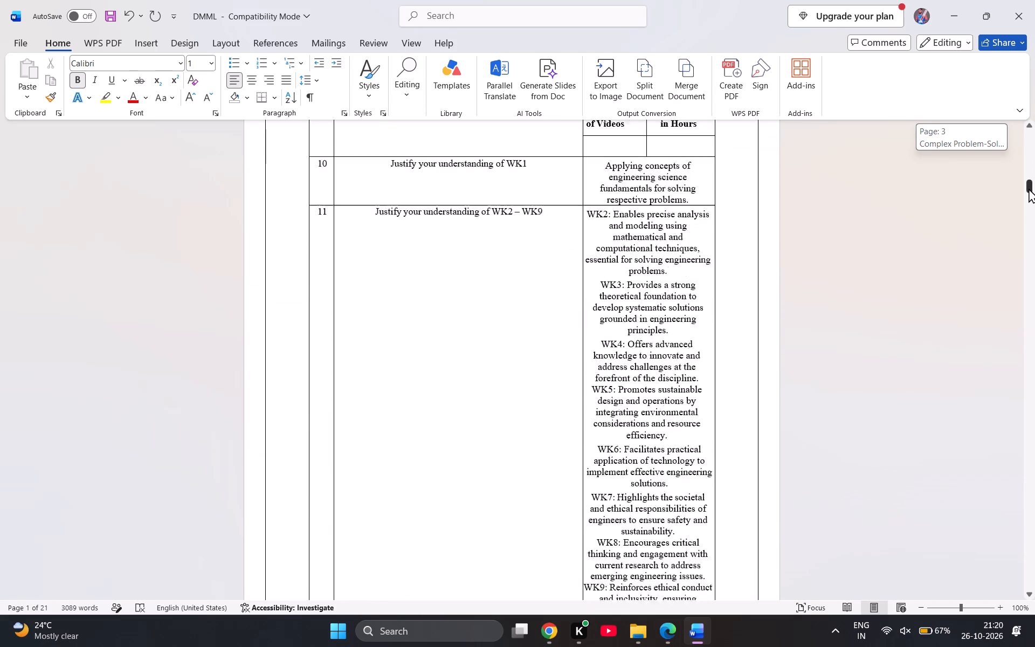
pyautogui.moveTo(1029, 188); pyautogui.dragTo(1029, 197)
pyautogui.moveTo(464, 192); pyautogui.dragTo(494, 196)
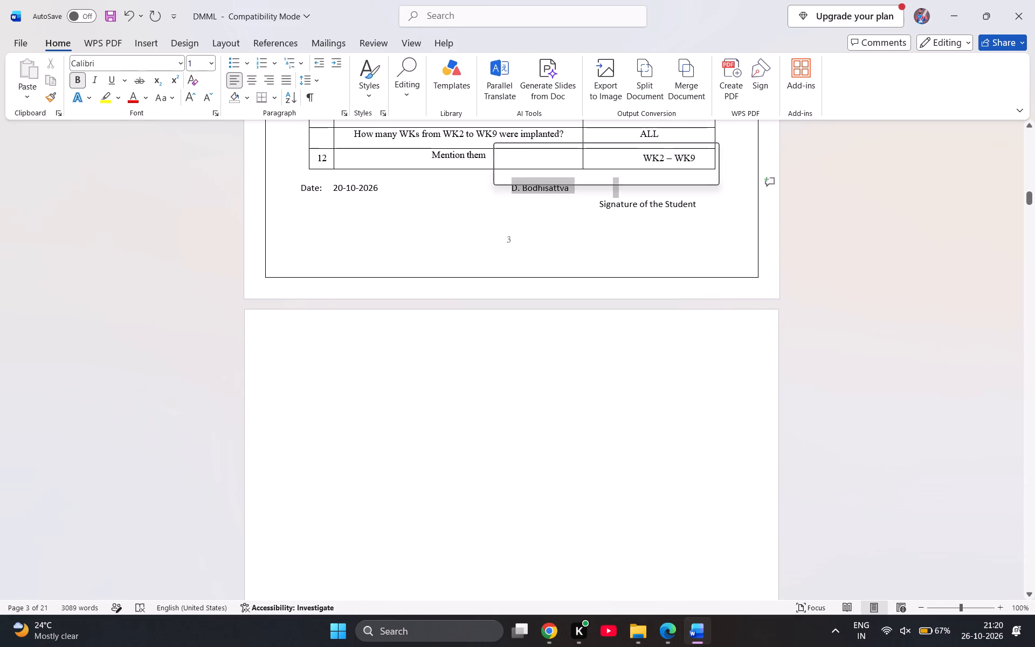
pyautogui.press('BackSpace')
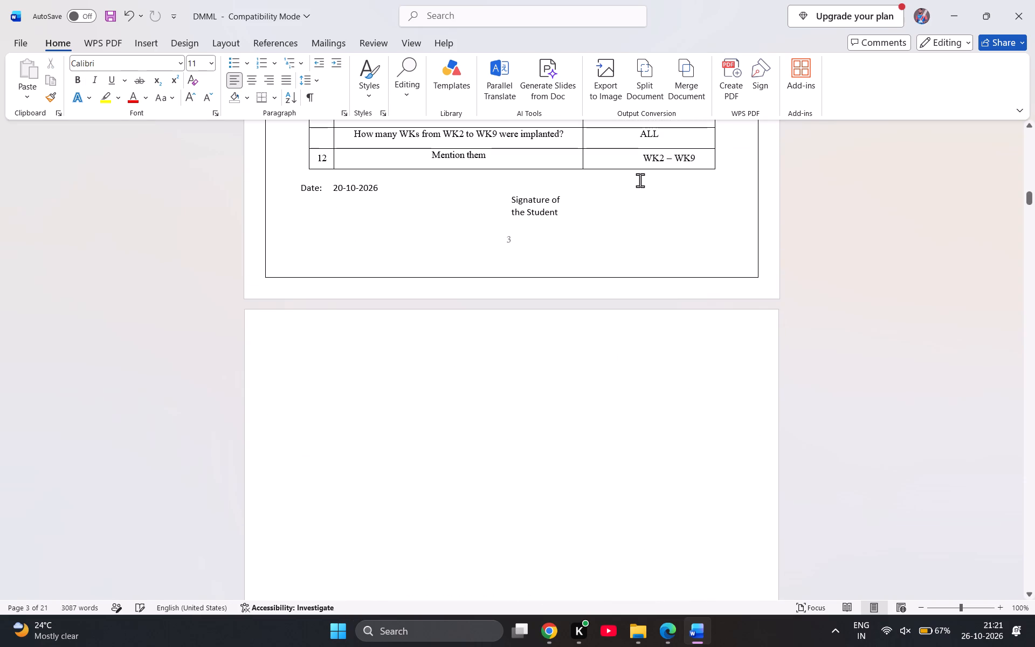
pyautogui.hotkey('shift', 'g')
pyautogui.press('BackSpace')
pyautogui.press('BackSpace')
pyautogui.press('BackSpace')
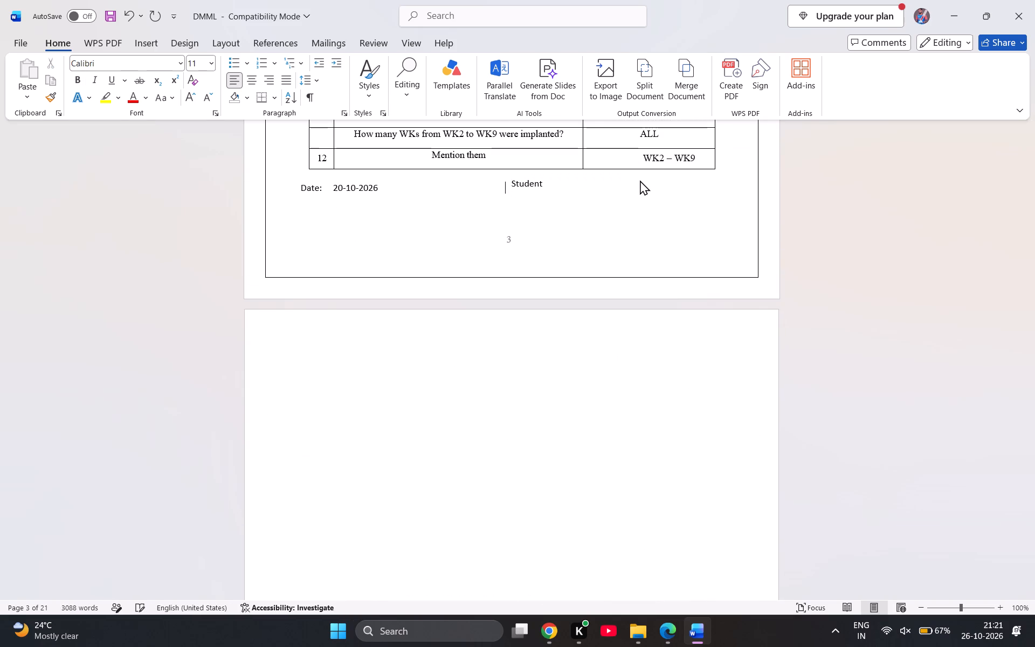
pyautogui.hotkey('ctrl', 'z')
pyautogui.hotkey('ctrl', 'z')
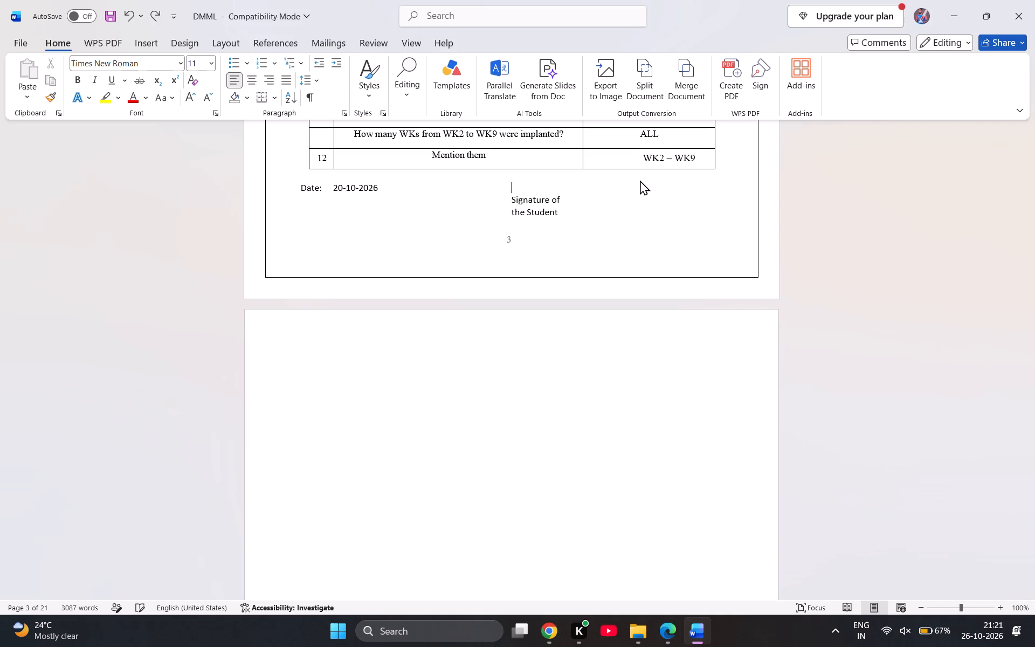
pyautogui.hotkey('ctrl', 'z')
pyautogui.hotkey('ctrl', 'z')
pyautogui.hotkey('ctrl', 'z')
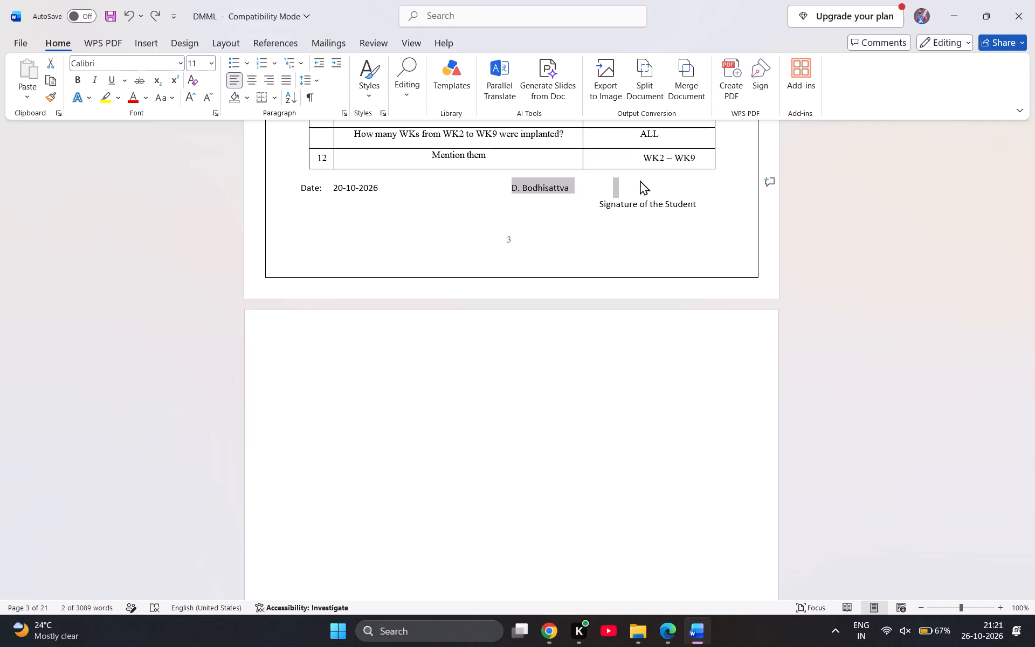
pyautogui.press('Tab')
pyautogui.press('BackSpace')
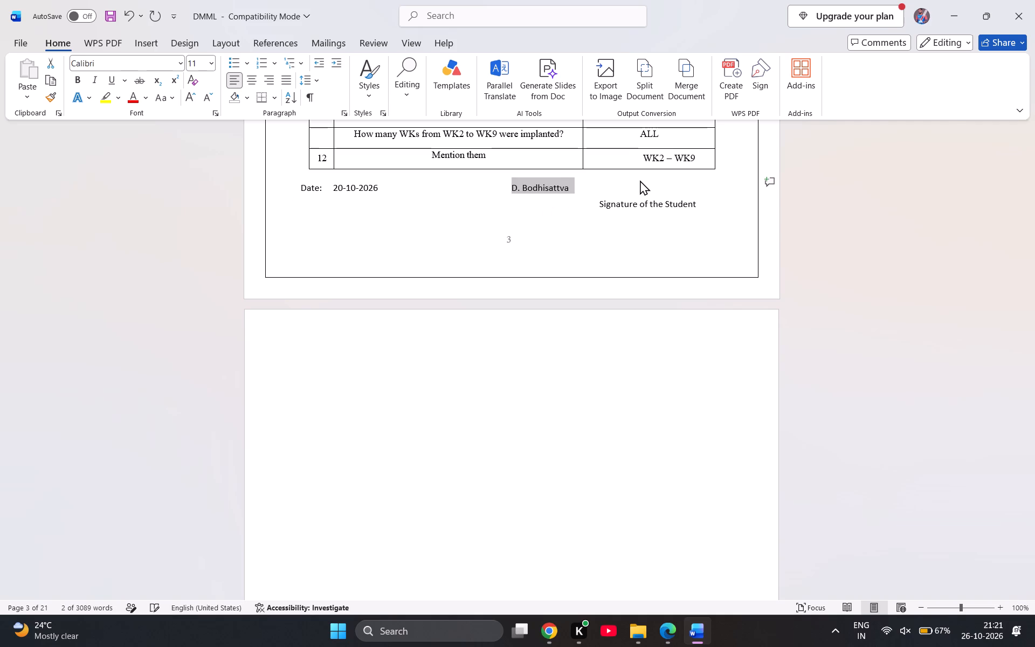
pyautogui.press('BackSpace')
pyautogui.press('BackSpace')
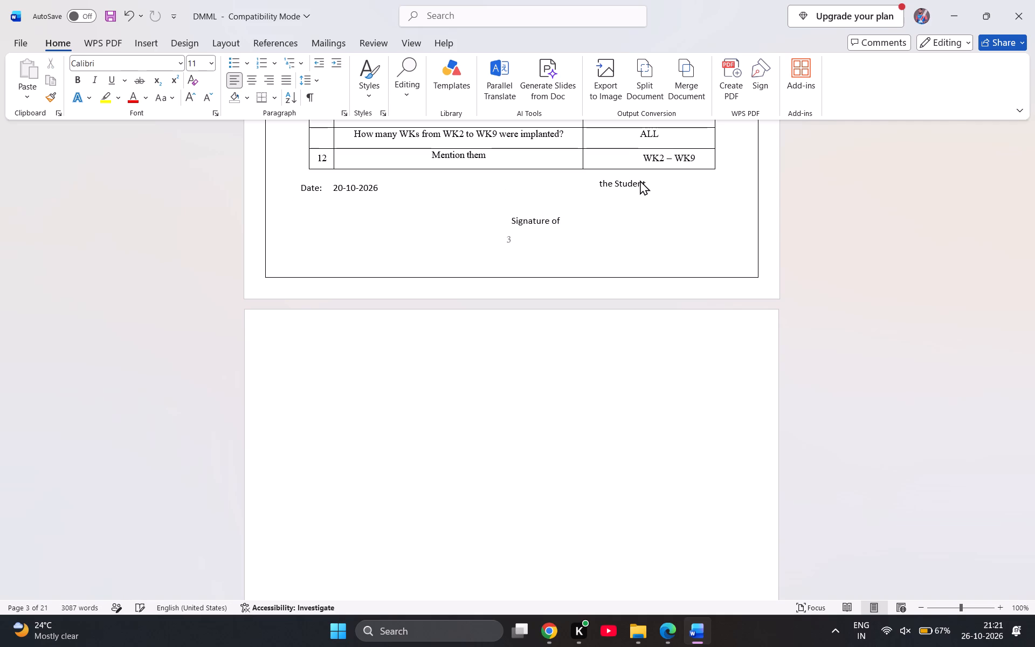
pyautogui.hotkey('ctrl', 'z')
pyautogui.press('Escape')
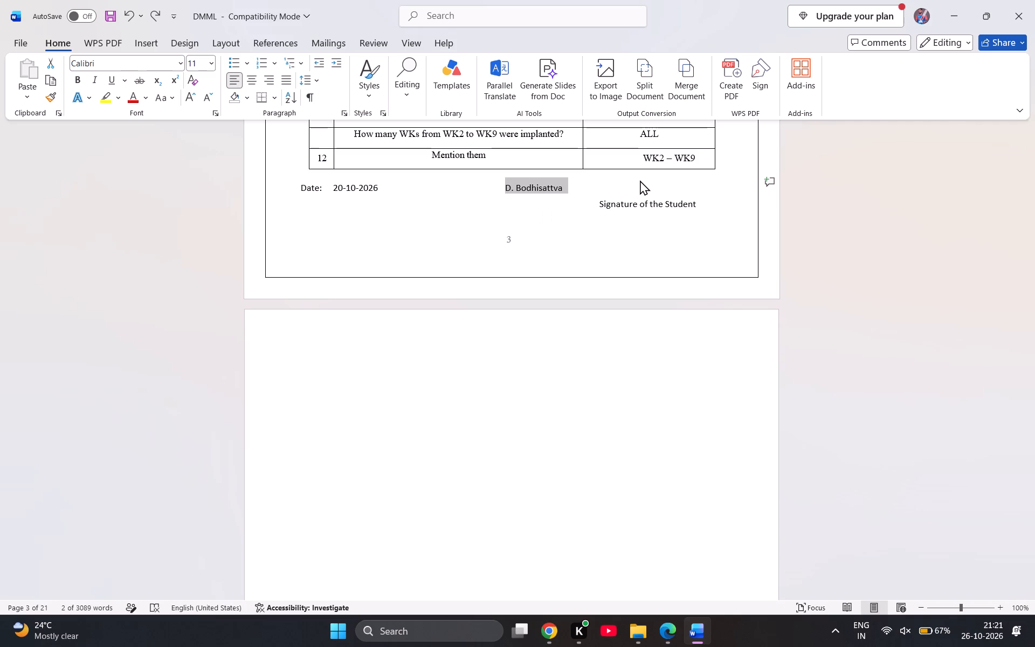
# Enter the report owner's name directly above "Signature of the Student" on page 3.
pyautogui.click(638, 180)
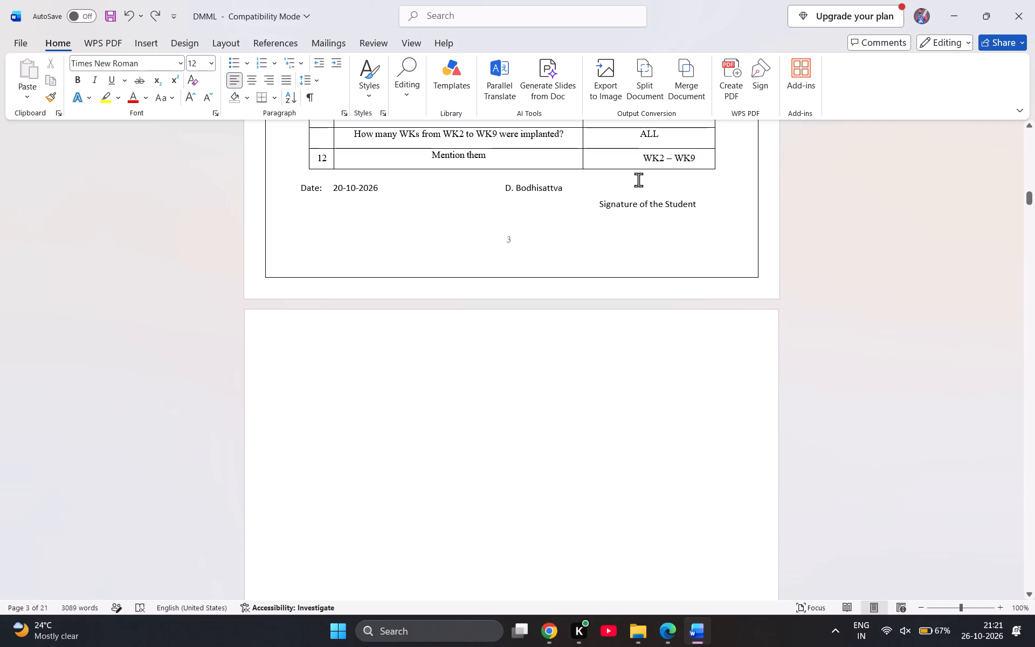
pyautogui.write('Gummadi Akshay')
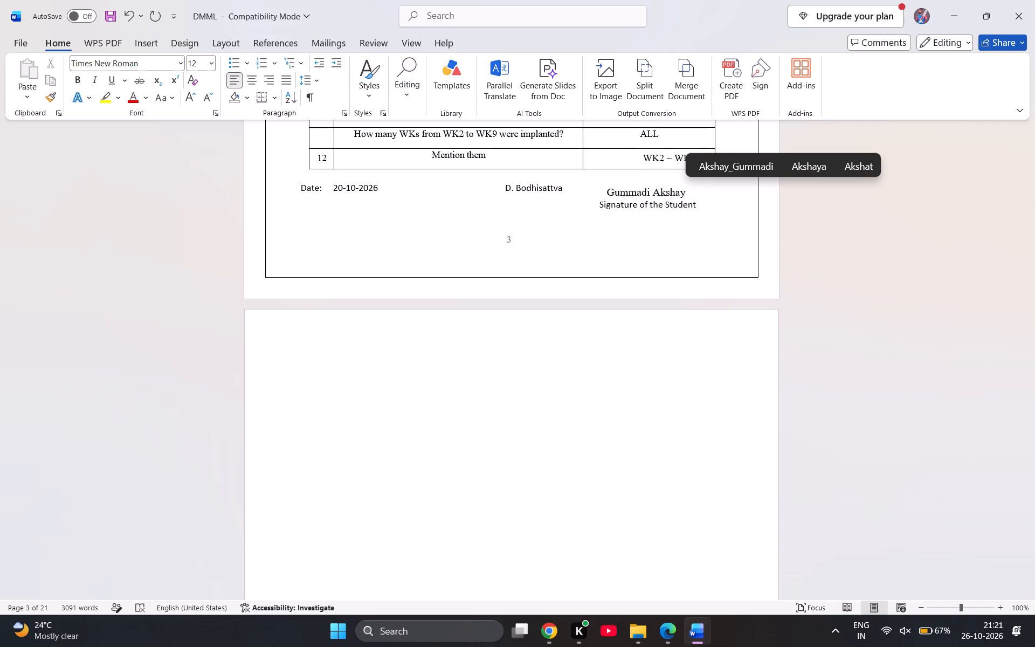
# Delete the previous student's name between the date and the owner's name, keeping the signature block's spacing.
pyautogui.moveTo(550, 190); pyautogui.dragTo(536, 191)
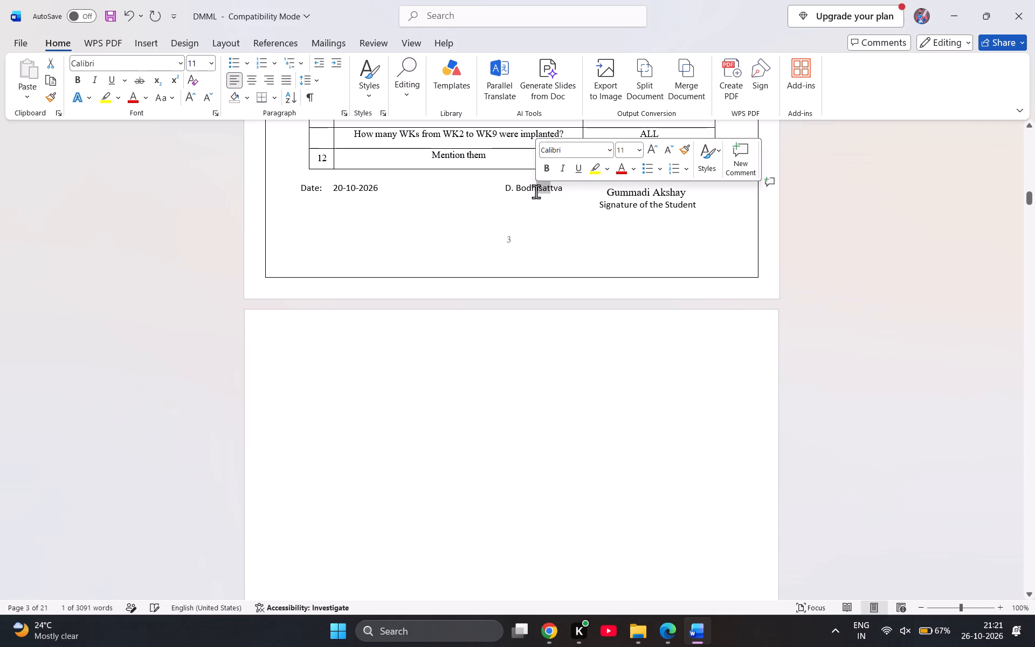
pyautogui.press('BackSpace')
pyautogui.moveTo(557, 187); pyautogui.dragTo(508, 195)
pyautogui.press('BackSpace')
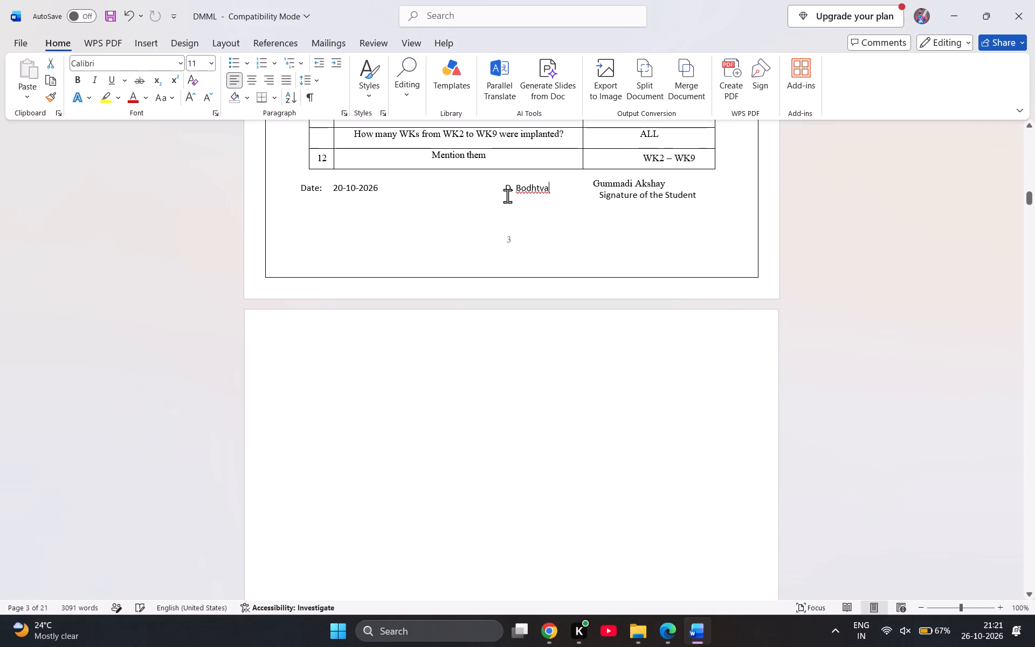
pyautogui.press('BackSpace')
pyautogui.press('BackSpace')
pyautogui.press('BackSpace')
pyautogui.press('BackSpace')
pyautogui.press('BackSpace')
pyautogui.press('BackSpace')
pyautogui.press('BackSpace')
pyautogui.press('BackSpace')
pyautogui.press('BackSpace')
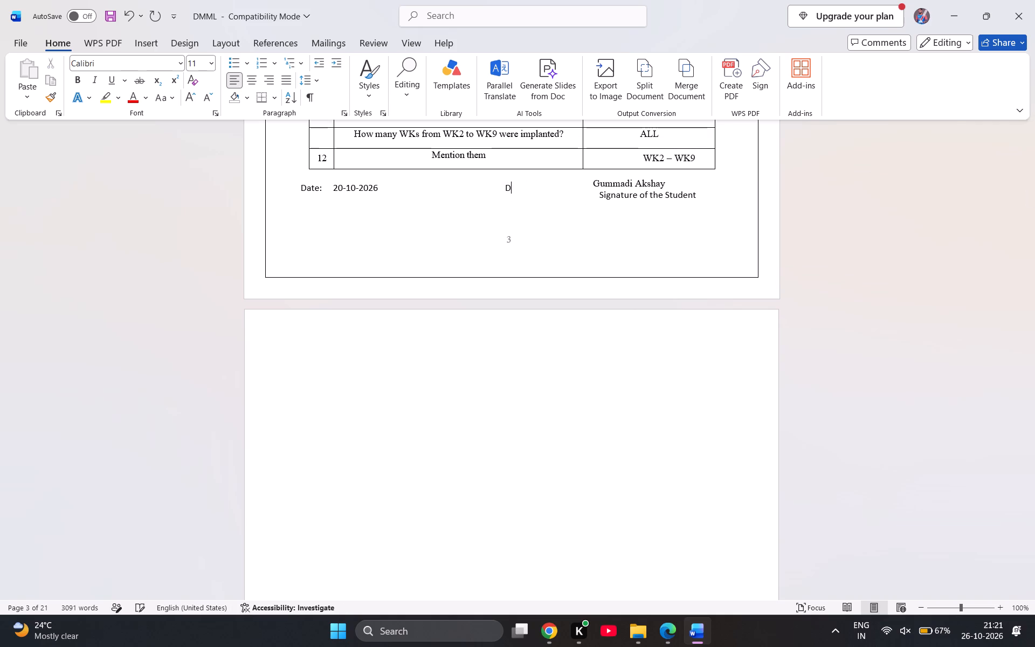
pyautogui.press('BackSpace')
pyautogui.press('BackSpace')
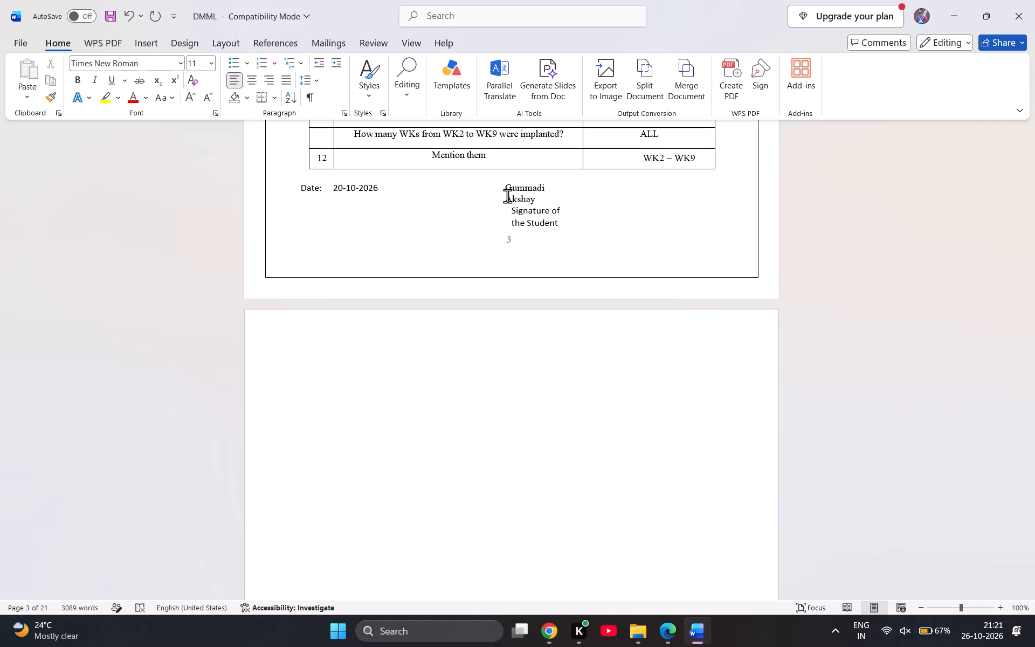
pyautogui.hotkey('ctrl', 'z')
# Insert four spaces before the owner's name to align it above "Signature of the Student".
pyautogui.click(590, 189)
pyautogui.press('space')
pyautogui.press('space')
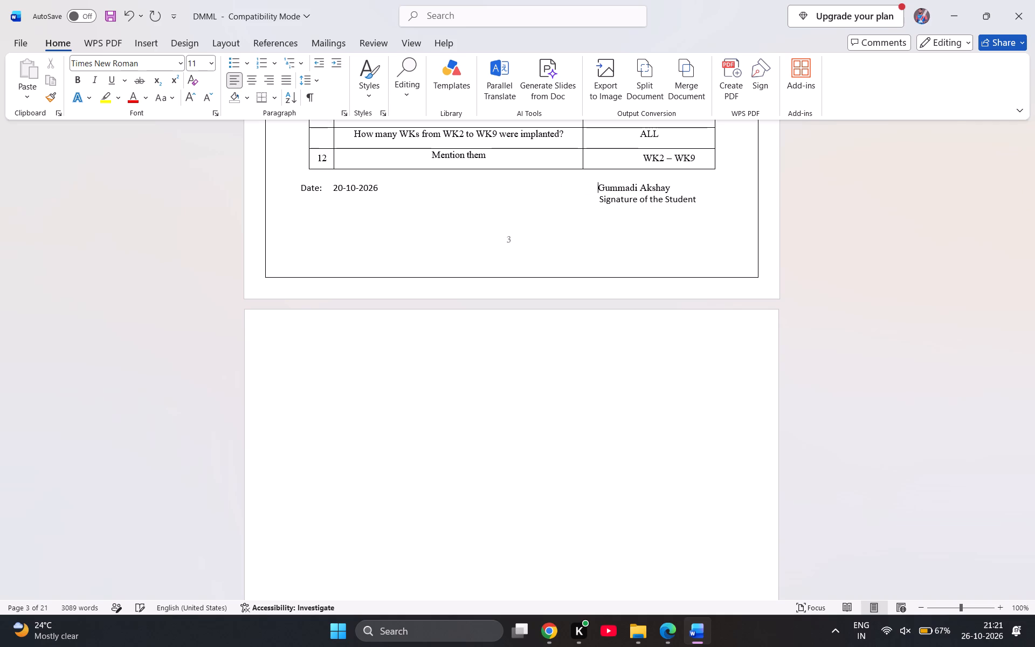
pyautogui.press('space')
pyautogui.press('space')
# Set the date beside the signature in DMML's self-assessment form to 28-9-2026.
pyautogui.click(387, 189)
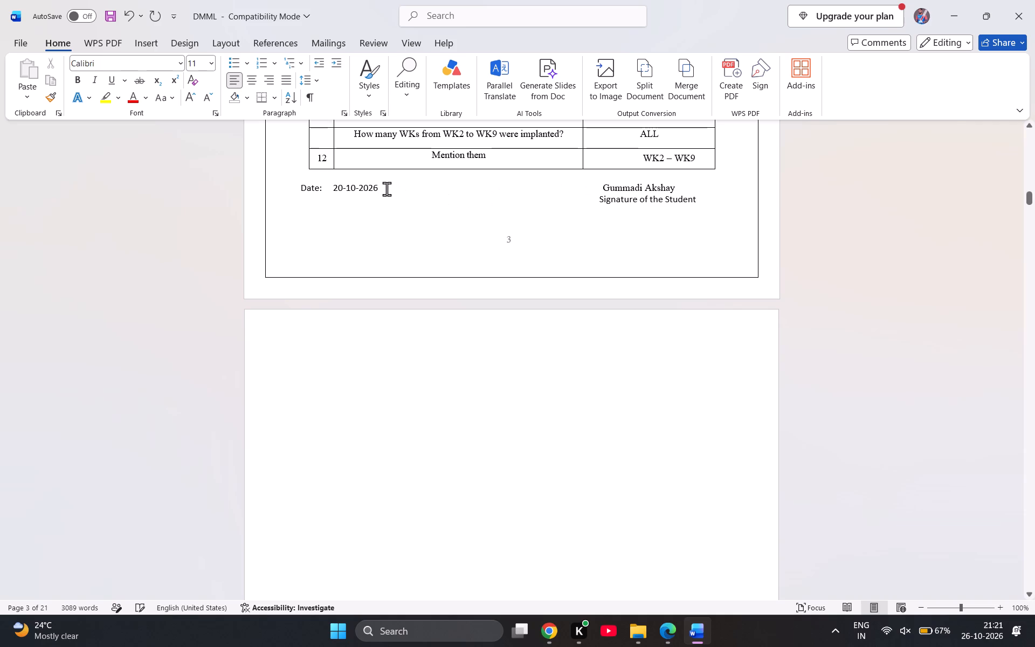
pyautogui.press('Left')
pyautogui.press('Left')
pyautogui.press('Left')
pyautogui.press('Left')
pyautogui.press('Left')
pyautogui.press('BackSpace')
pyautogui.press('BackSpace')
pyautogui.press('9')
pyautogui.press('Left')
pyautogui.press('Left')
pyautogui.press('BackSpace')
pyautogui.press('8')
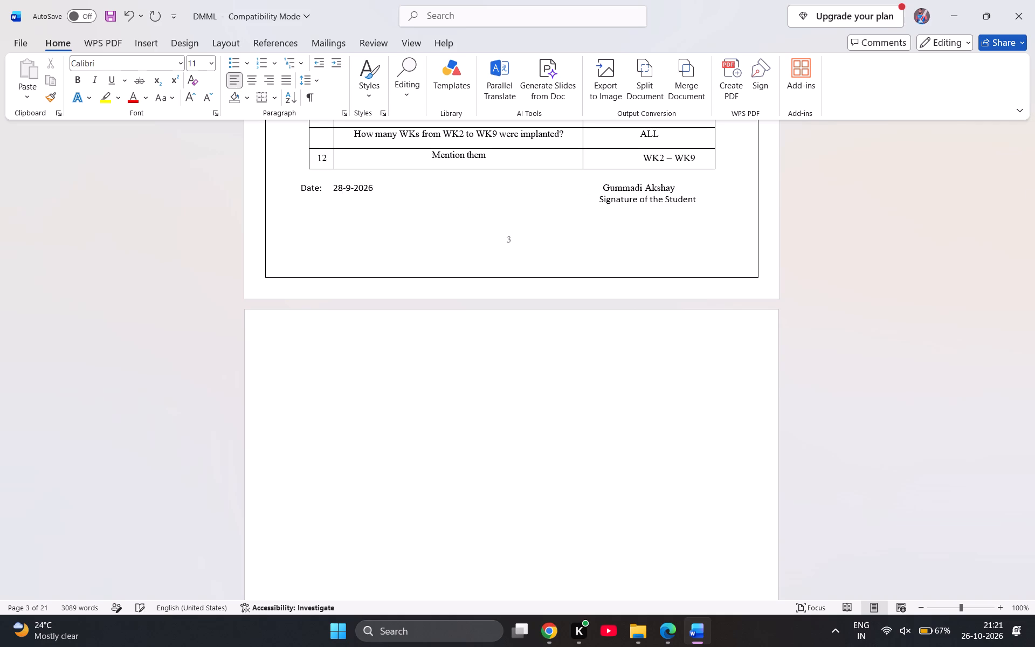
# Delete the blank page after the signature block on page 3 of the DMML report.
pyautogui.click(529, 363)
pyautogui.click(531, 359)
pyautogui.click(539, 346)
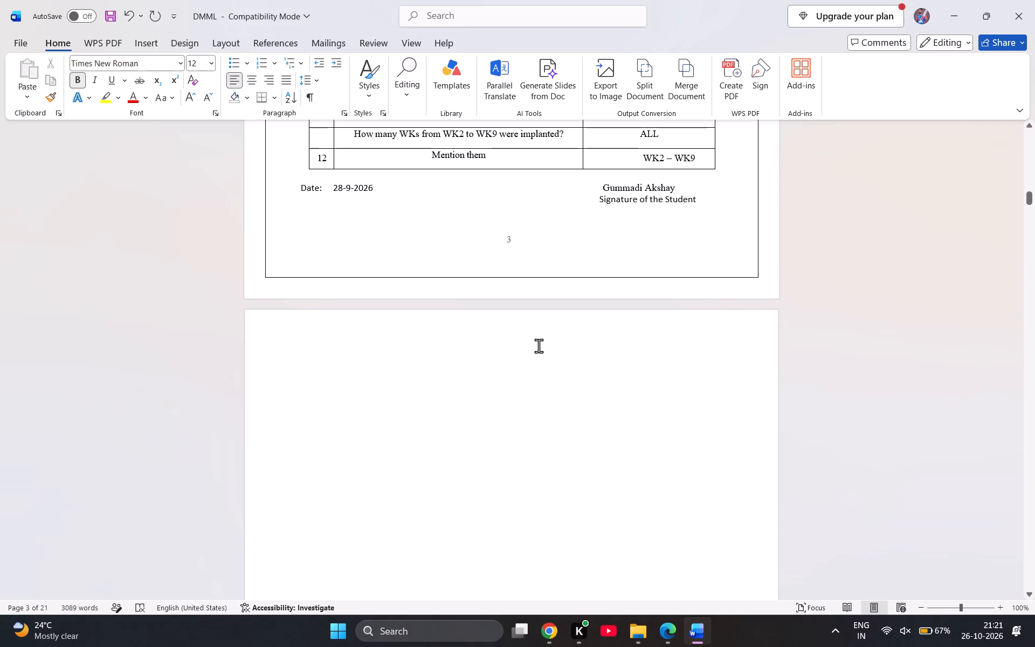
pyautogui.press('Print')
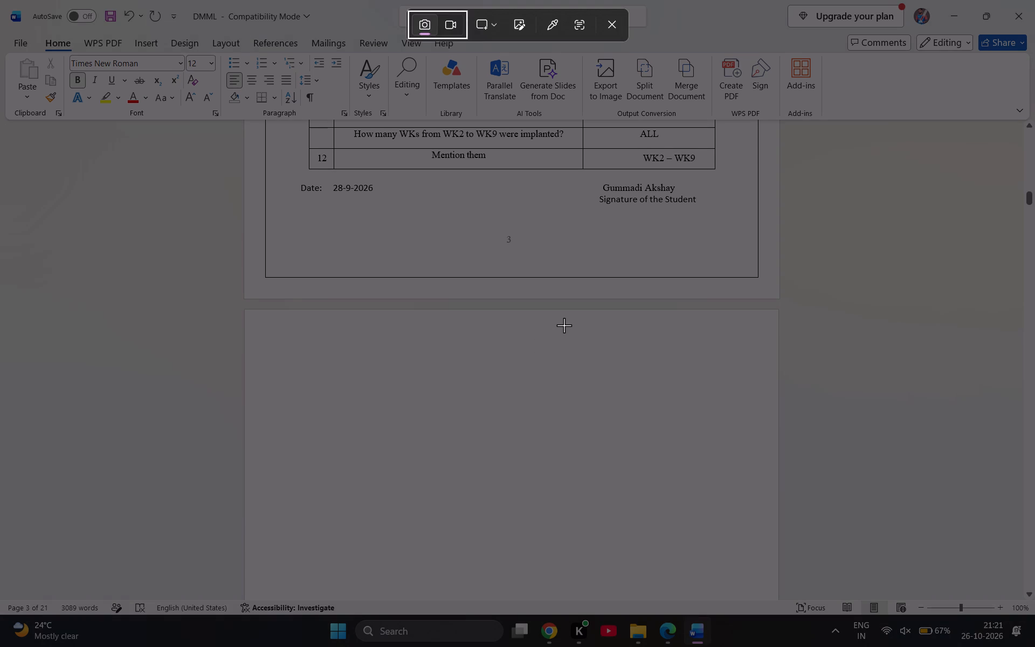
pyautogui.press('Escape')
pyautogui.click(564, 325)
pyautogui.press('Delete')
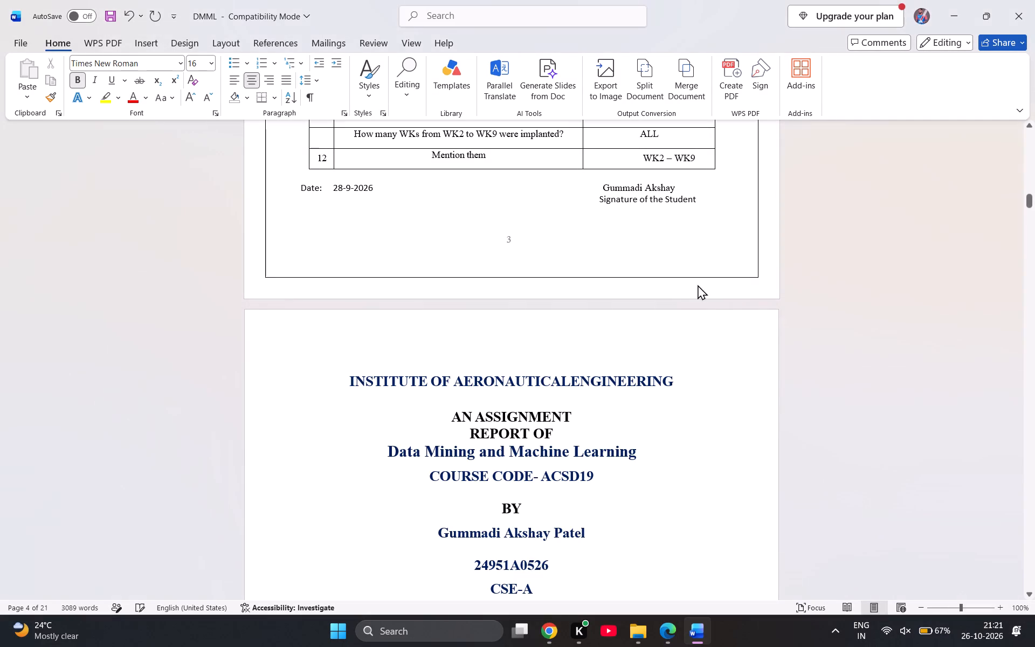
# Review DMML's self-assessment form, cover page and table of contents, checking the course details against the AAT-II course list.
pyautogui.moveTo(1029, 198); pyautogui.dragTo(1031, 144)
pyautogui.moveTo(1032, 149); pyautogui.dragTo(1034, 113)
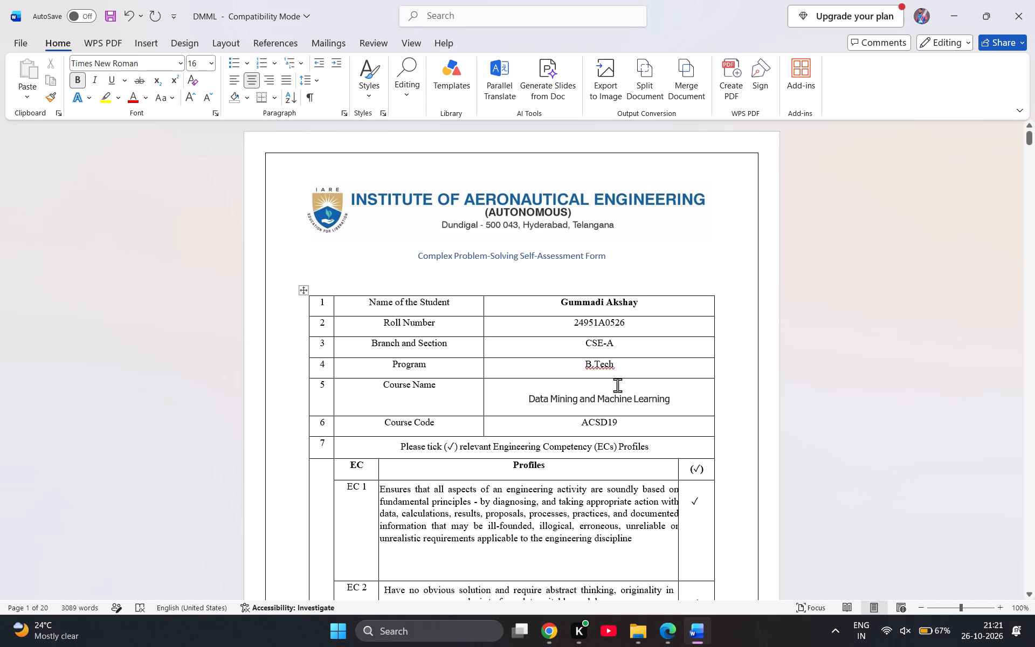
pyautogui.click(643, 569)
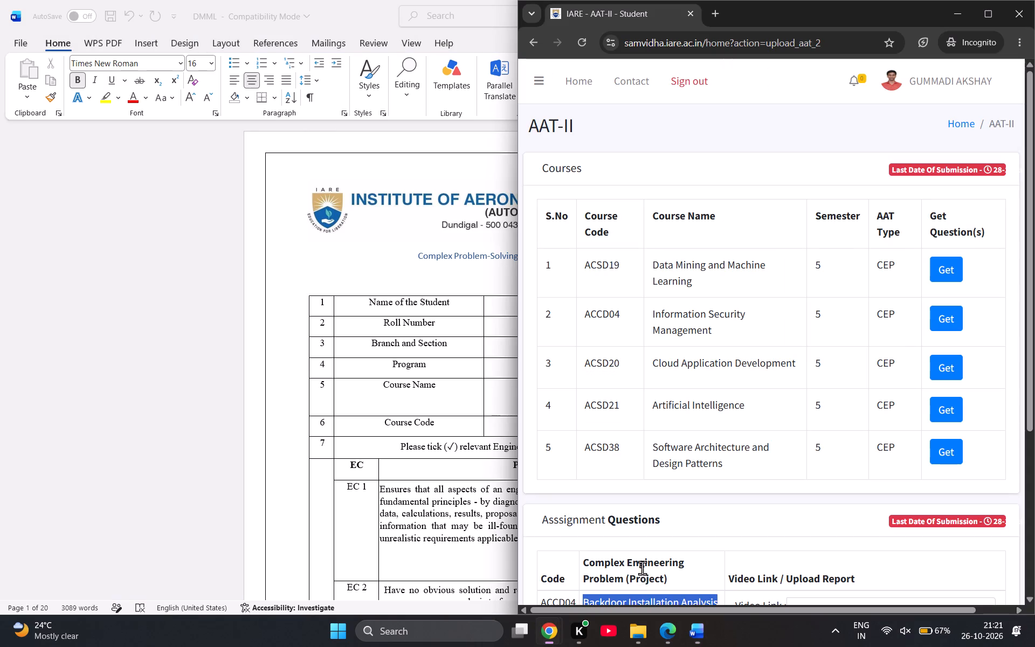
pyautogui.click(745, 542)
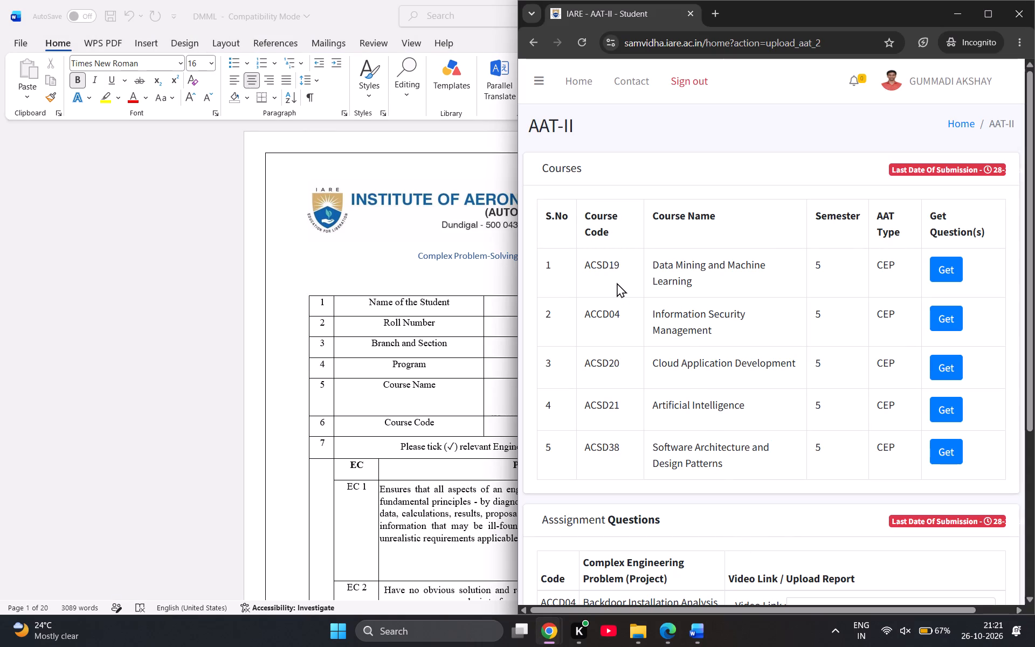
pyautogui.click(964, 14)
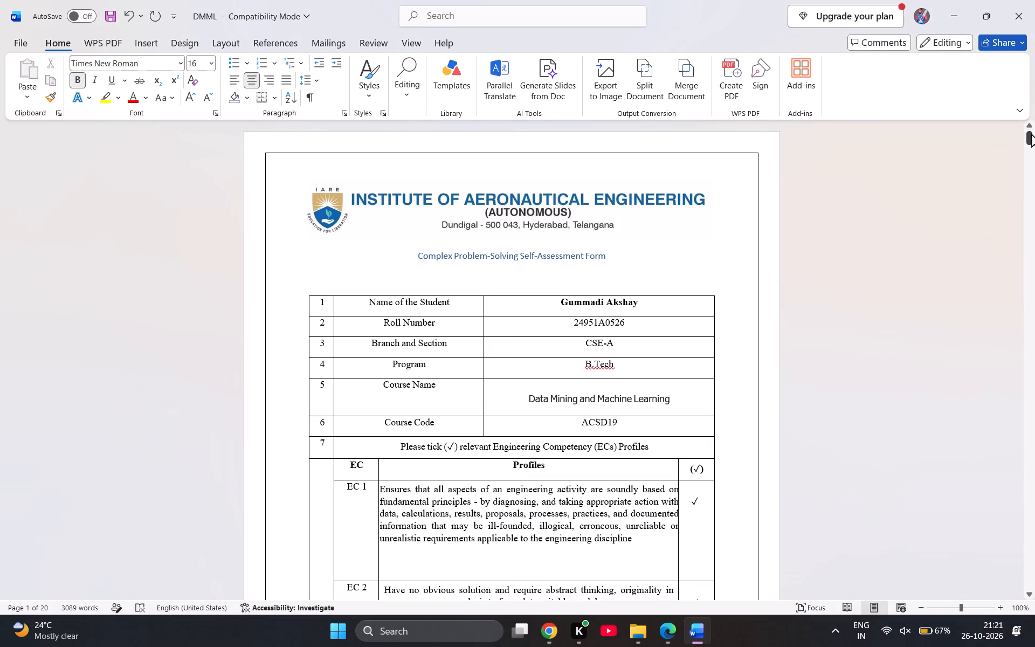
pyautogui.moveTo(1031, 133); pyautogui.dragTo(1030, 171)
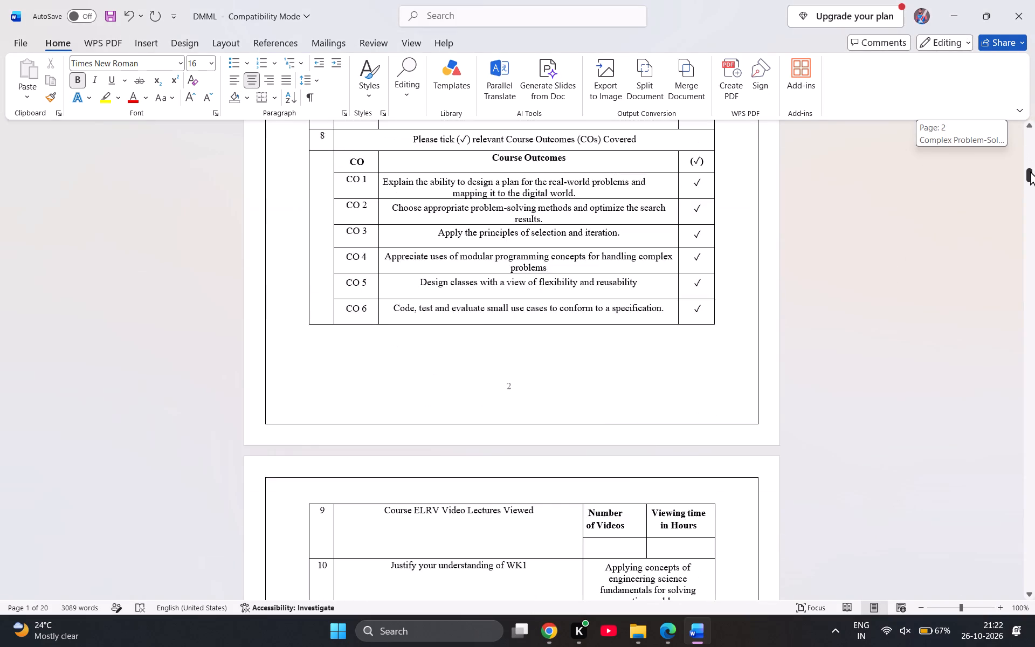
pyautogui.moveTo(1030, 171); pyautogui.dragTo(1030, 199)
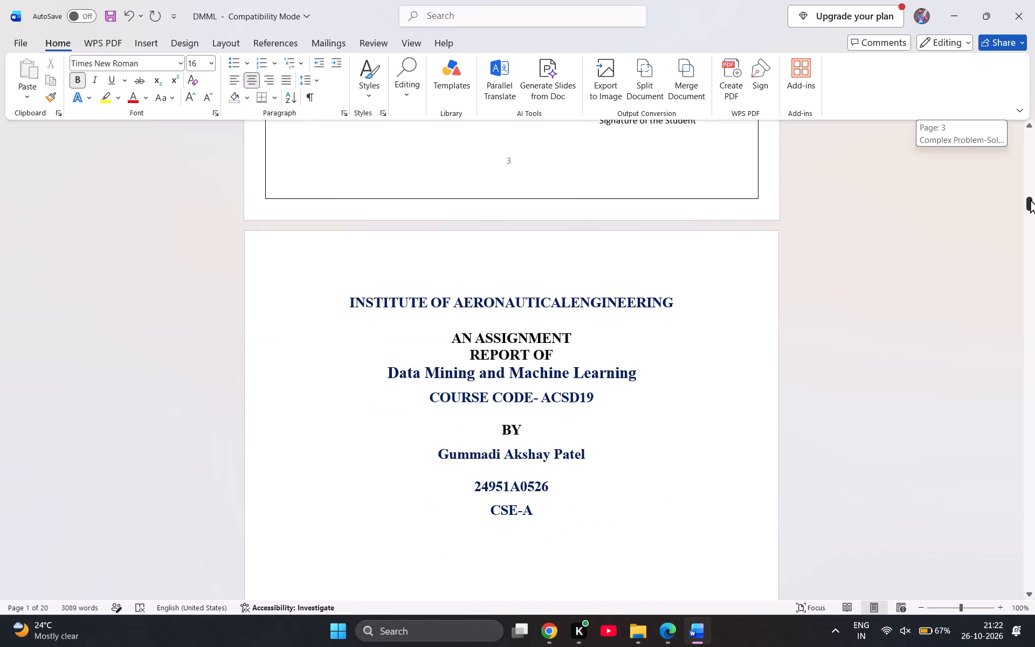
pyautogui.moveTo(1030, 199); pyautogui.dragTo(1030, 209)
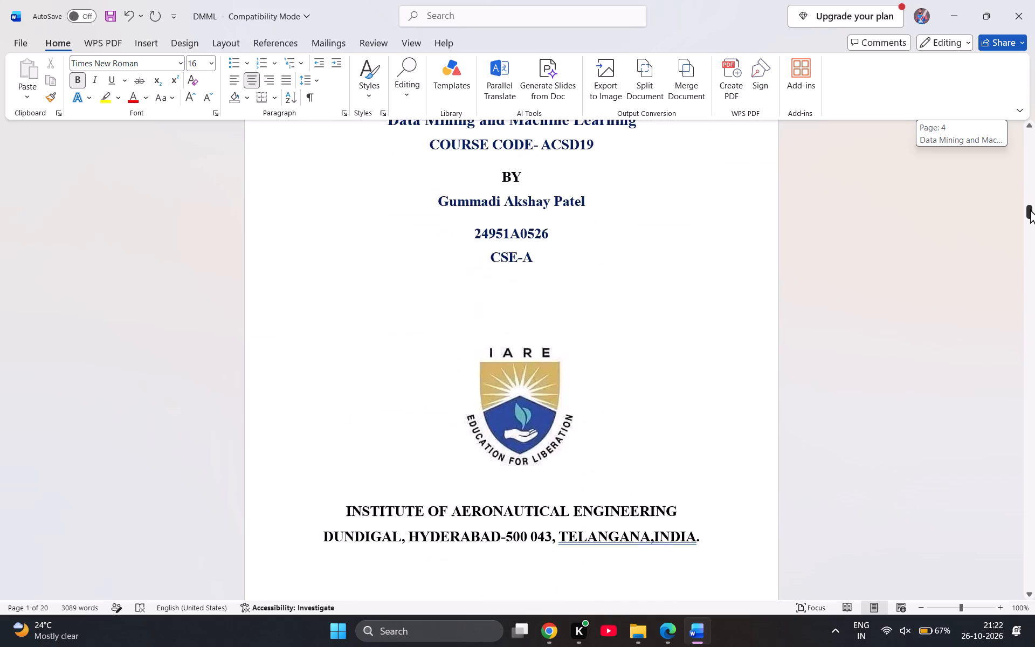
pyautogui.moveTo(1030, 209); pyautogui.dragTo(1030, 247)
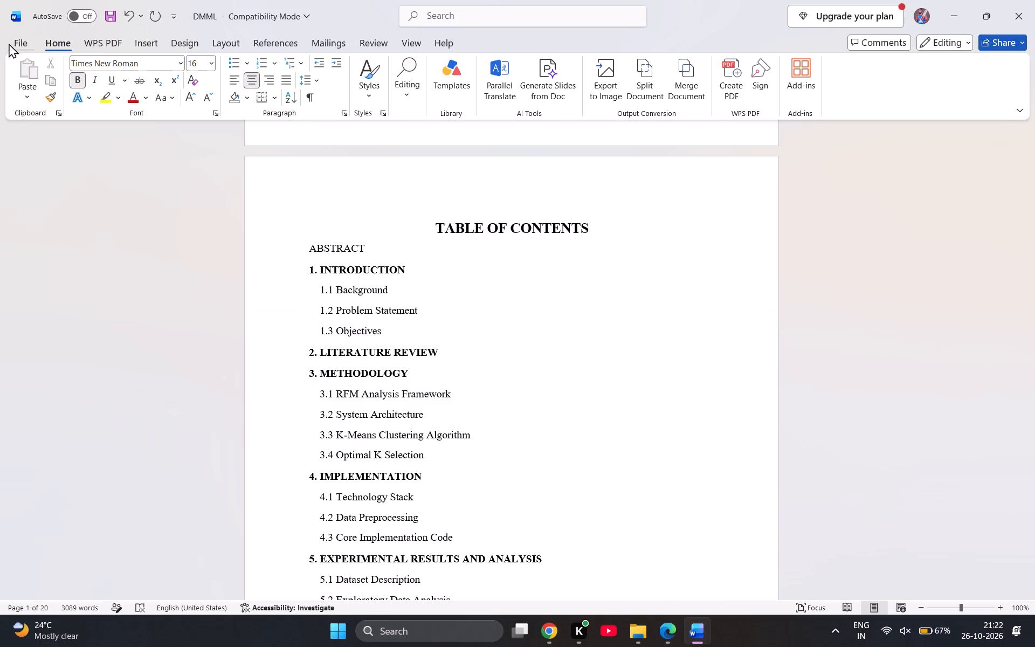
# Save the DMML report and close it.
pyautogui.click(20, 40)
pyautogui.click(43, 295)
pyautogui.click(1034, 0)
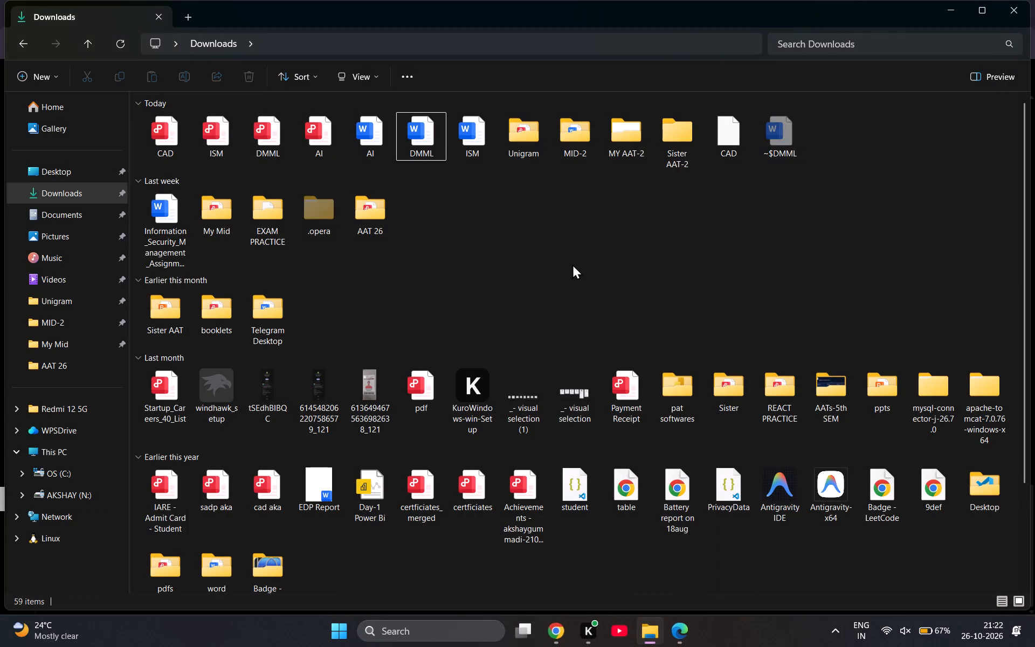
# Refresh the Downloads folder and open the ISM document in Word.
pyautogui.click(664, 561)
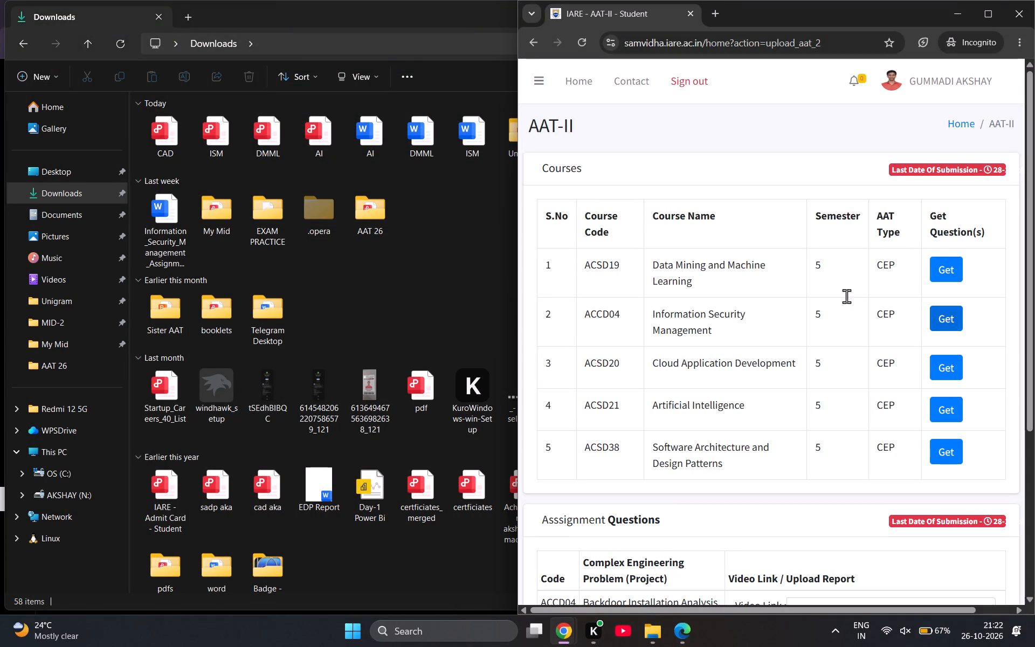
pyautogui.click(385, 274)
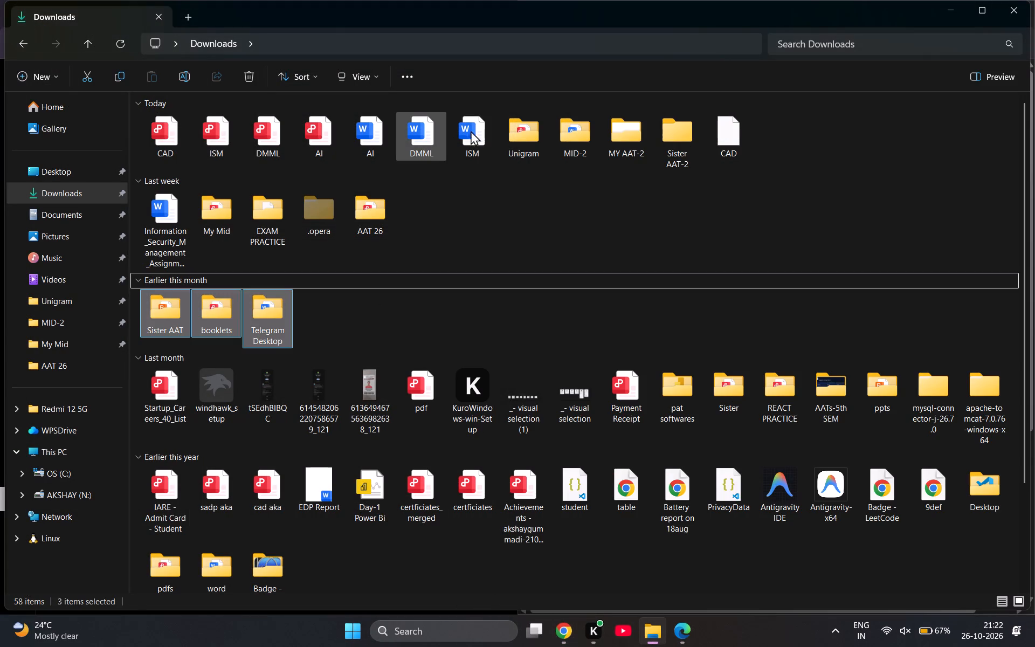
pyautogui.click(478, 130)
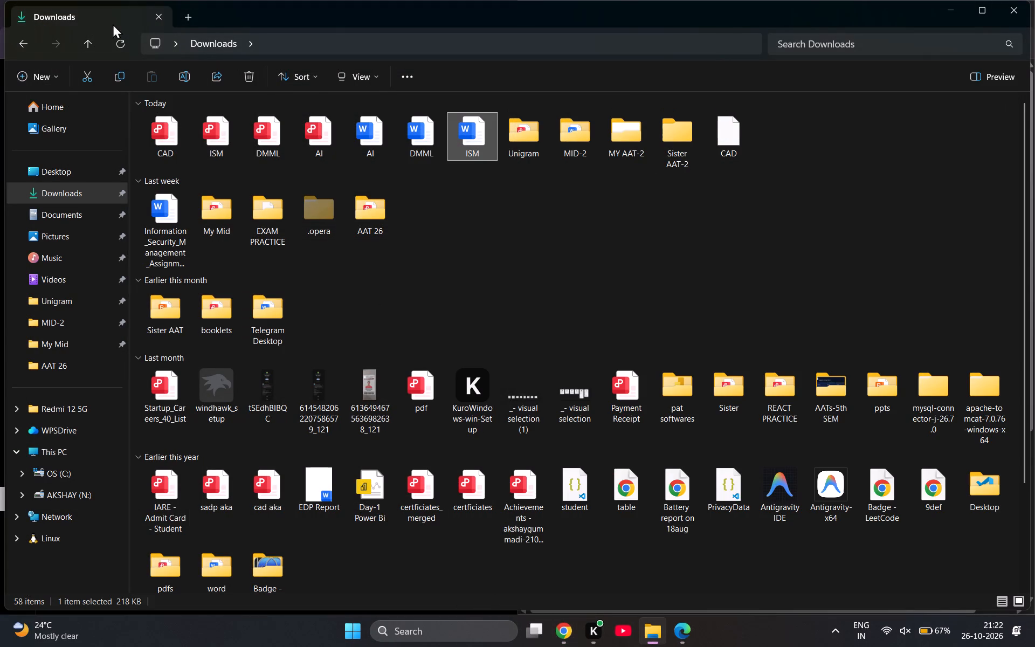
pyautogui.click(118, 39)
pyautogui.click(118, 39)
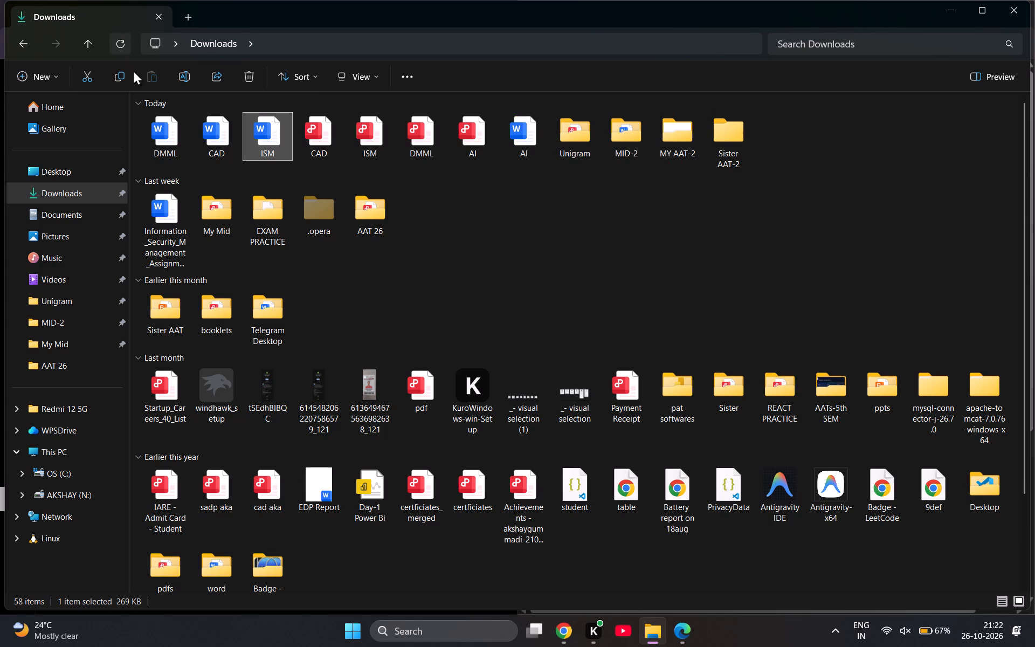
pyautogui.click(271, 141)
pyautogui.rightClick(271, 141)
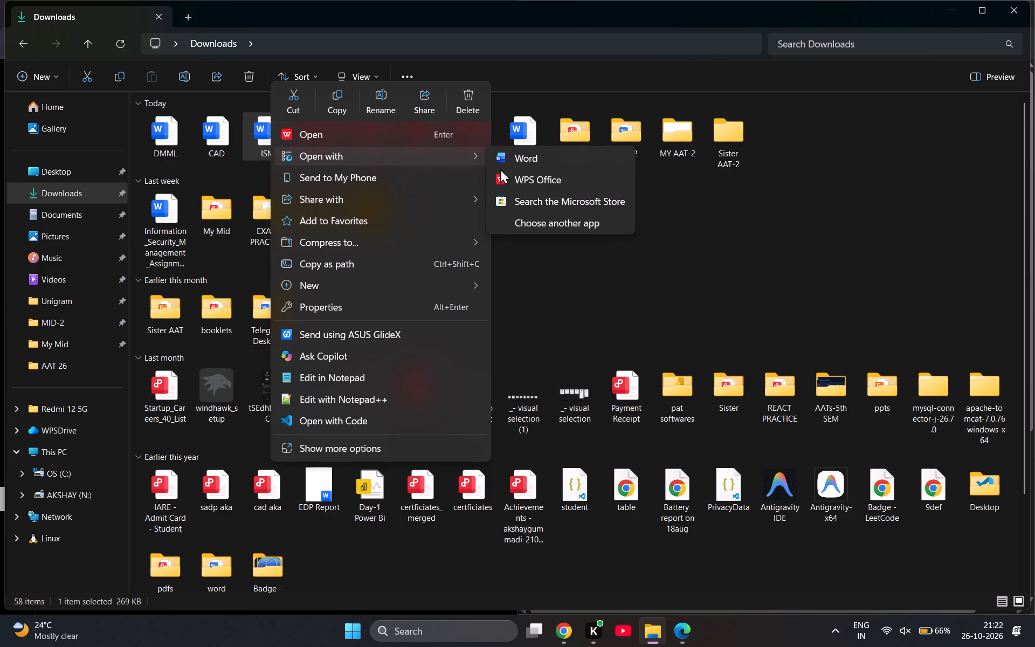
pyautogui.click(536, 155)
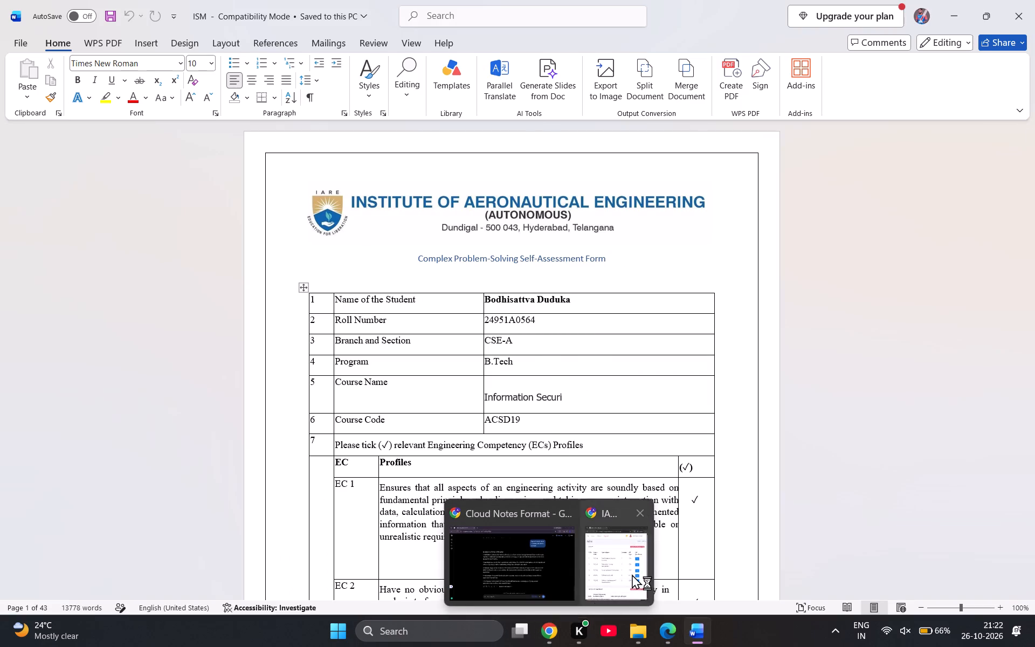
# Replace ISM's Course Name entry with Information Security Management, copied from the AAT-II course list.
pyautogui.click(632, 574)
pyautogui.click(751, 415)
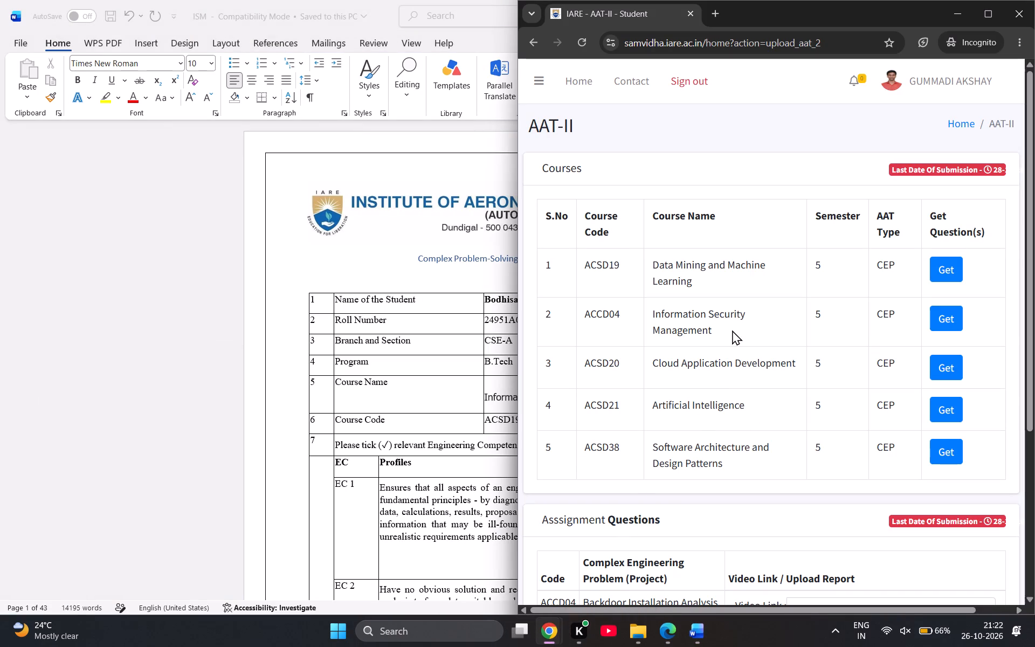
pyautogui.moveTo(713, 331); pyautogui.dragTo(648, 305)
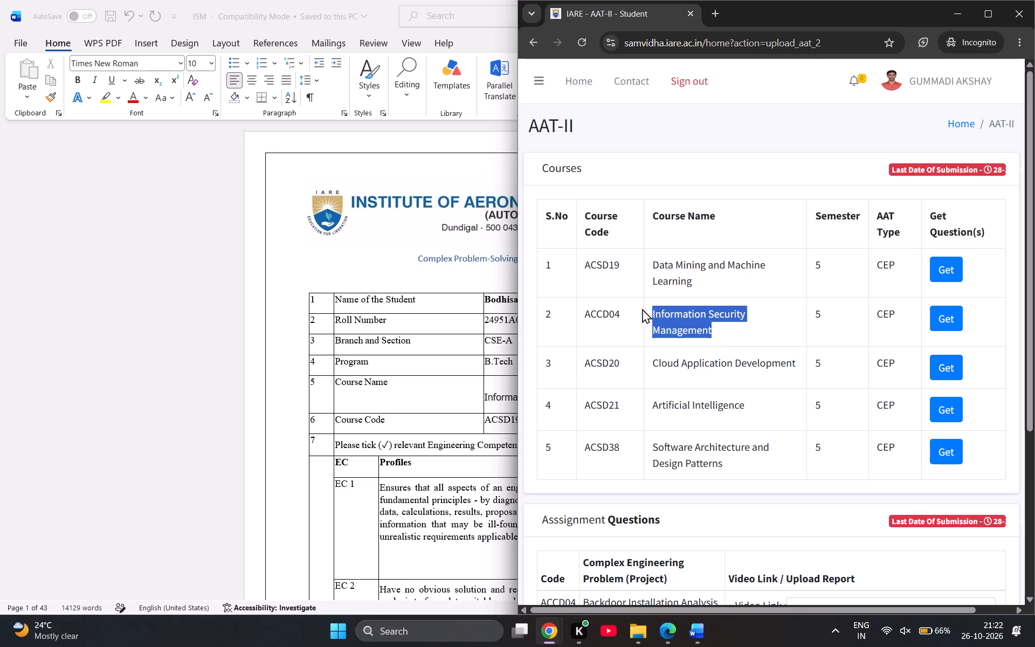
pyautogui.hotkey('ctrl', 'c')
pyautogui.click(248, 345)
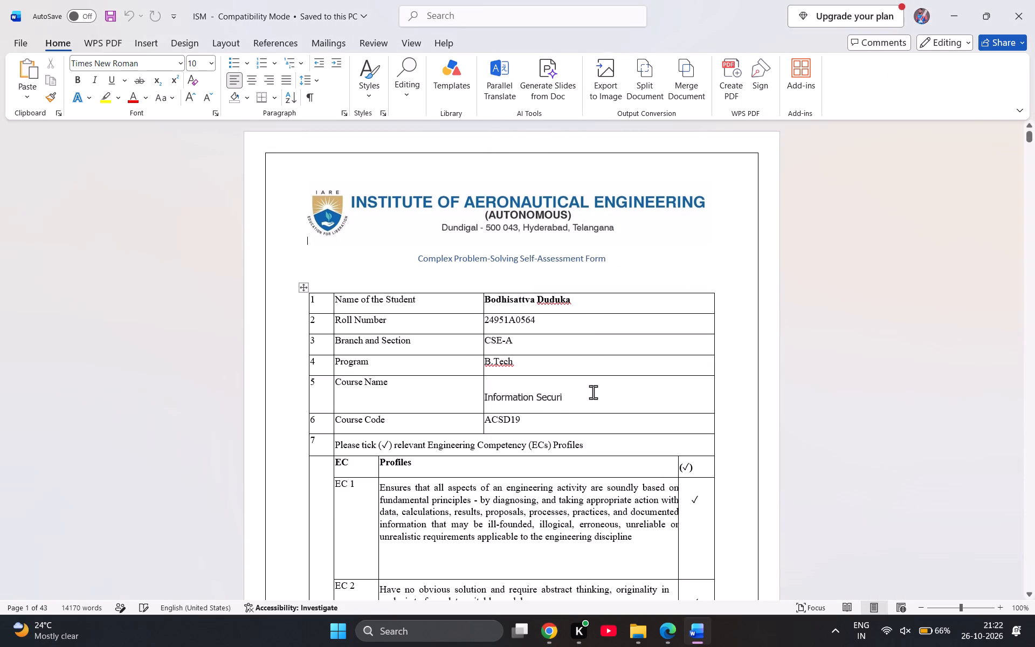
pyautogui.moveTo(582, 398); pyautogui.dragTo(507, 397)
pyautogui.hotkey('ctrl', 'v')
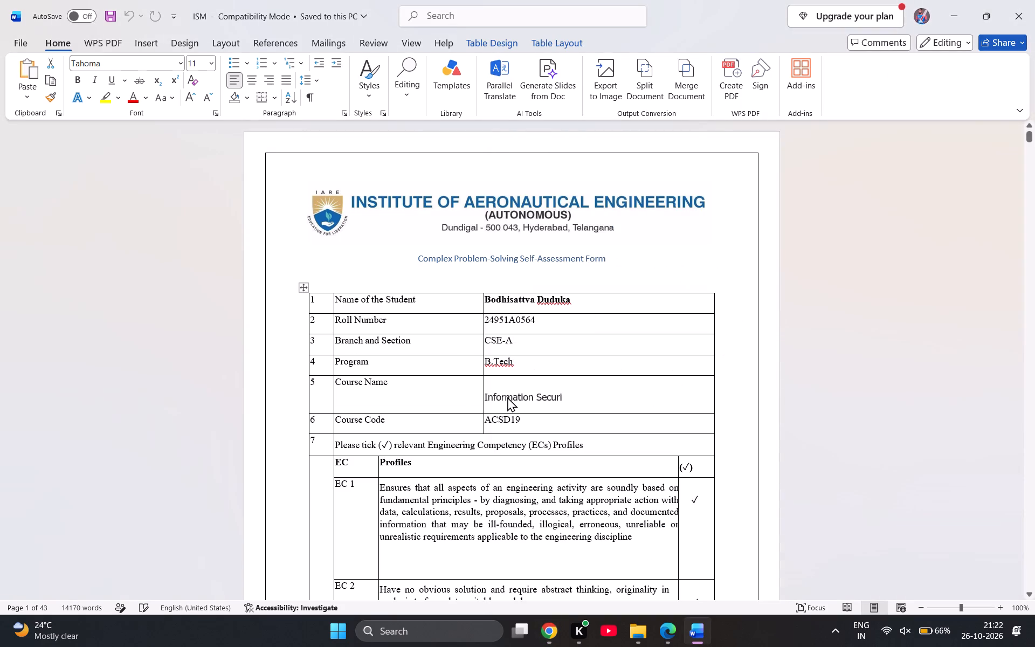
# Insert one space before Information Security Management in the Course Name cell.
pyautogui.click(515, 400)
pyautogui.press('Left')
pyautogui.press('Left')
pyautogui.press('Left')
pyautogui.press('Left')
pyautogui.press('Left')
pyautogui.press('Left')
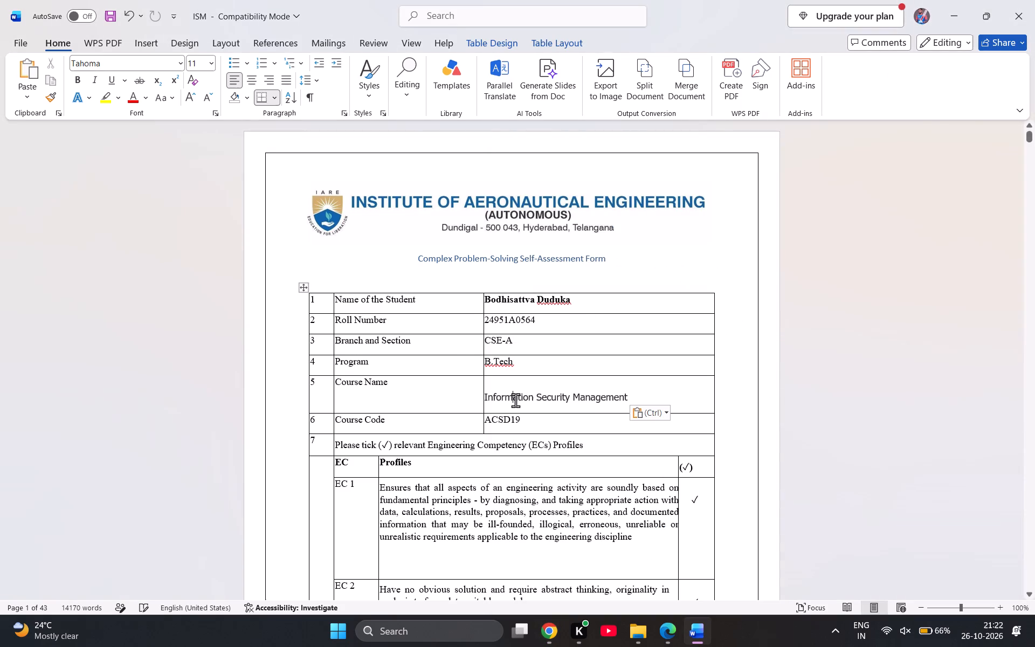
pyautogui.press('Left')
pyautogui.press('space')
# Replace the previous student's name with the report owner's name, preceded by a space, in ISM's Name of the Student row.
pyautogui.click(544, 323)
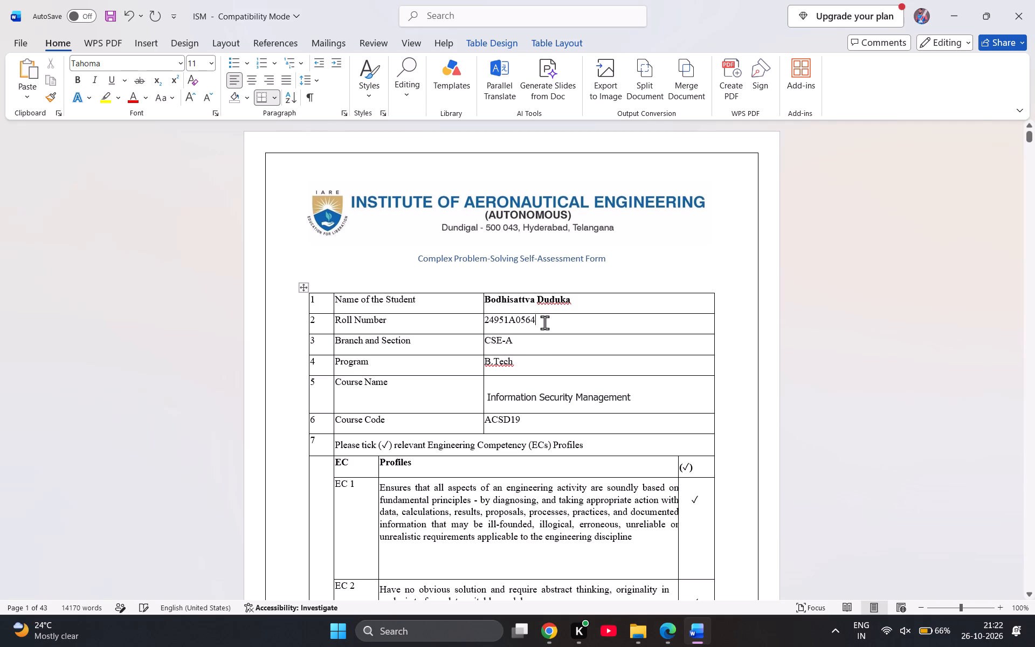
pyautogui.click(577, 303)
pyautogui.press('BackSpace')
pyautogui.press('BackSpace')
pyautogui.press('BackSpace')
pyautogui.press('BackSpace')
pyautogui.press('BackSpace')
pyautogui.press('BackSpace')
pyautogui.press('BackSpace')
pyautogui.press('BackSpace')
pyautogui.press('BackSpace')
pyautogui.press('BackSpace')
pyautogui.press('BackSpace')
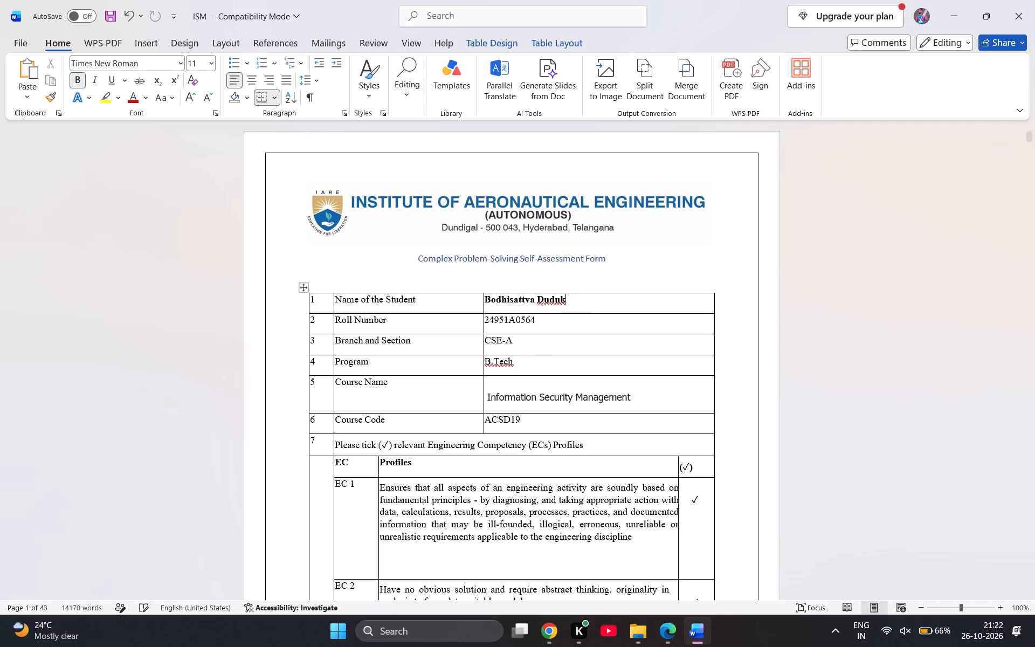
pyautogui.press('BackSpace')
pyautogui.press('BackSpace')
pyautogui.press('BackSpace')
pyautogui.press('BackSpace')
pyautogui.press('BackSpace')
pyautogui.press('BackSpace')
pyautogui.press('BackSpace')
pyautogui.press('BackSpace')
pyautogui.press('BackSpace')
pyautogui.press('BackSpace')
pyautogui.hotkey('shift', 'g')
pyautogui.press('BackSpace')
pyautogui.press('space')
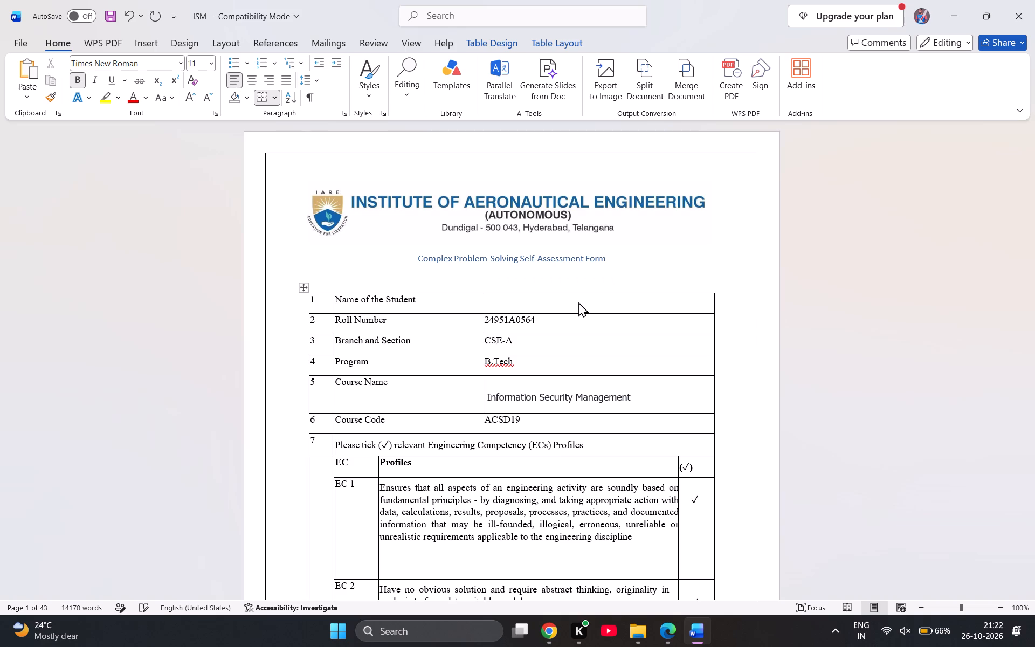
pyautogui.press('Tab')
pyautogui.hotkey('ctrl', 'z')
pyautogui.press('BackSpace')
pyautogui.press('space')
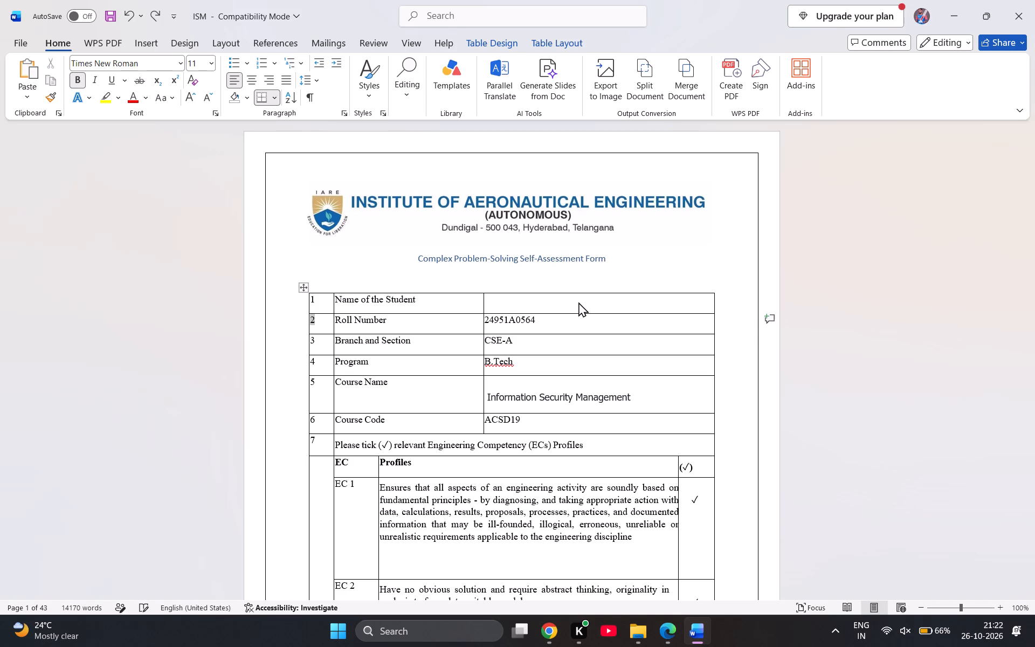
pyautogui.press('BackSpace')
pyautogui.press('BackSpace')
pyautogui.click(560, 305)
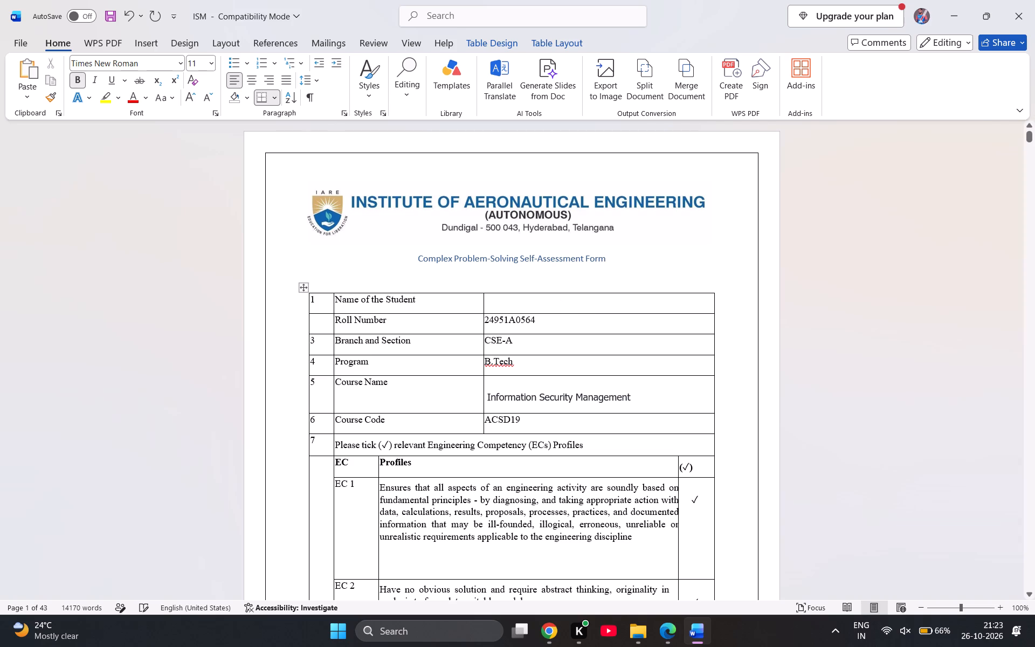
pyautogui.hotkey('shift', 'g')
pyautogui.press('BackSpace')
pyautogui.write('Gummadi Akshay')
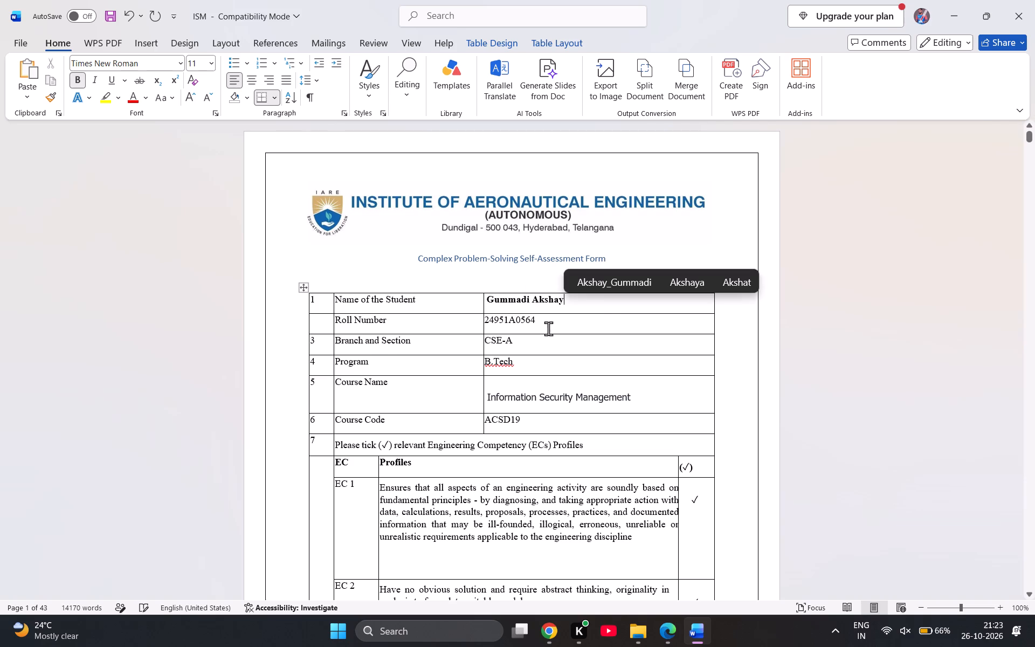
# Correct the last two digits of the Roll Number entry in ISM's form to match the report owner's roll number.
pyautogui.click(557, 311)
pyautogui.click(551, 323)
pyautogui.press('BackSpace')
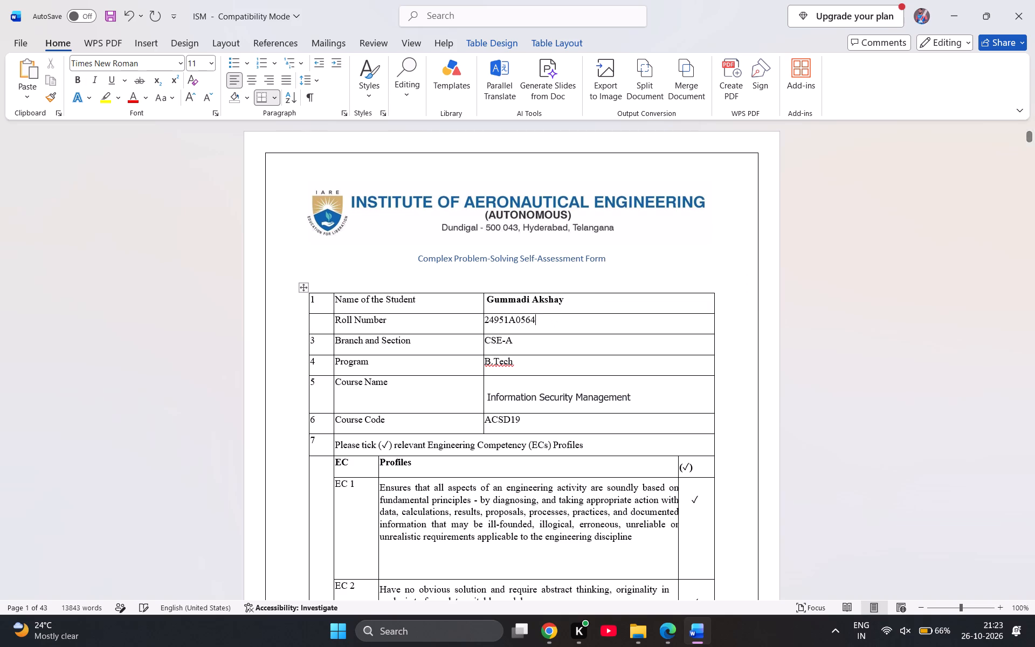
pyautogui.press('BackSpace')
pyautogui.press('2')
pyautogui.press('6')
# Look up Information Security Management's code in the AAT-II course list and set ISM's Course Code to ACCD04.
pyautogui.click(646, 548)
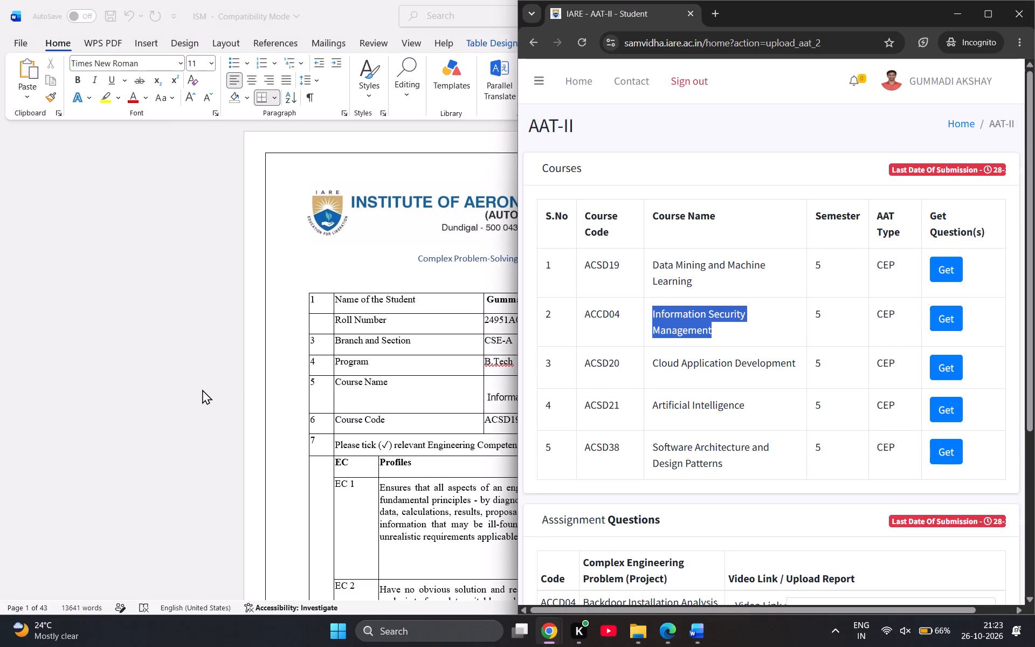
pyautogui.click(202, 389)
pyautogui.click(530, 420)
pyautogui.press('BackSpace')
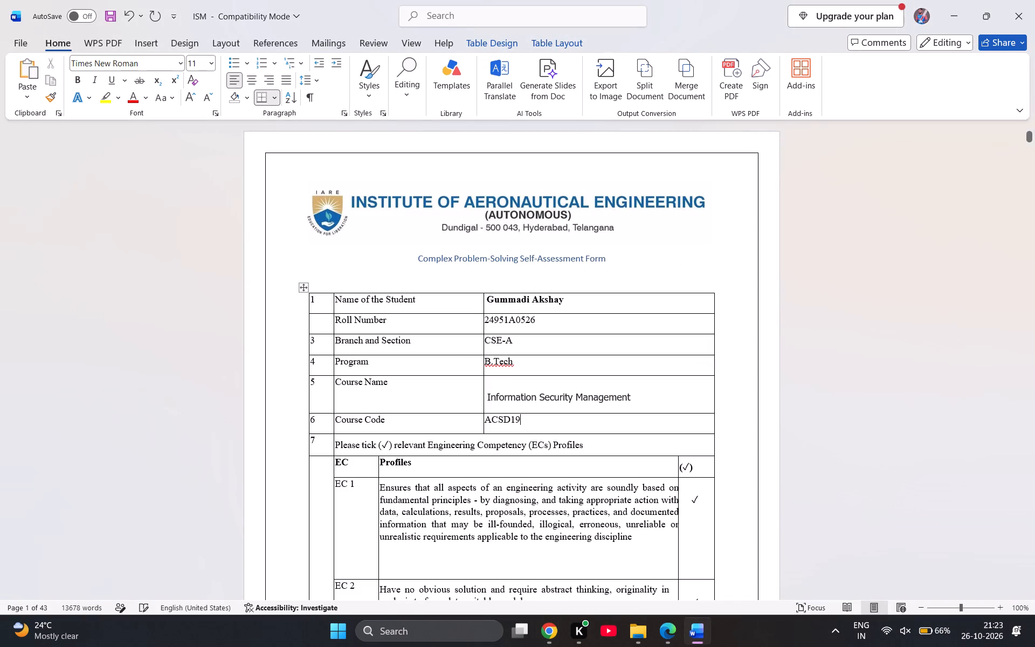
pyautogui.press('BackSpace')
pyautogui.press('BackSpace')
pyautogui.press('BackSpace')
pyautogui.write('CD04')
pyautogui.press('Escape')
# Delete the blank page between the self-assessment form and the assignment cover page in ISM.
pyautogui.moveTo(1029, 135); pyautogui.dragTo(1029, 136)
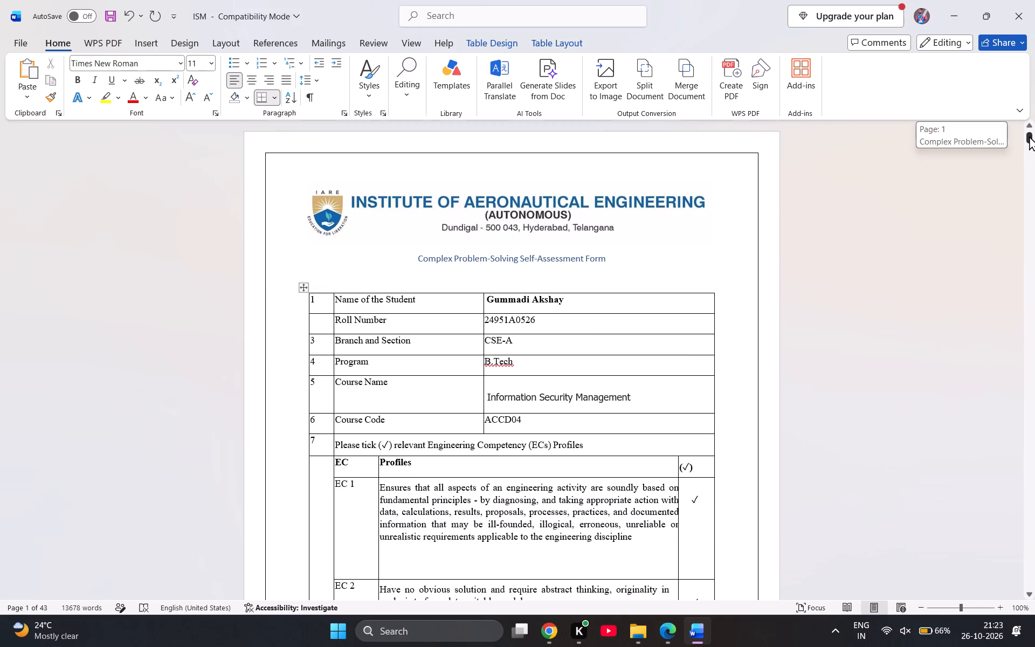
pyautogui.moveTo(1029, 136); pyautogui.dragTo(1028, 165)
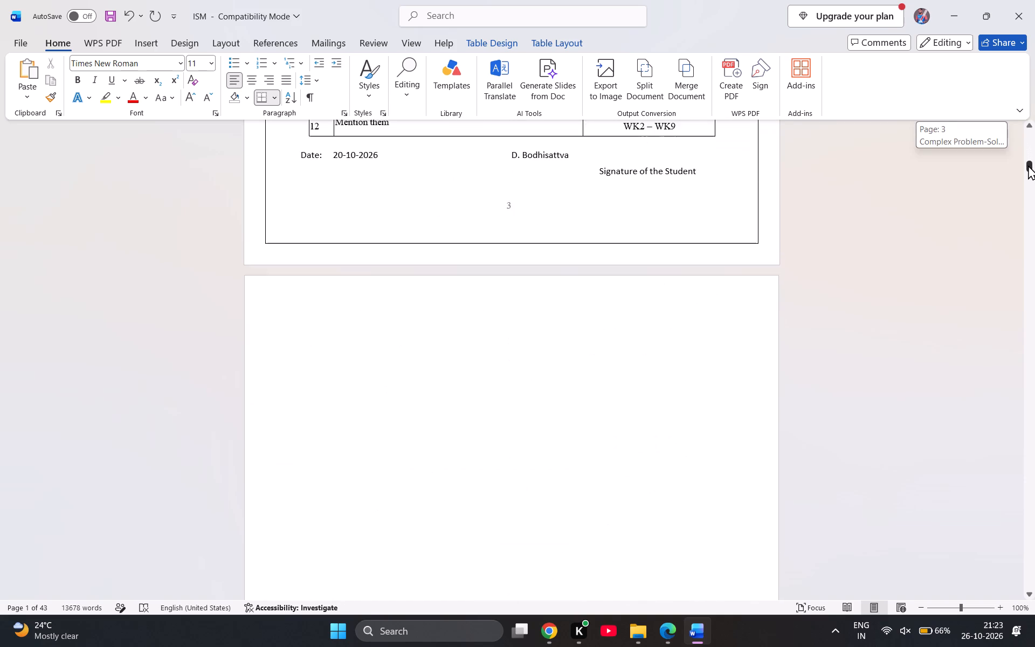
pyautogui.moveTo(1028, 165); pyautogui.dragTo(1031, 164)
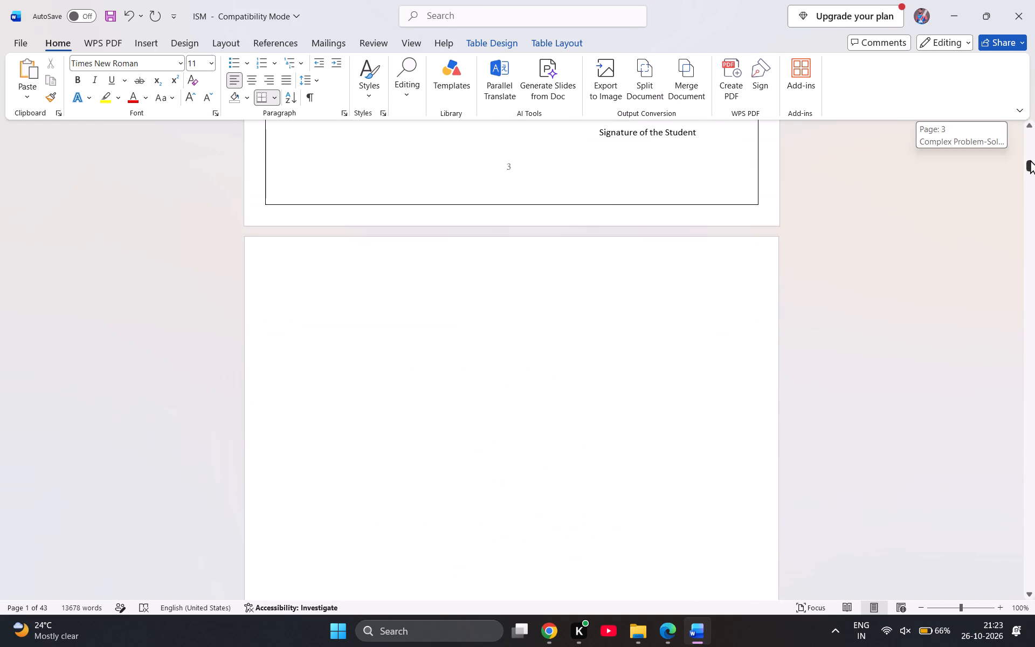
pyautogui.click(687, 342)
pyautogui.press('Print')
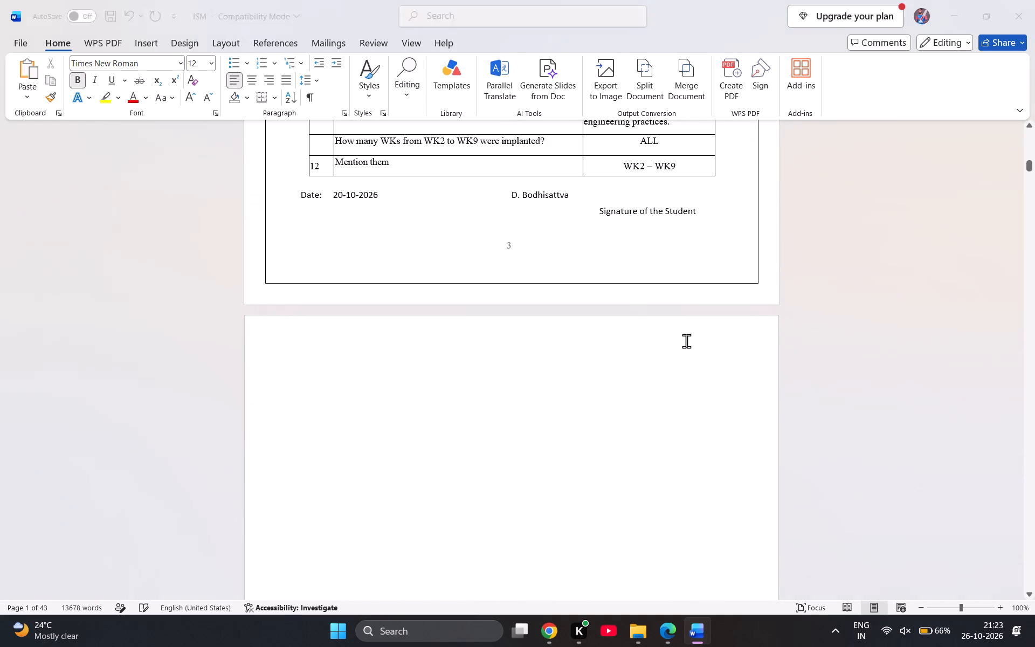
pyautogui.press('Escape')
pyautogui.click(683, 336)
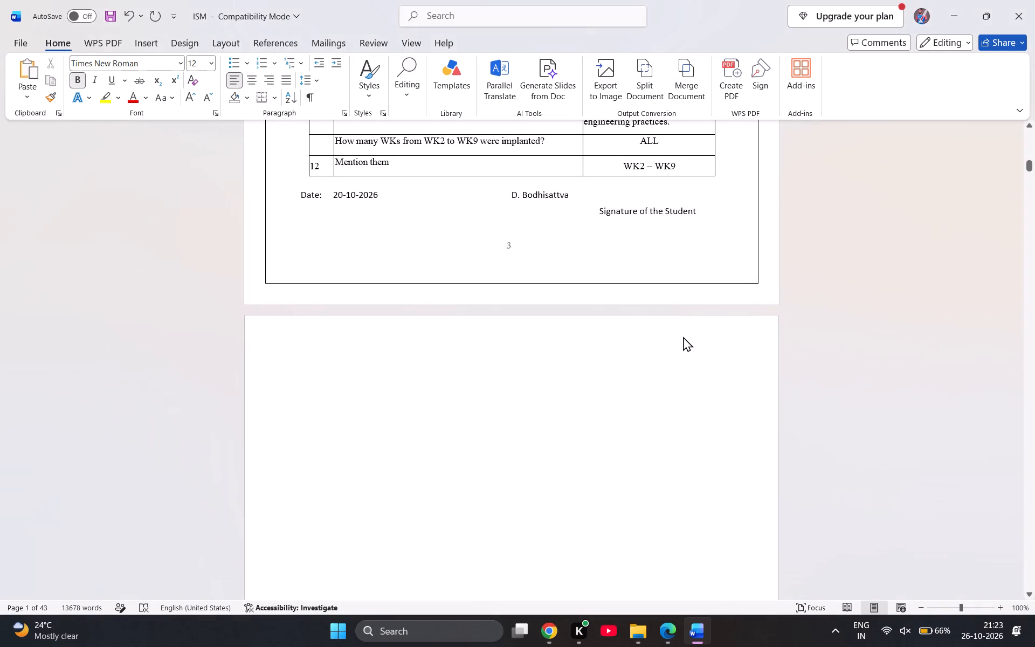
pyautogui.press('Delete')
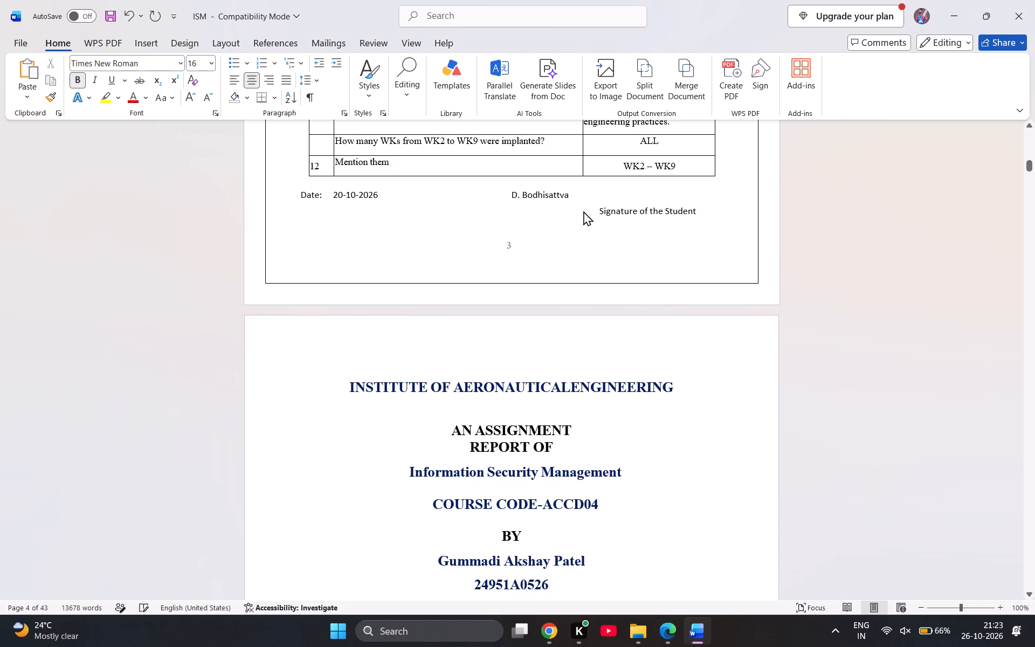
# Enter the report owner's name above Signature of the Student and remove the previous student's name beside it.
pyautogui.click(591, 194)
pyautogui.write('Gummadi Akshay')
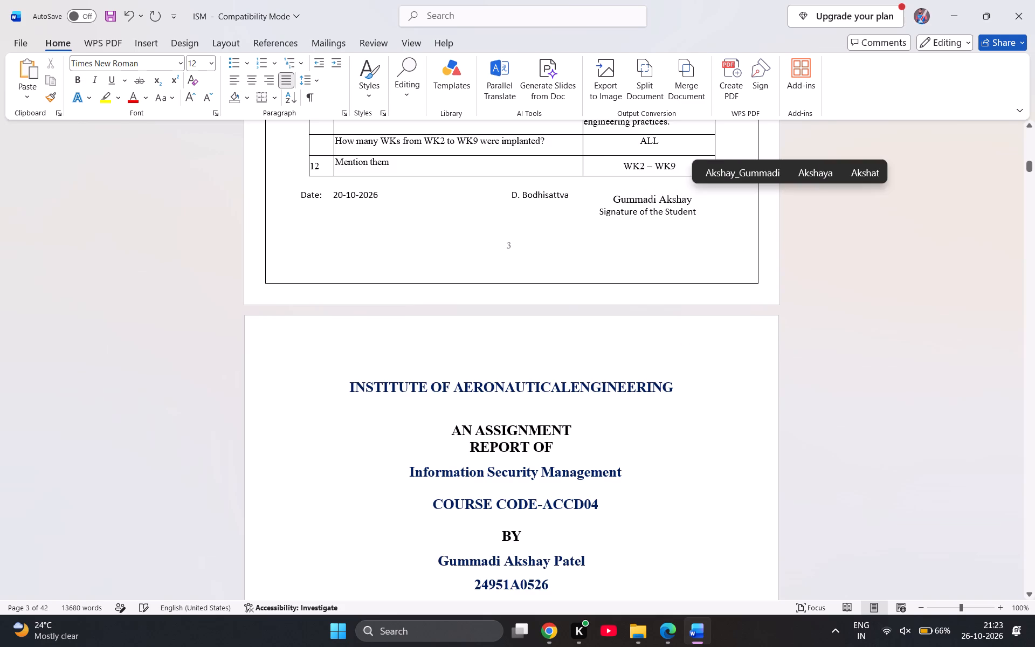
pyautogui.moveTo(573, 194); pyautogui.dragTo(514, 205)
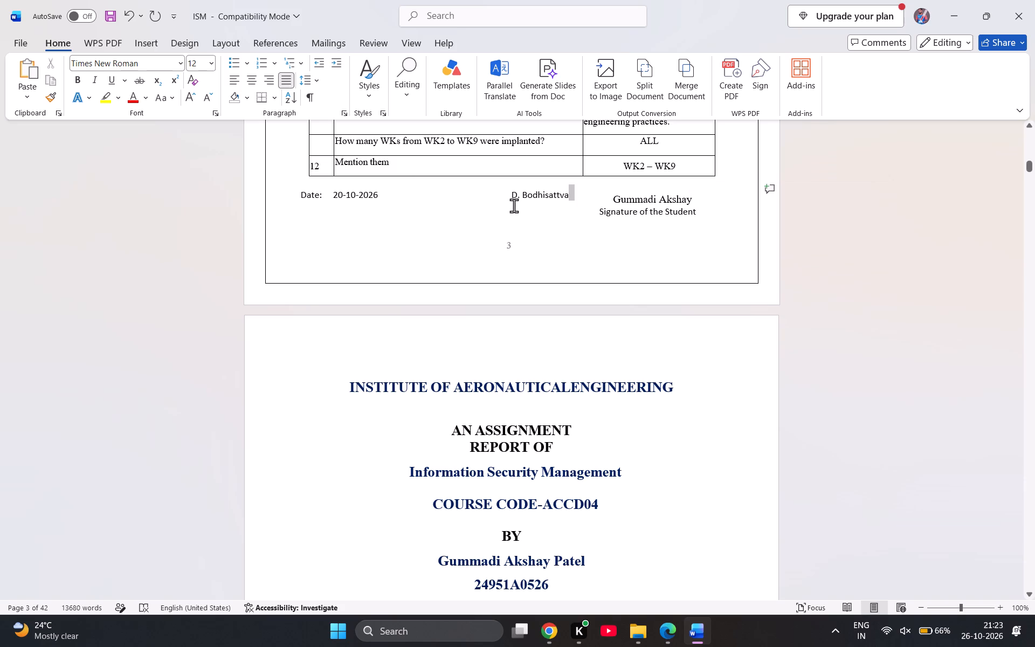
pyautogui.moveTo(514, 205); pyautogui.dragTo(514, 194)
pyautogui.press('BackSpace')
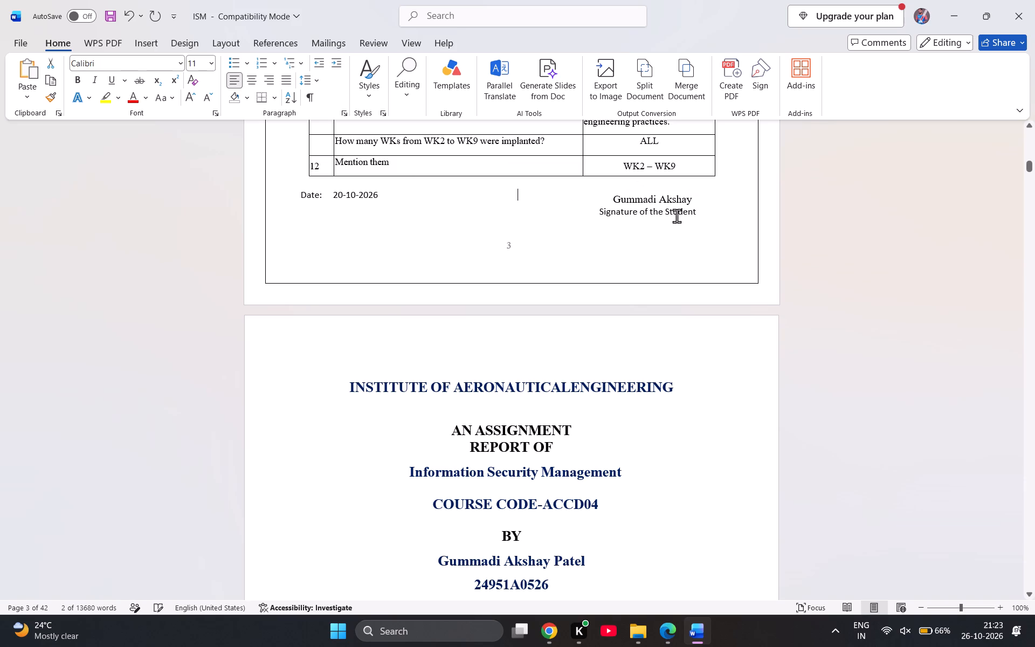
# Set the date at the end of ISM's self-assessment form to 28-9-2026.
pyautogui.click(387, 189)
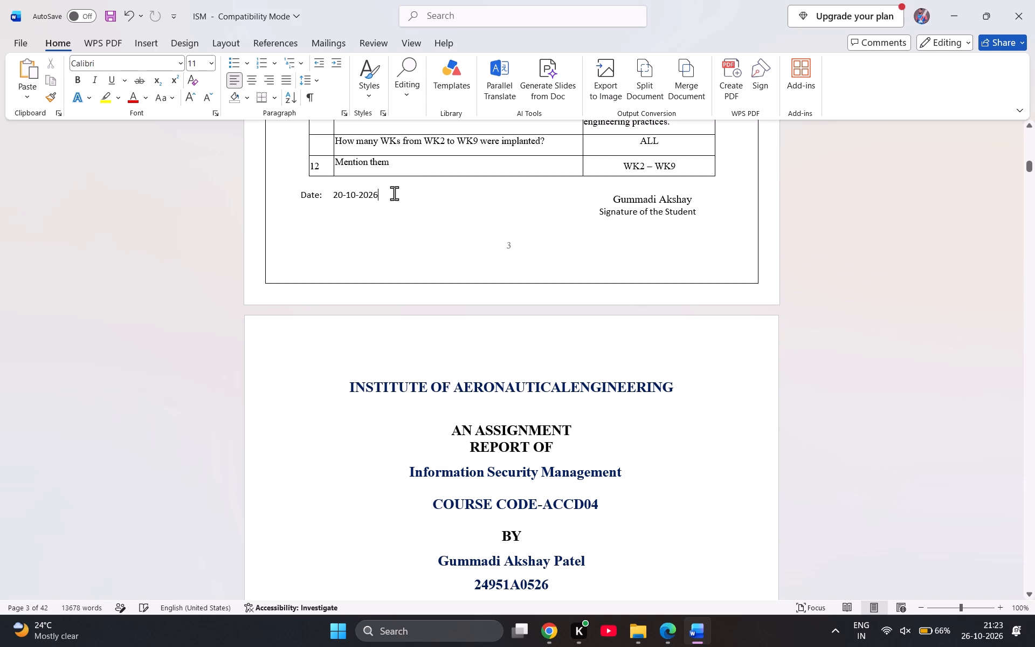
pyautogui.press('Left')
pyautogui.press('Left')
pyautogui.press('Left')
pyautogui.press('Left')
pyautogui.press('Left')
pyautogui.press('BackSpace')
pyautogui.press('BackSpace')
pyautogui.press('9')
pyautogui.press('Left')
pyautogui.press('Left')
pyautogui.press('BackSpace')
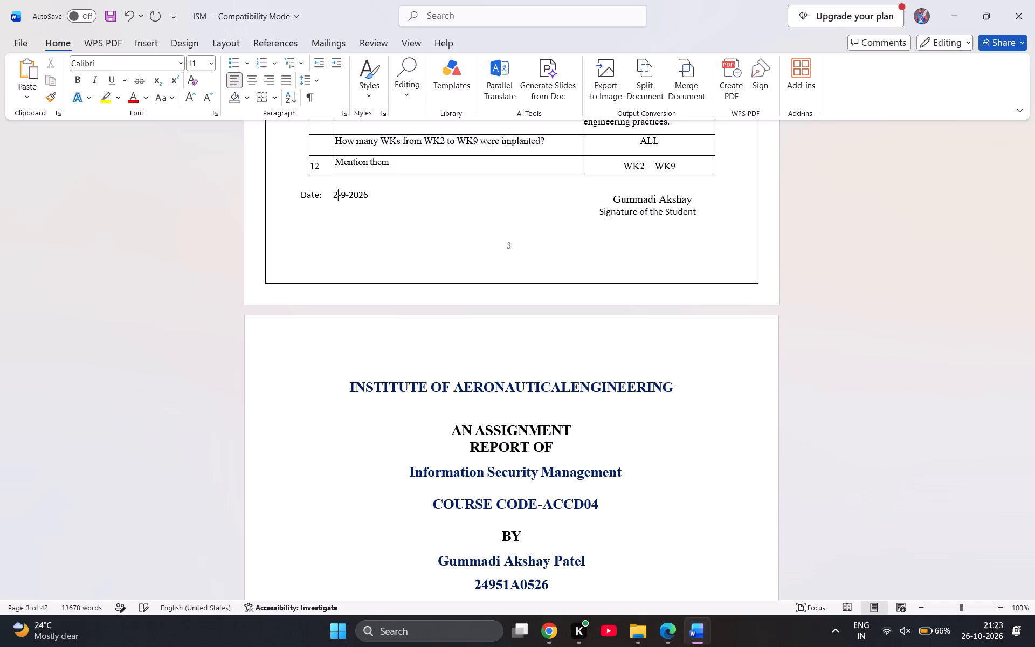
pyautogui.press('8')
# Save the corrected ISM document.
pyautogui.click(23, 39)
pyautogui.click(38, 285)
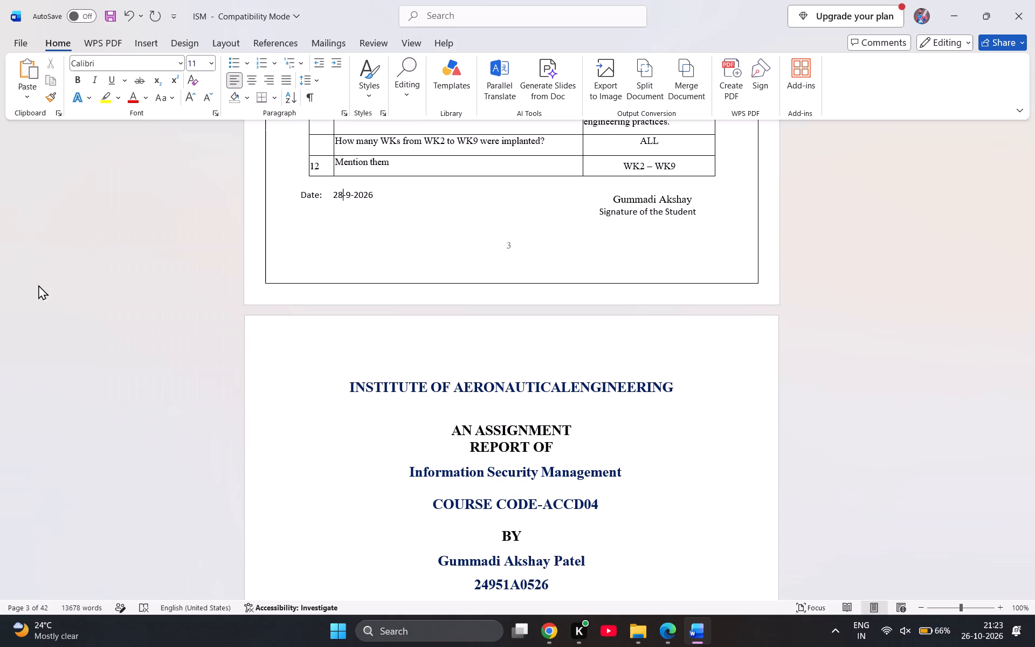
# Review ISM's form entries against the AAT-II course list, and check the signature block and cover page.
pyautogui.scroll(12, 574, 363)
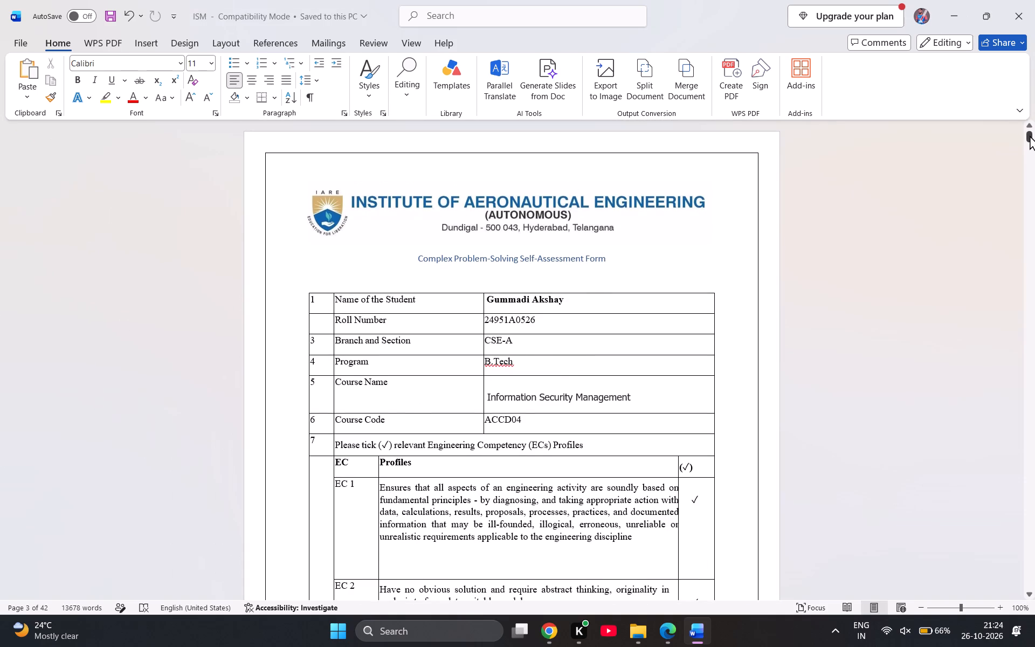
pyautogui.click(1030, 135)
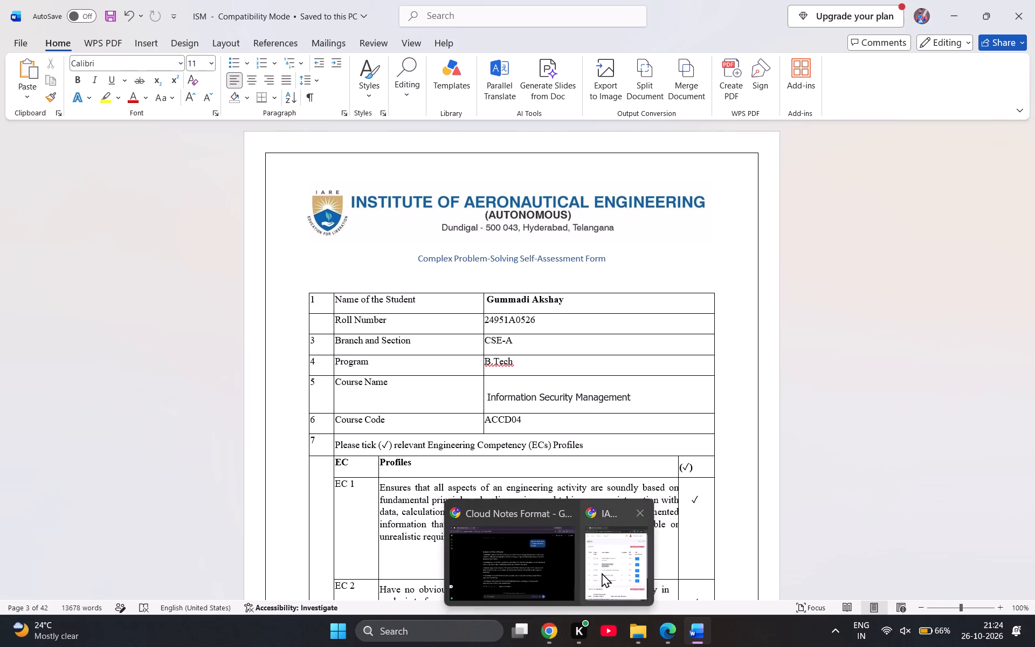
pyautogui.click(612, 562)
pyautogui.click(218, 428)
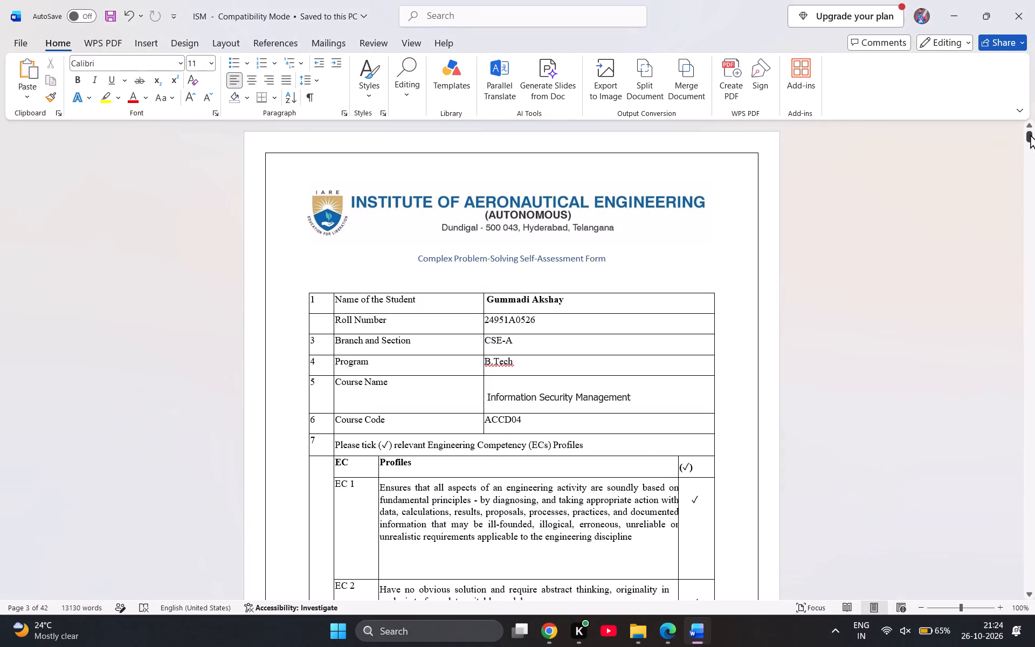
pyautogui.moveTo(1030, 134); pyautogui.dragTo(1033, 149)
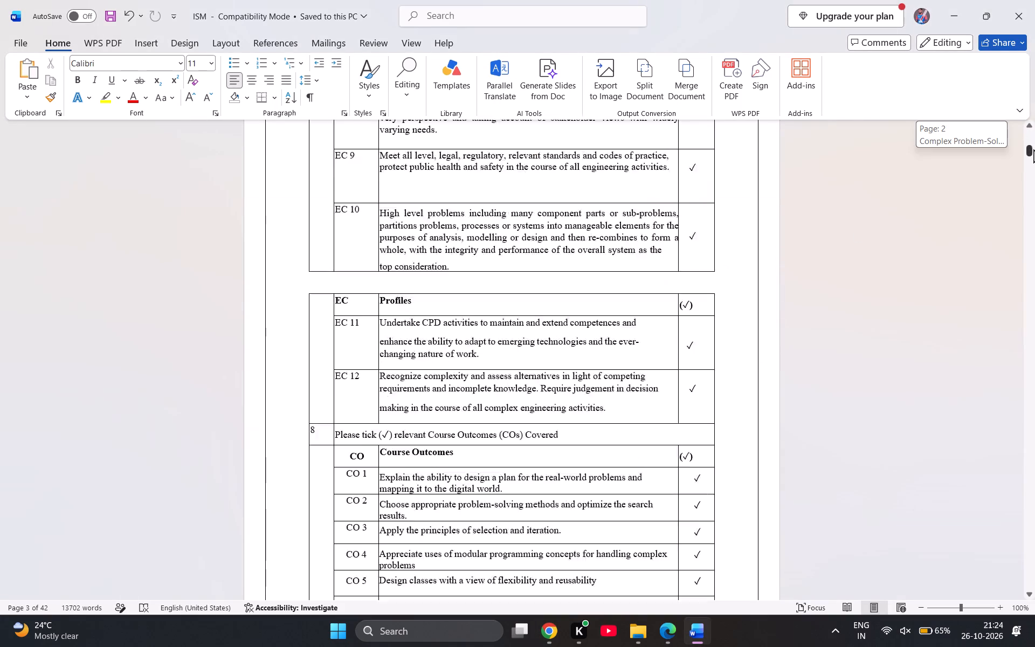
pyautogui.moveTo(1033, 149); pyautogui.dragTo(1034, 164)
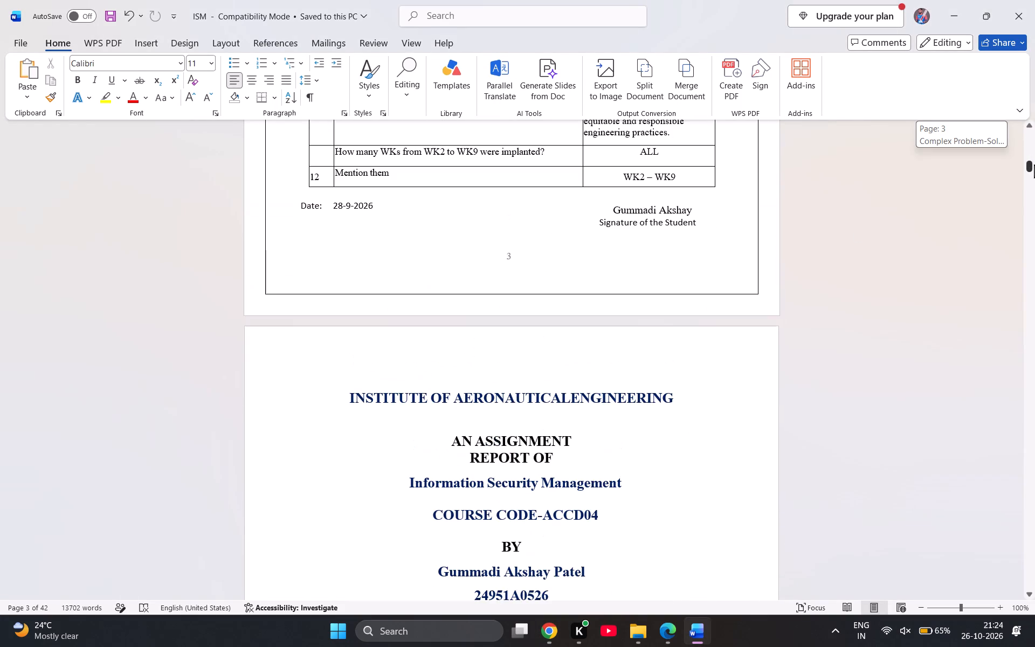
pyautogui.moveTo(1034, 164); pyautogui.dragTo(1034, 169)
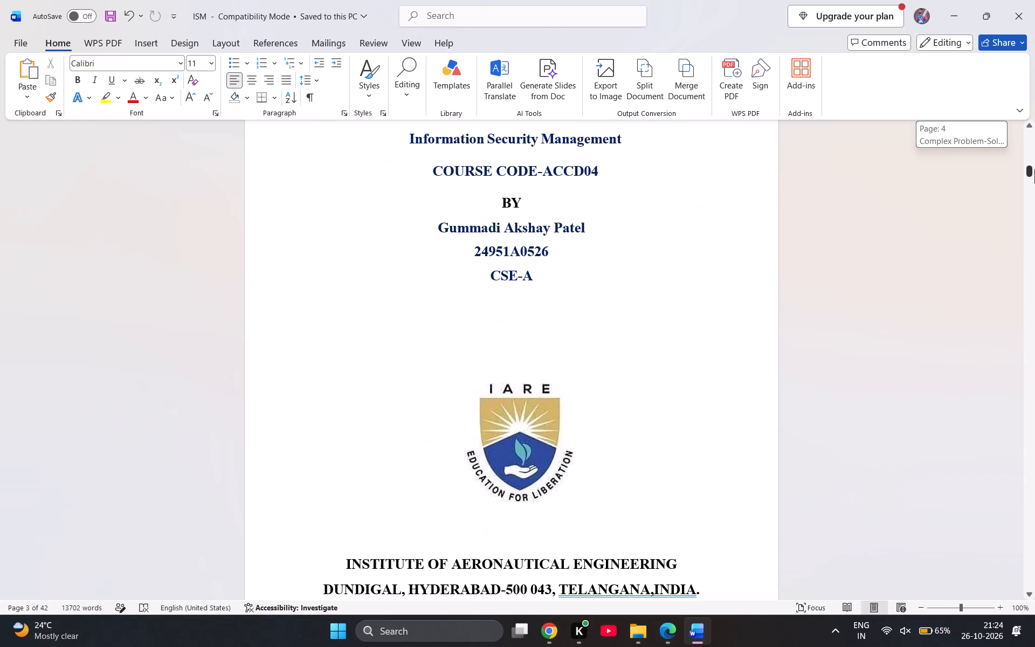
pyautogui.moveTo(1034, 169); pyautogui.dragTo(1034, 180)
# Save the ISM document again and close it.
pyautogui.click(19, 47)
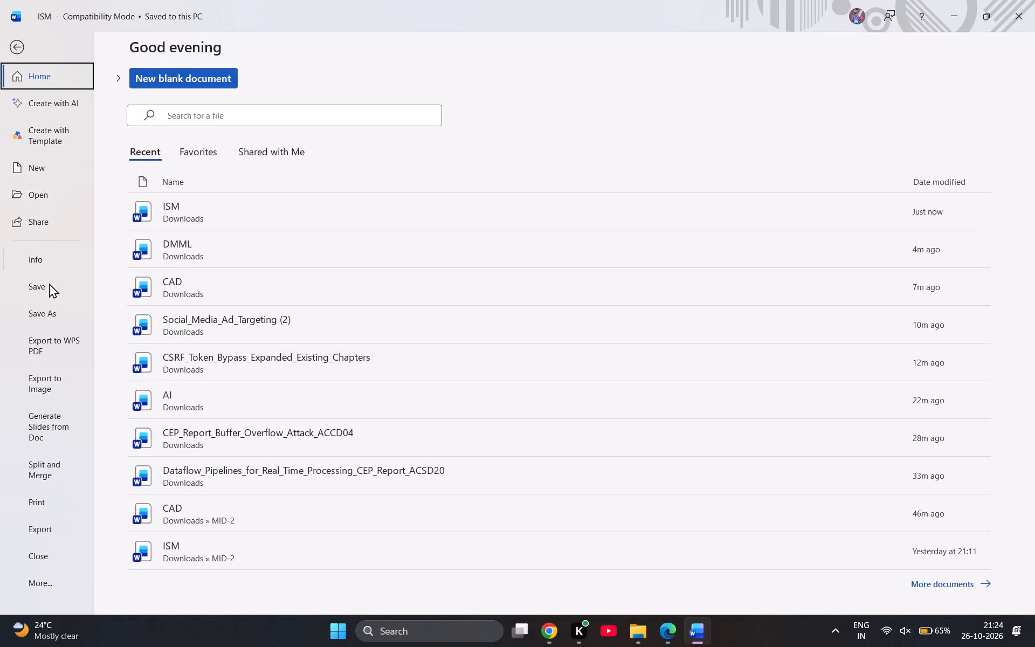
pyautogui.click(49, 283)
pyautogui.click(1034, 0)
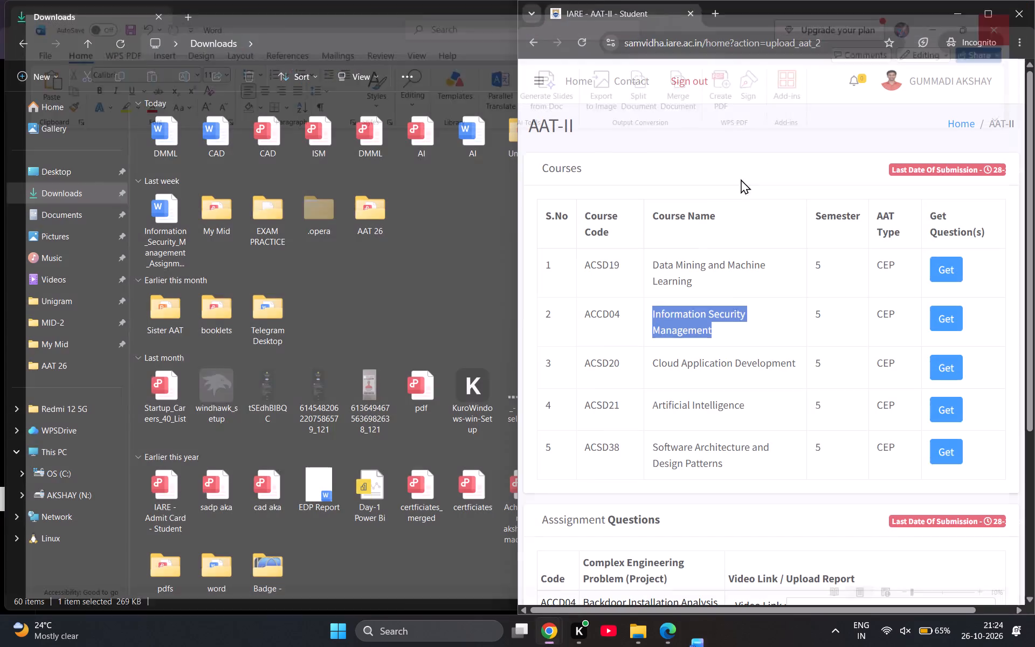
# Open the CAD document from Downloads in Word to check its self-assessment form, and close it.
pyautogui.click(756, 329)
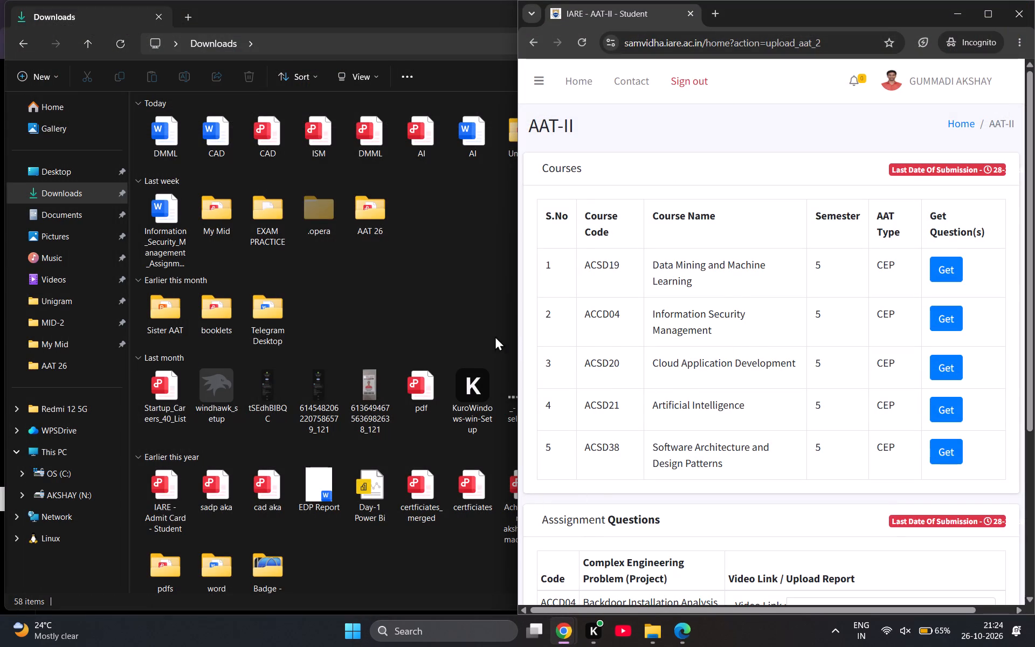
pyautogui.click(472, 320)
pyautogui.click(206, 142)
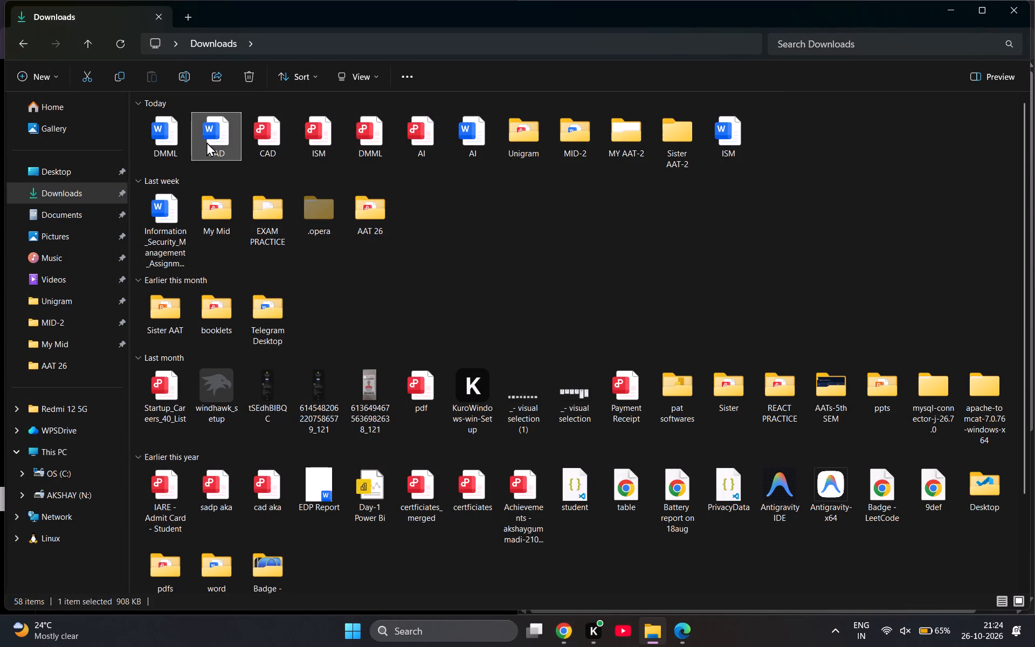
pyautogui.rightClick(206, 142)
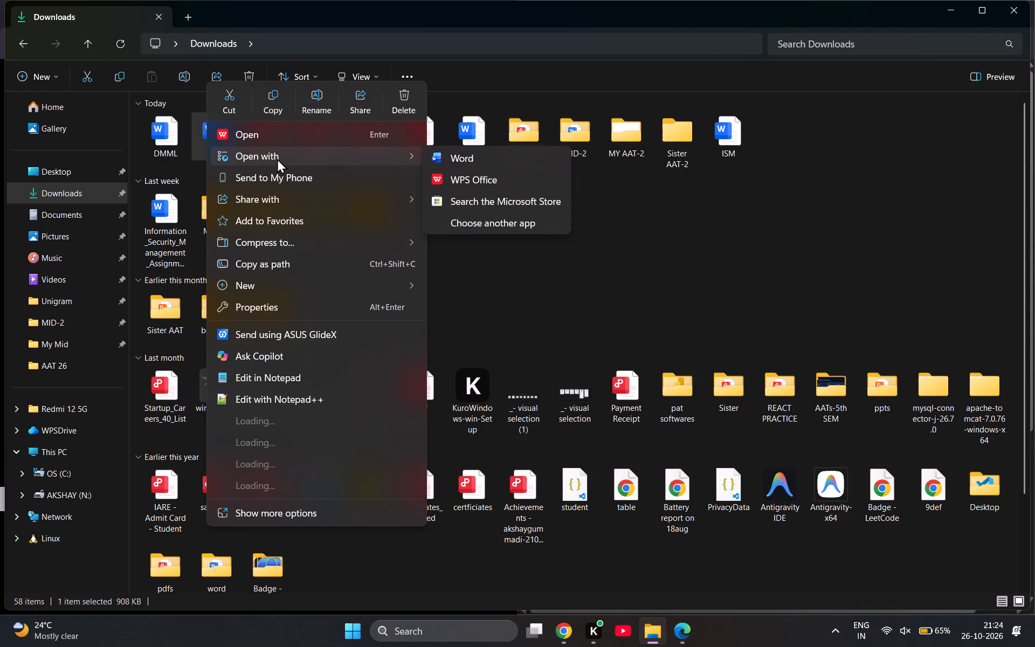
pyautogui.click(456, 157)
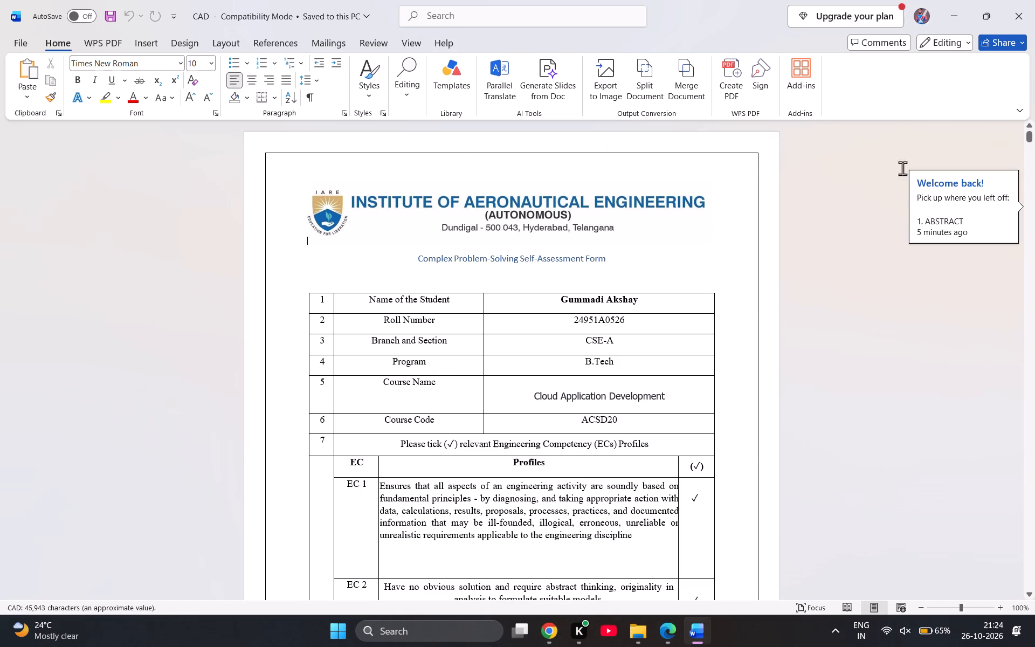
pyautogui.click(1034, 22)
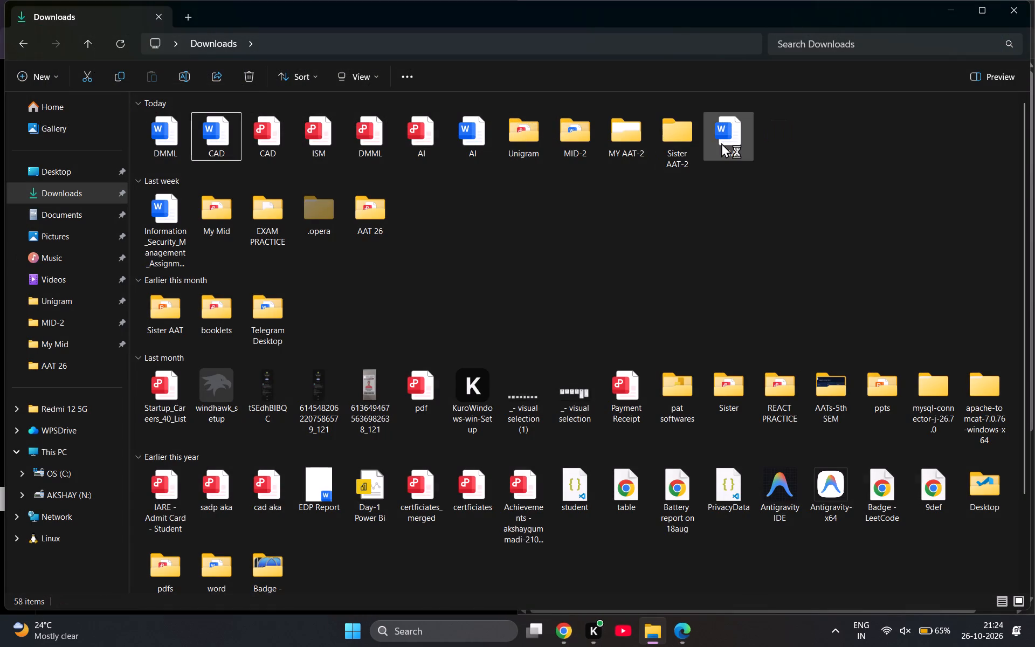
# Open the AI document from Downloads in Word.
pyautogui.click(721, 143)
pyautogui.click(478, 131)
pyautogui.rightClick(478, 131)
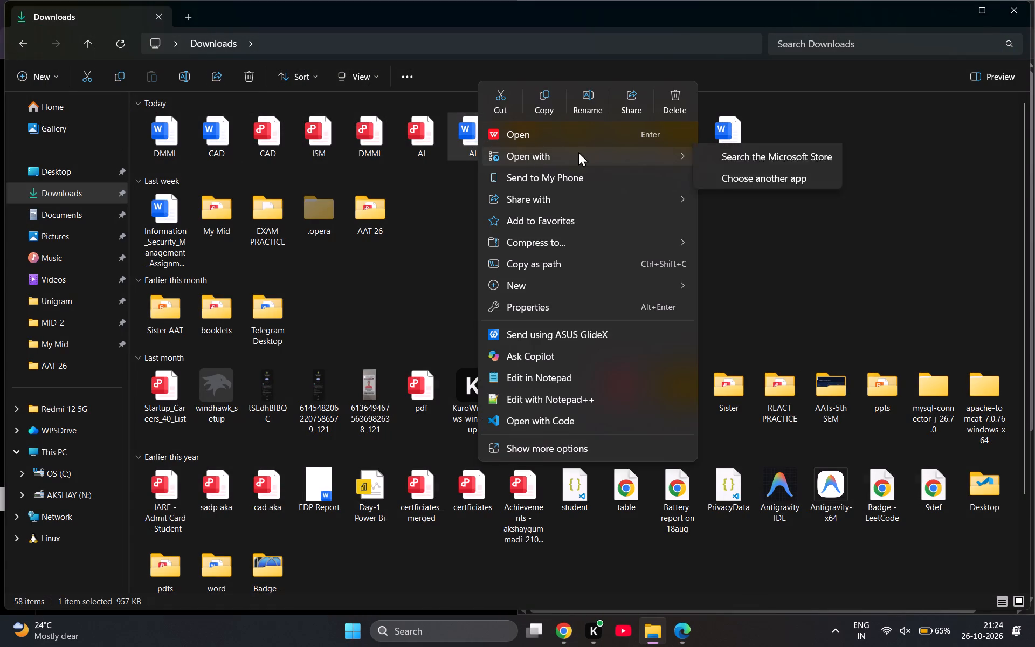
pyautogui.click(730, 155)
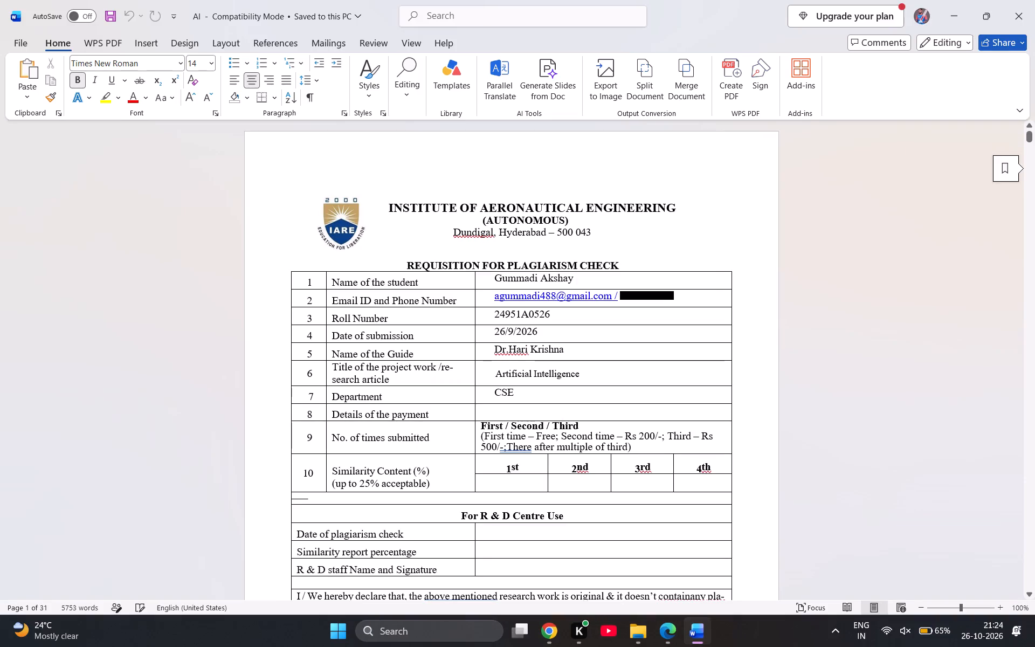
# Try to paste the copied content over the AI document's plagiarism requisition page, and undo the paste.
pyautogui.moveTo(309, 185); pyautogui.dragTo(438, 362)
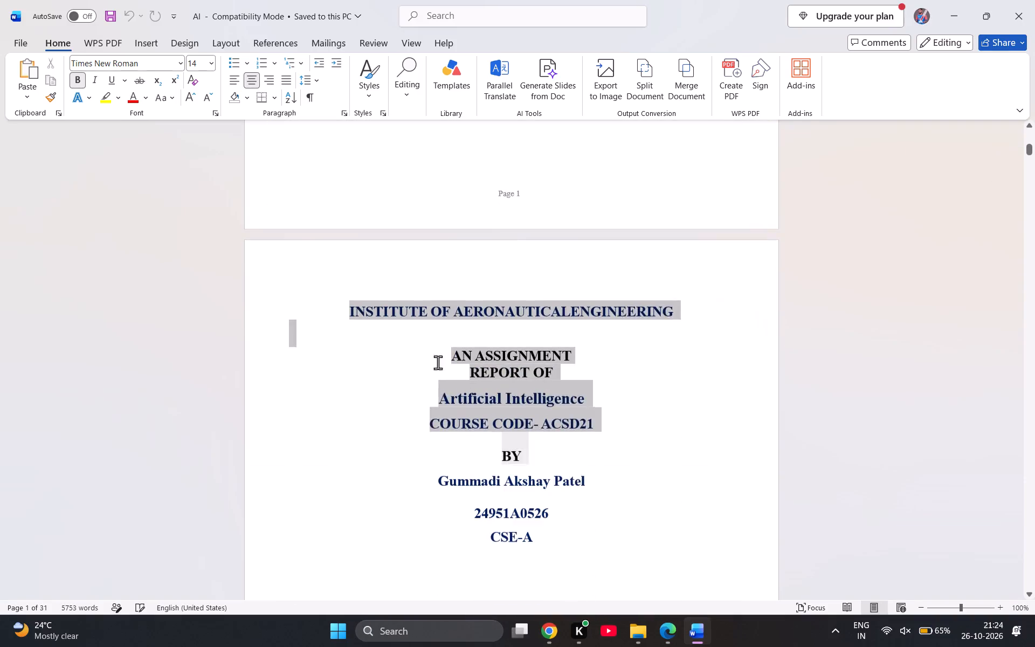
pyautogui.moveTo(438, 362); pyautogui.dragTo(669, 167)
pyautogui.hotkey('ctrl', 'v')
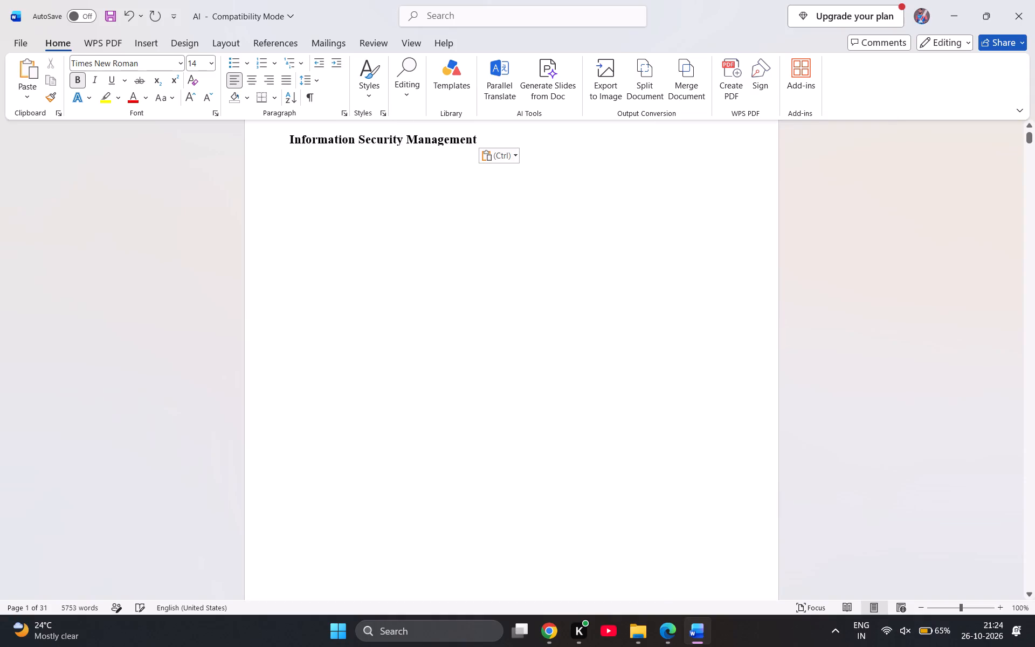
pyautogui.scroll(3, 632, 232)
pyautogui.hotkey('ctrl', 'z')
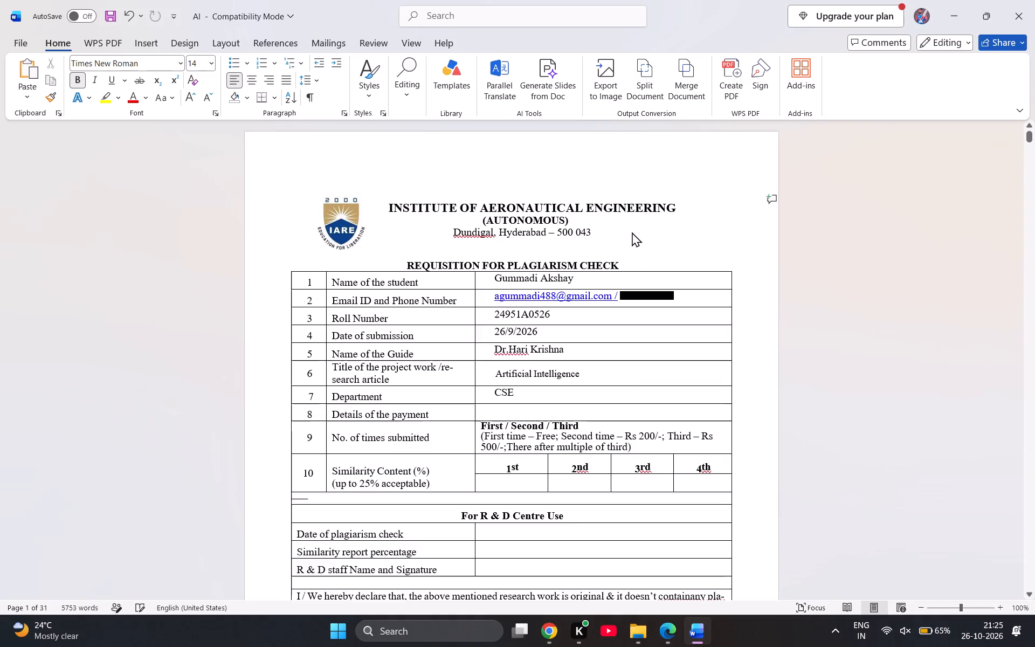
# Switch to the Downloads folder in File Explorer and open the ISM document in Word.
pyautogui.click(637, 629)
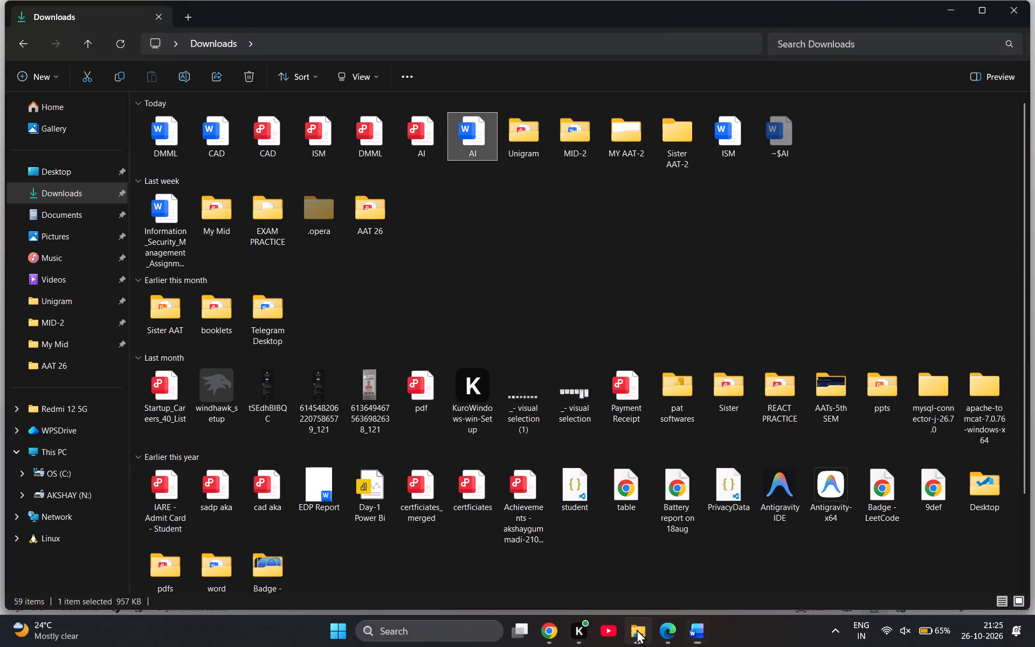
pyautogui.click(223, 147)
pyautogui.rightClick(223, 147)
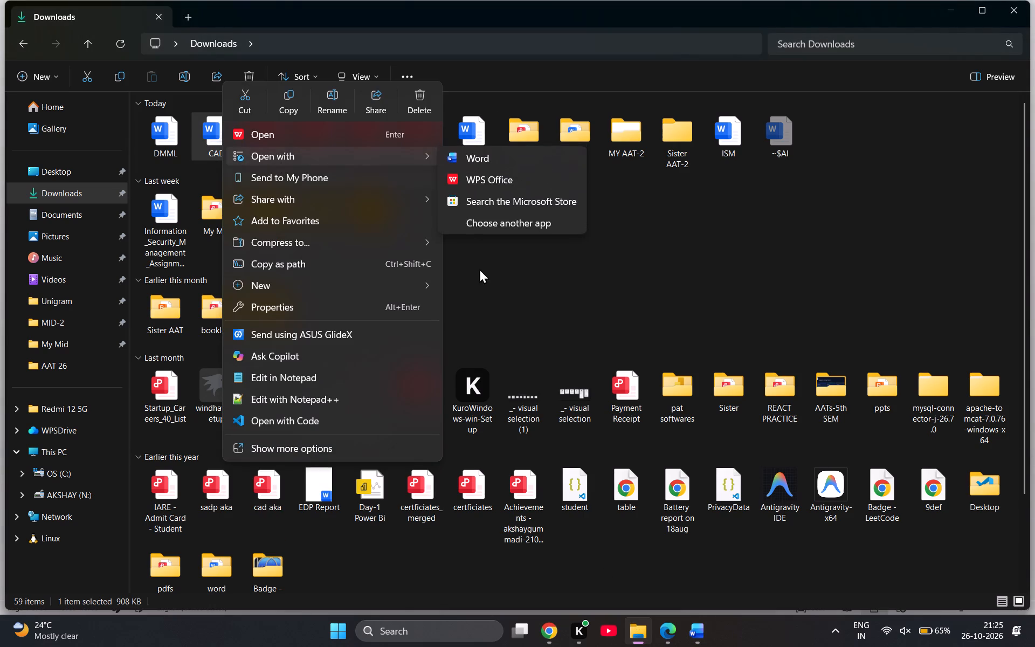
pyautogui.click(523, 301)
pyautogui.click(733, 142)
pyautogui.rightClick(733, 142)
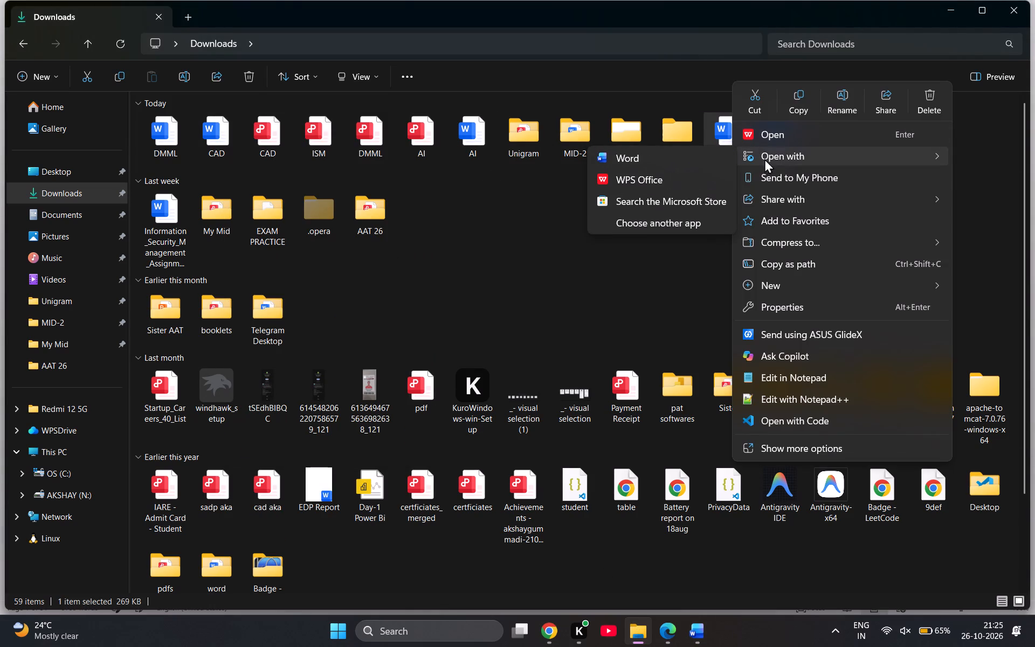
pyautogui.click(644, 155)
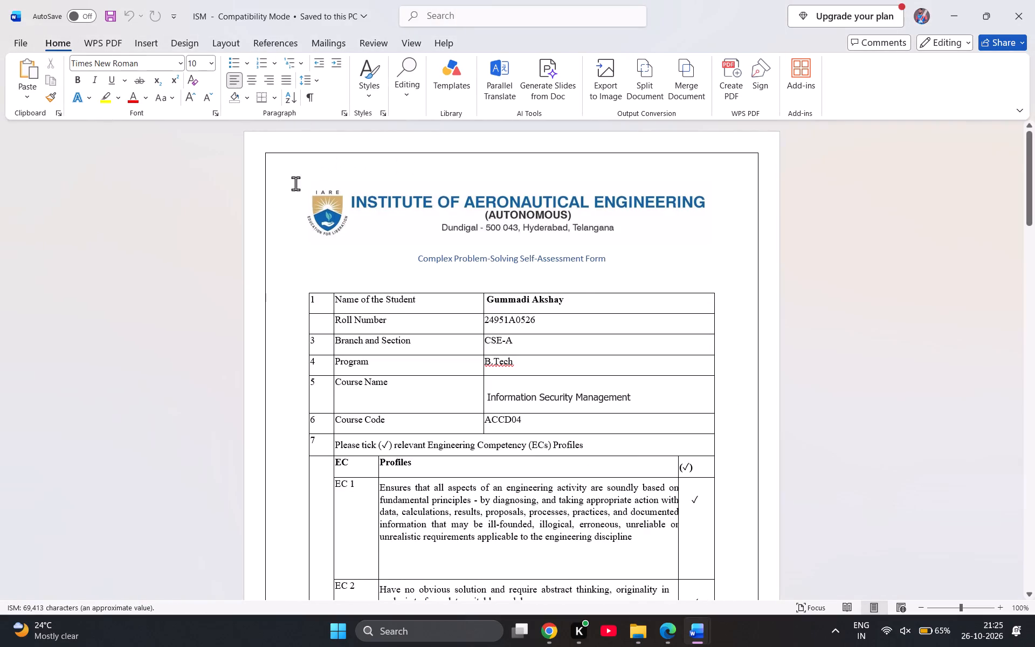
# Copy ISM's complete self-assessment form through the student signature, close ISM, and paste it over the AI document's plagiarism requisition page.
pyautogui.moveTo(295, 183); pyautogui.dragTo(384, 646)
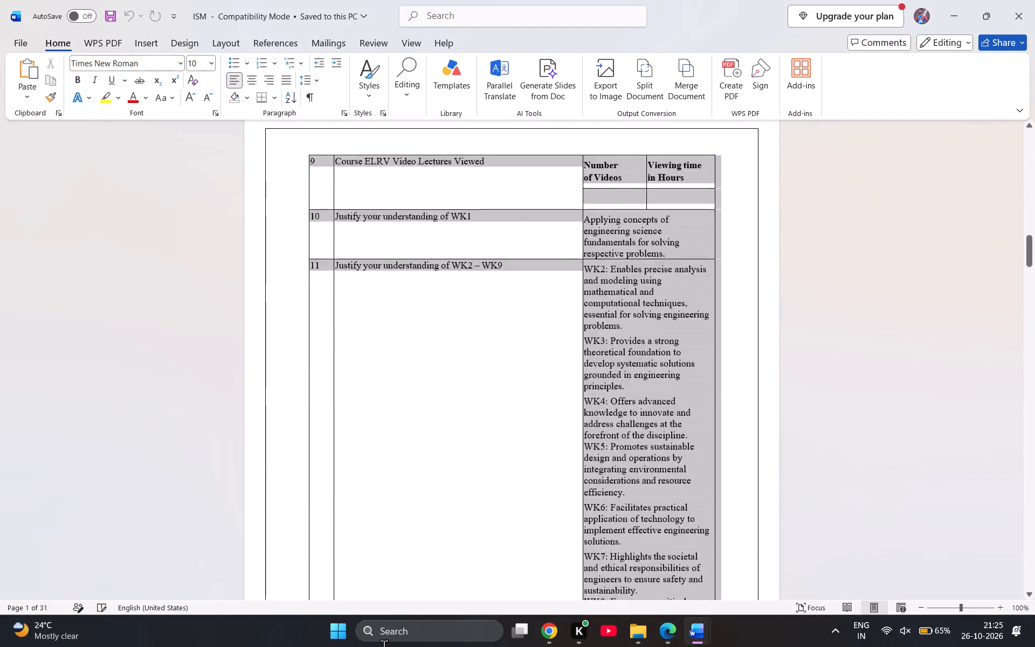
pyautogui.moveTo(384, 646); pyautogui.dragTo(703, 133)
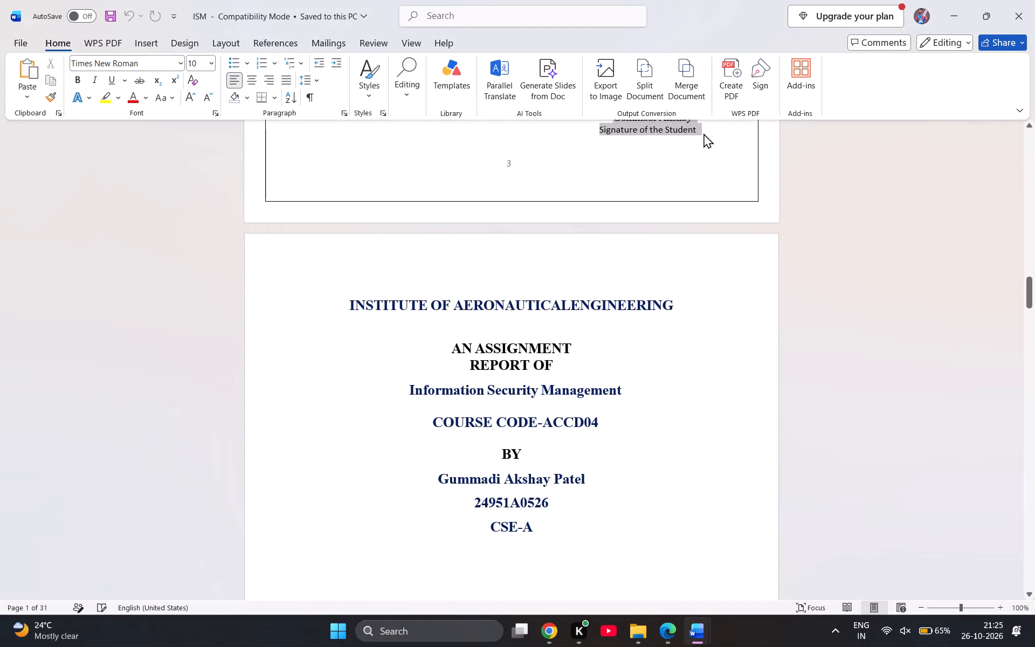
pyautogui.hotkey('ctrl', 'c')
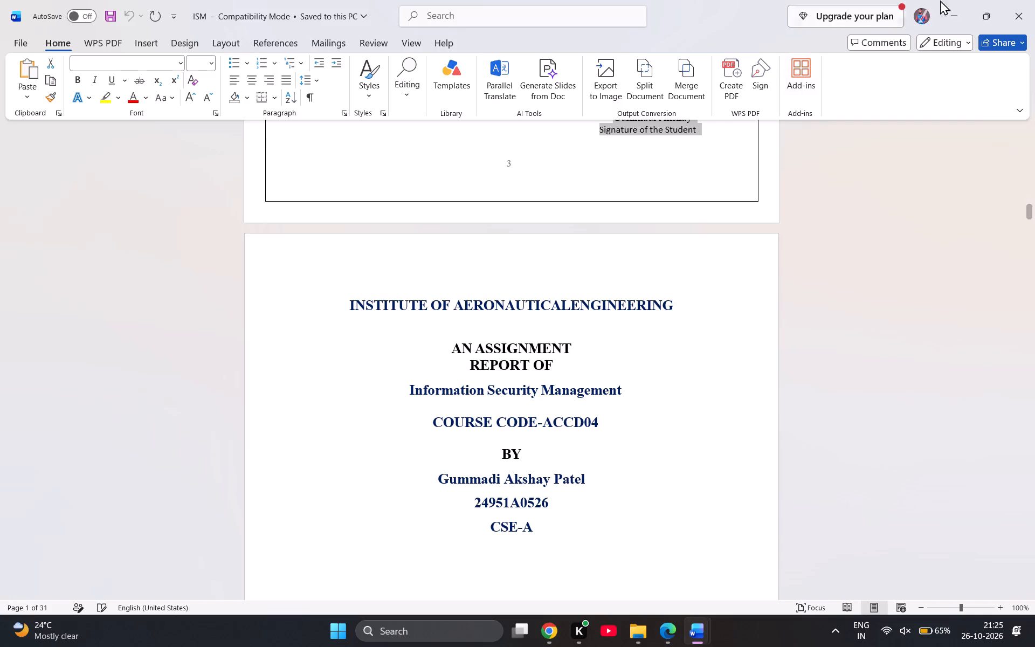
pyautogui.click(1034, 0)
pyautogui.hotkey('ctrl', 'v')
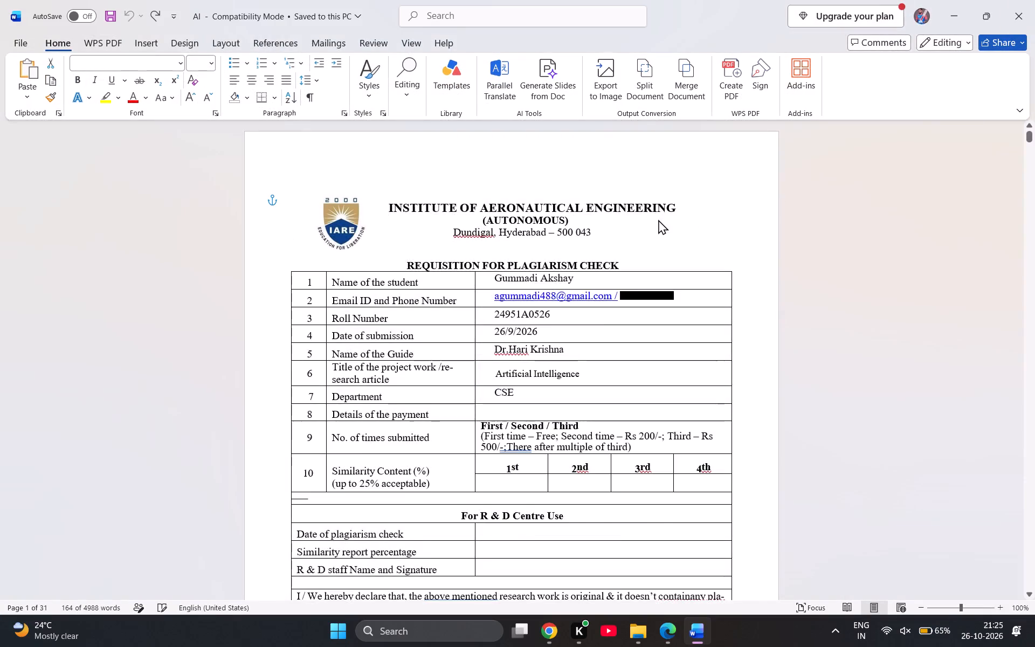
pyautogui.click(629, 226)
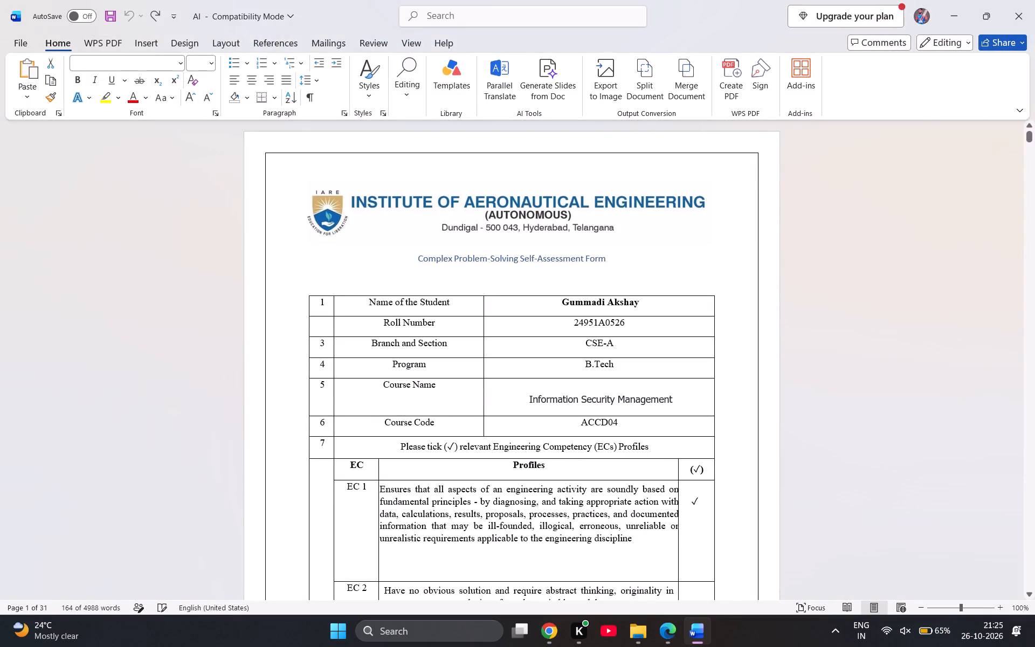
pyautogui.click(705, 146)
pyautogui.click(705, 152)
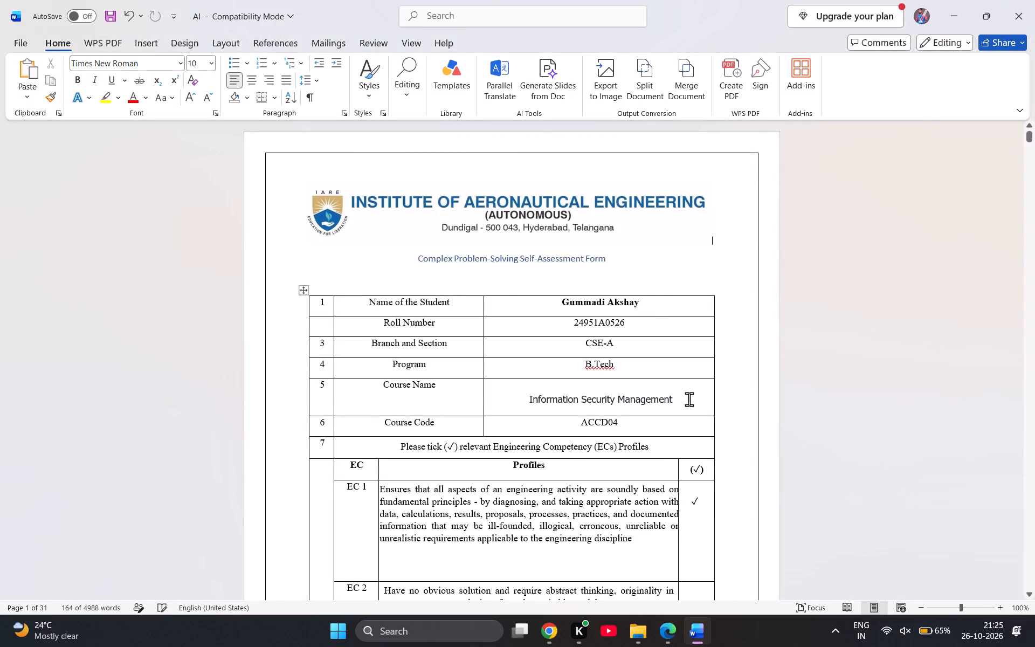
# Set the Course Name in the AI document's self-assessment form to Artificial Intelligence.
pyautogui.moveTo(688, 399); pyautogui.dragTo(554, 397)
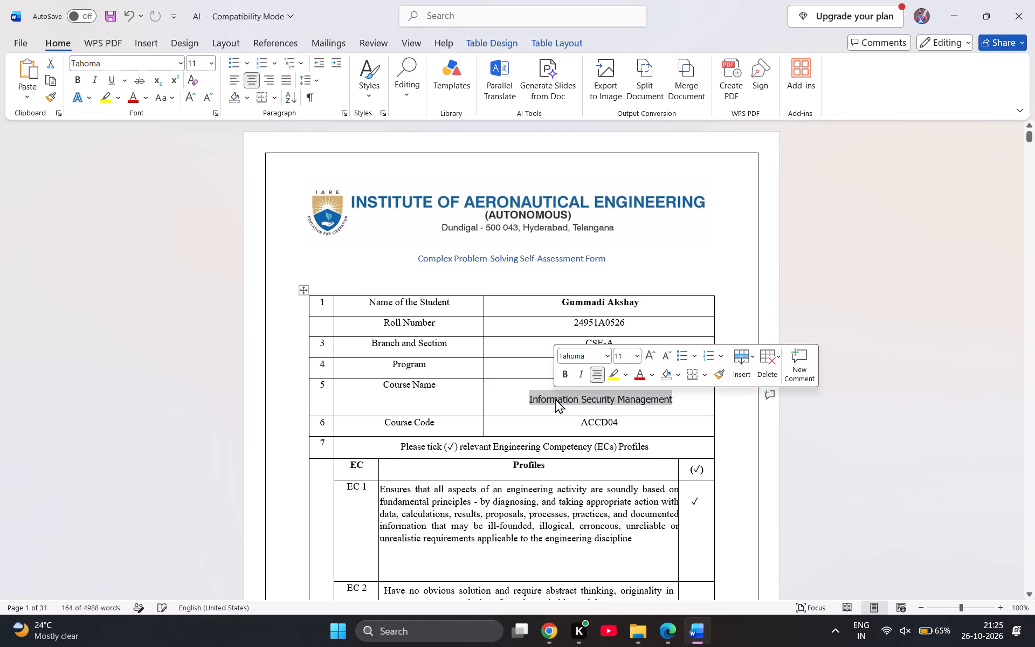
pyautogui.press('BackSpace')
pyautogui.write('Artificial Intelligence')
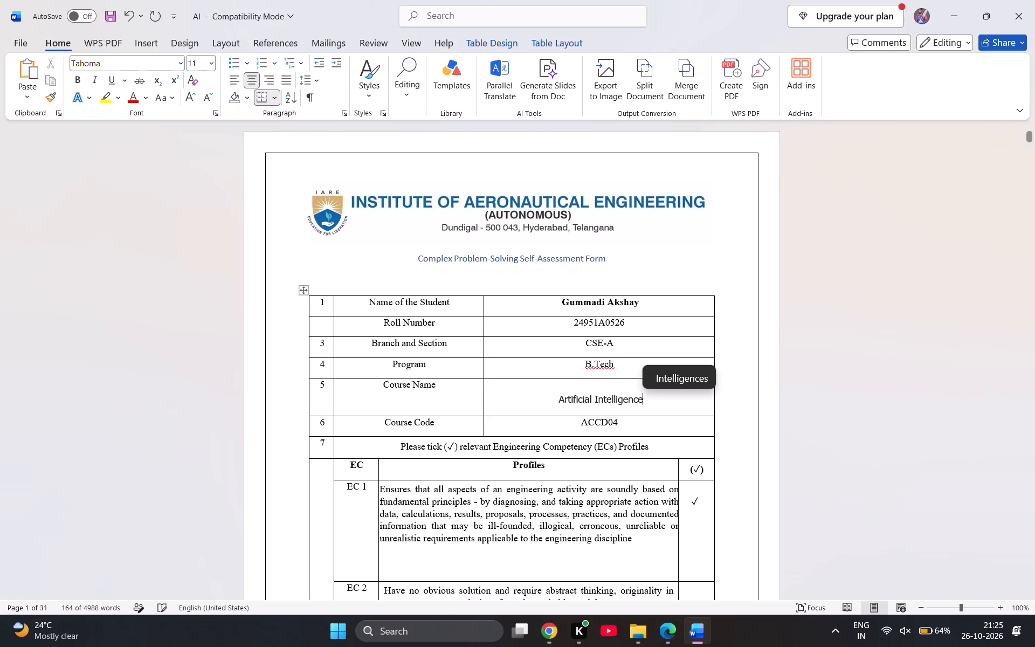
# Check the IARE page in Chrome and set the form's Course Code to ACSD21.
pyautogui.click(656, 562)
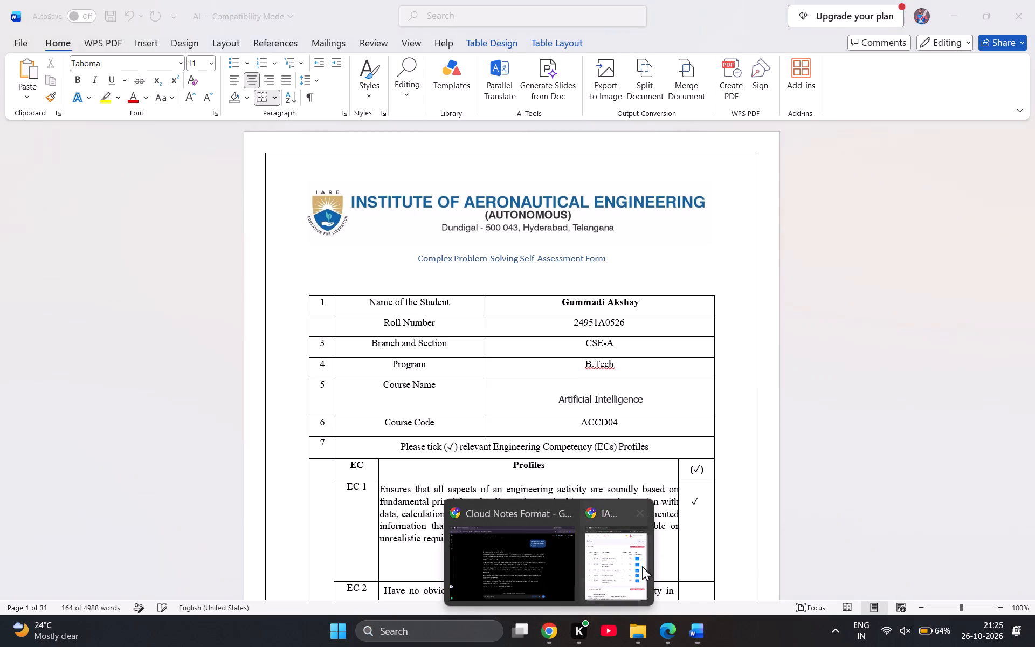
pyautogui.click(631, 569)
pyautogui.click(220, 440)
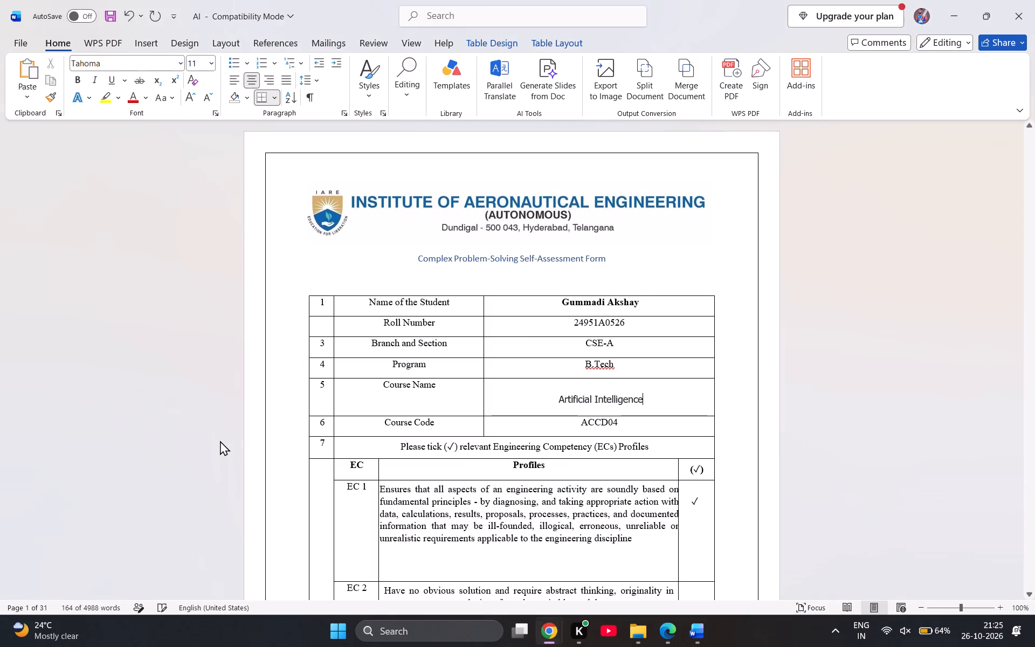
pyautogui.click(640, 424)
pyautogui.press('BackSpace')
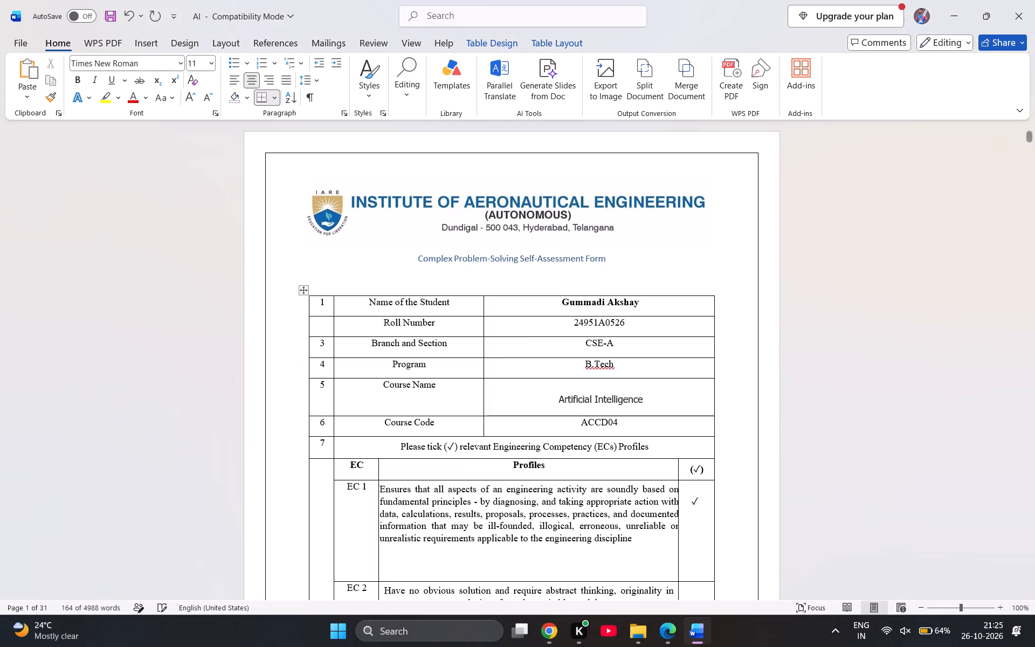
pyautogui.press('BackSpace')
pyautogui.press('BackSpace')
pyautogui.press('BackSpace')
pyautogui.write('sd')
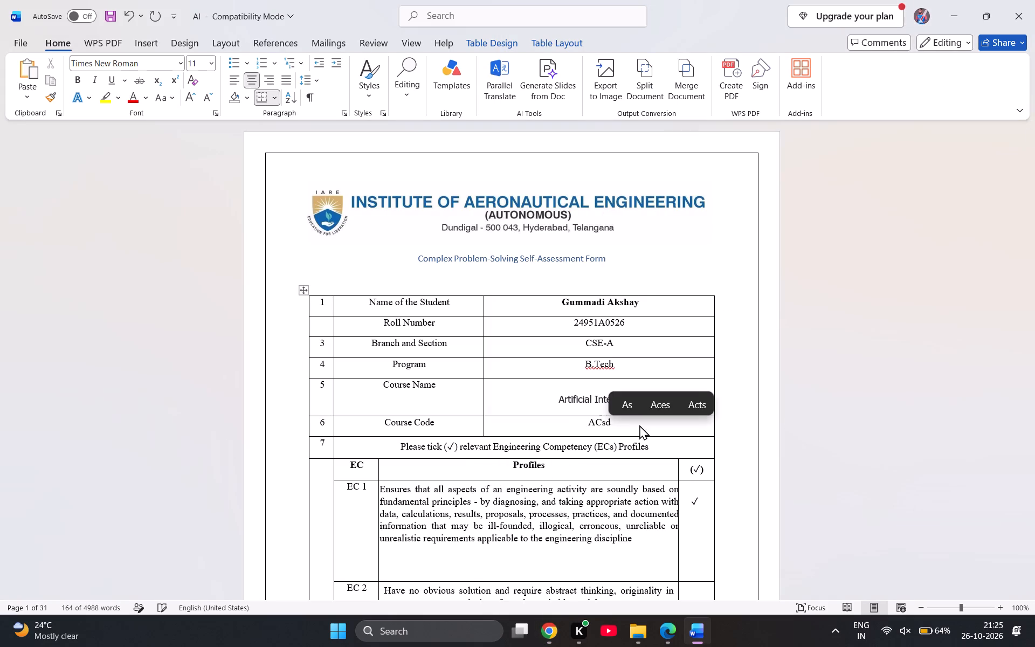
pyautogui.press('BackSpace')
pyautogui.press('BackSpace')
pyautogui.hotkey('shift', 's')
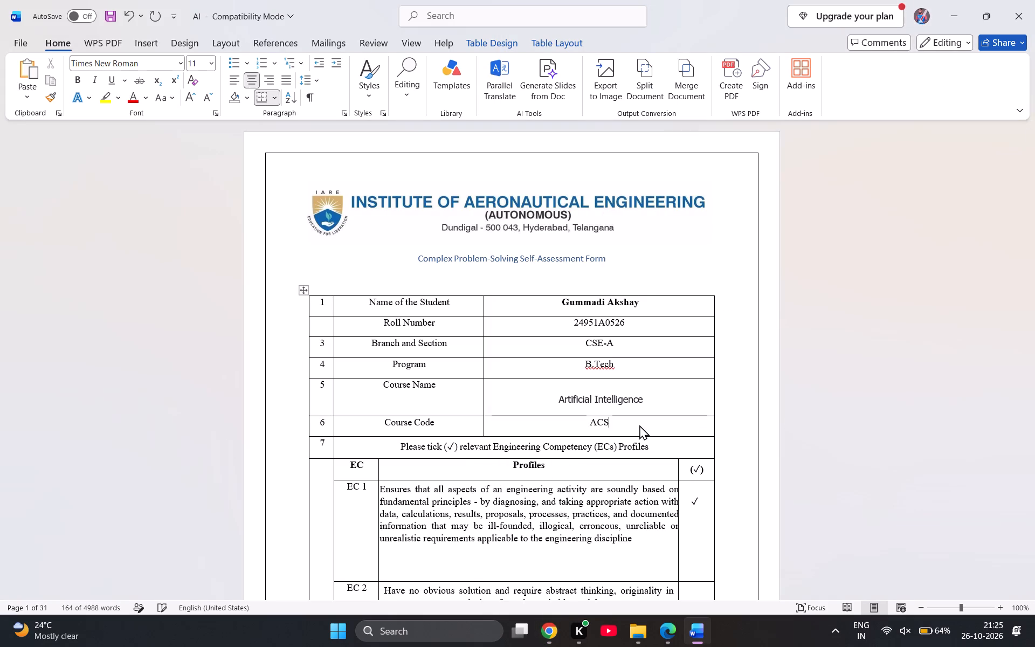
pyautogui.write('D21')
# Save the AI document.
pyautogui.click(20, 40)
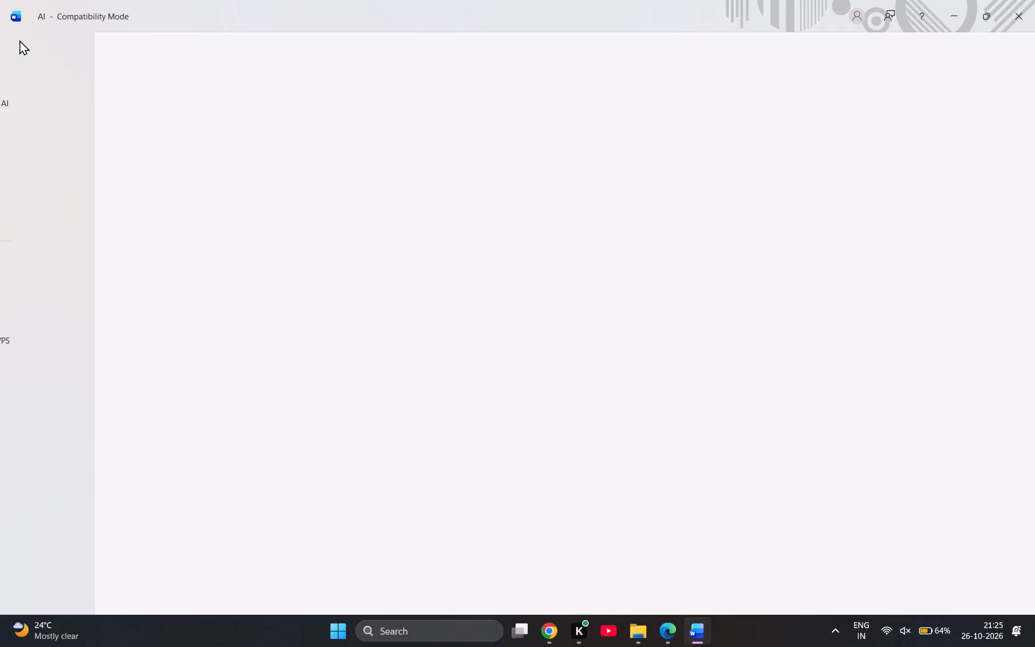
pyautogui.click(67, 280)
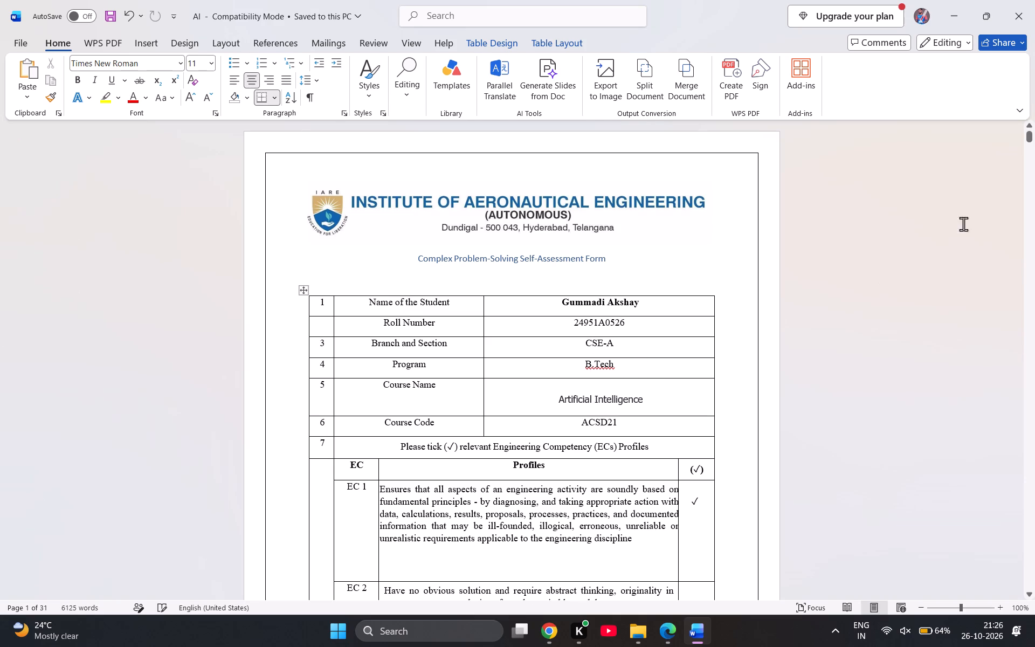
# Delete the Date line from the stray page between the self-assessment form and the cover page.
pyautogui.moveTo(1029, 134); pyautogui.dragTo(1024, 143)
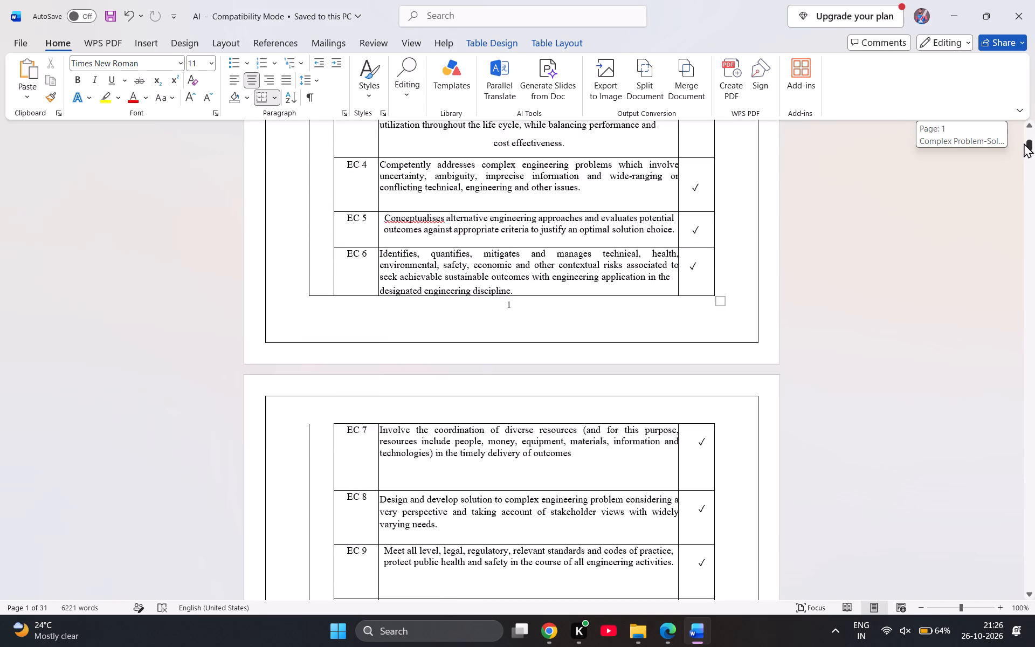
pyautogui.moveTo(1024, 143); pyautogui.dragTo(1019, 171)
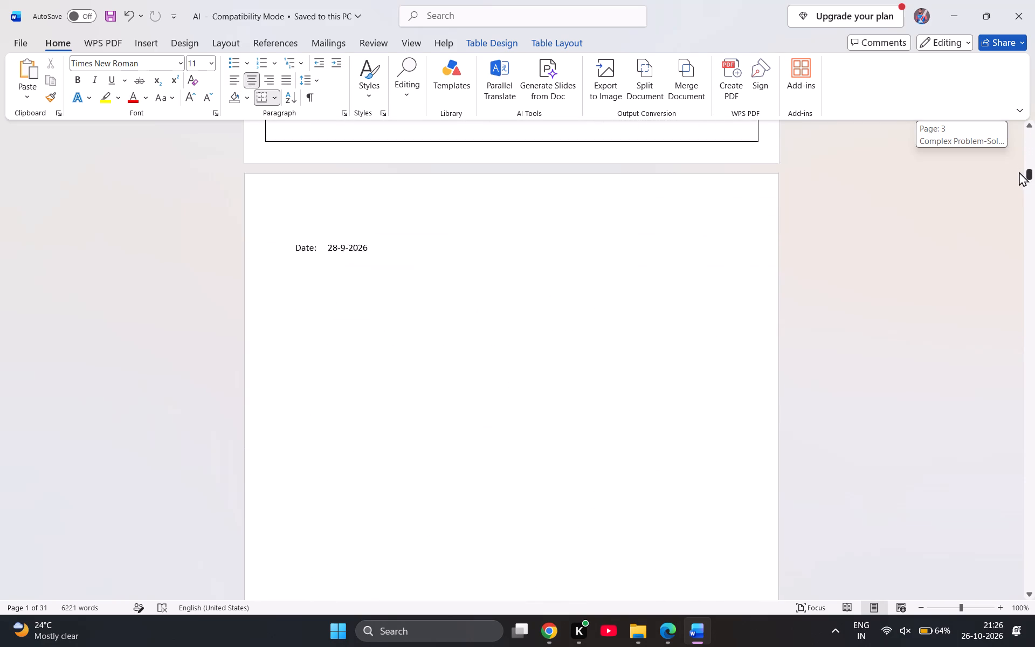
pyautogui.moveTo(1019, 171); pyautogui.dragTo(1019, 169)
pyautogui.moveTo(383, 375); pyautogui.dragTo(281, 378)
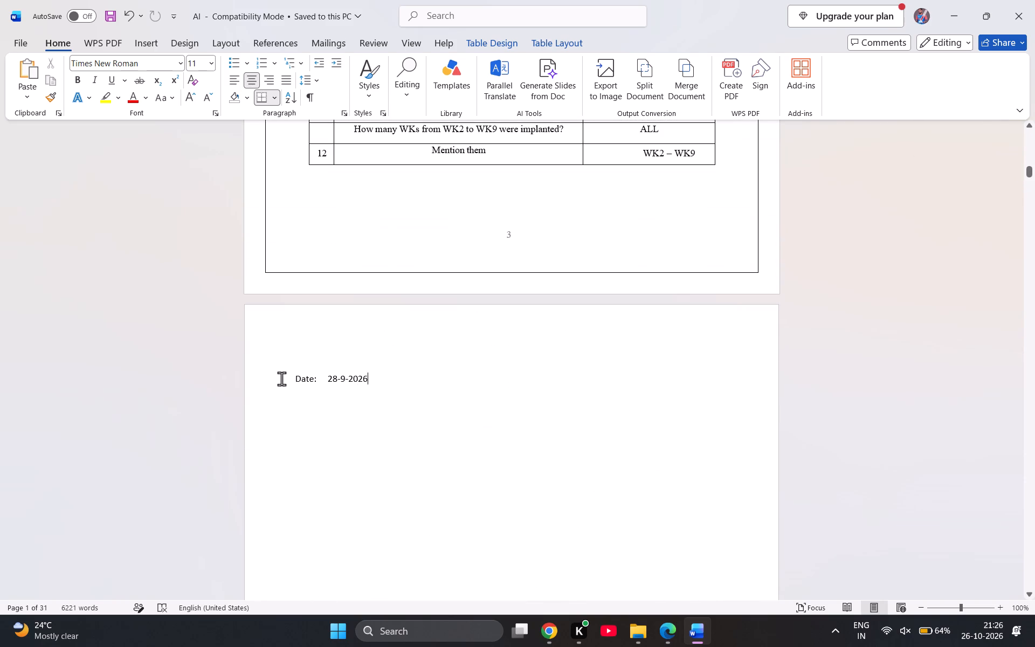
pyautogui.moveTo(281, 378); pyautogui.dragTo(272, 378)
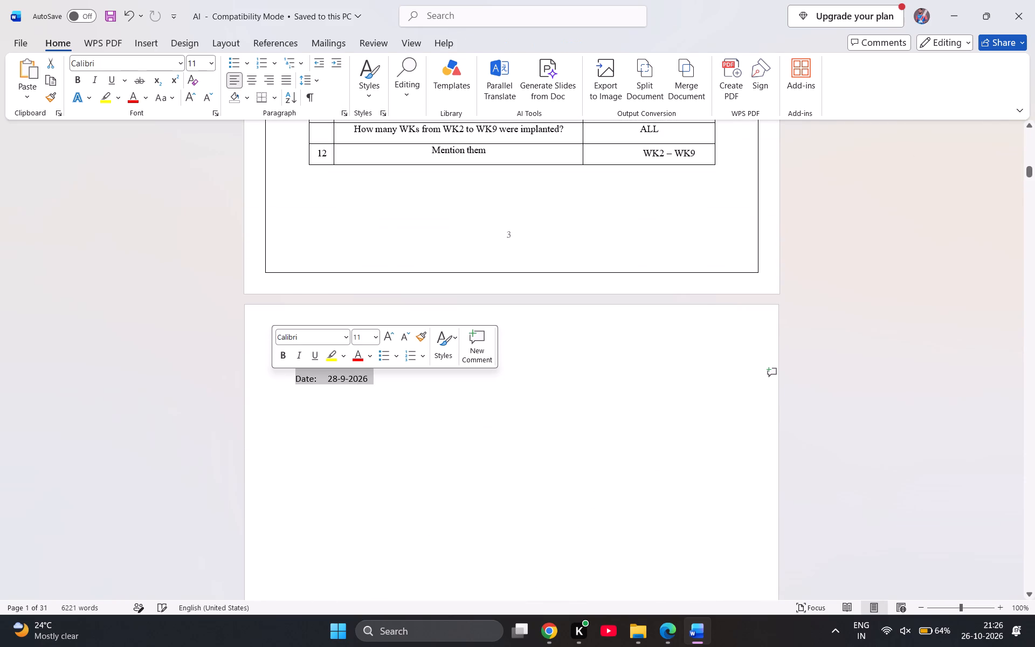
pyautogui.press('Delete')
# Delete the student's name, the Signature of the Student line and the remaining empty lines to remove the stray page before the cover.
pyautogui.click(366, 323)
pyautogui.press('Delete')
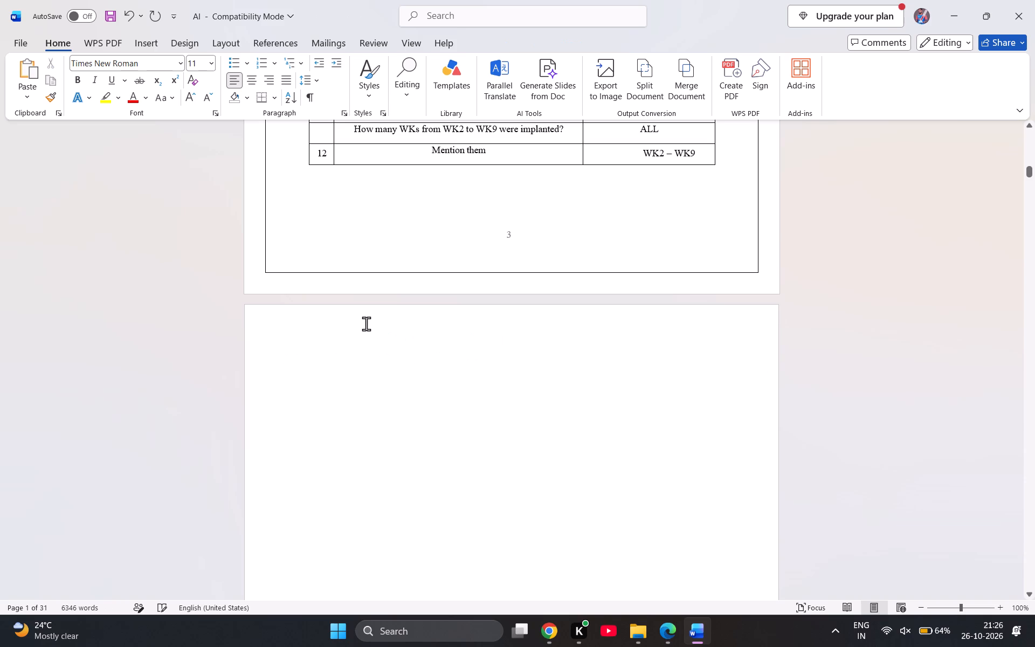
pyautogui.click(391, 316)
pyautogui.press('Delete')
pyautogui.press('Delete')
pyautogui.press('Delete')
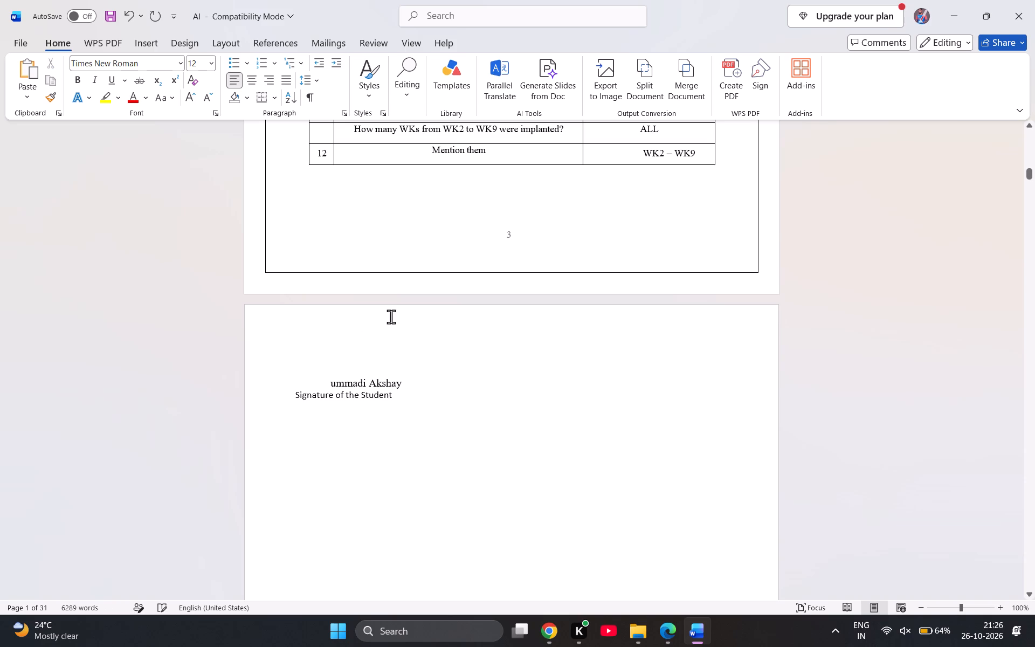
pyautogui.click(391, 316)
pyautogui.press('Delete')
pyautogui.click(391, 316)
pyautogui.moveTo(401, 390); pyautogui.dragTo(332, 380)
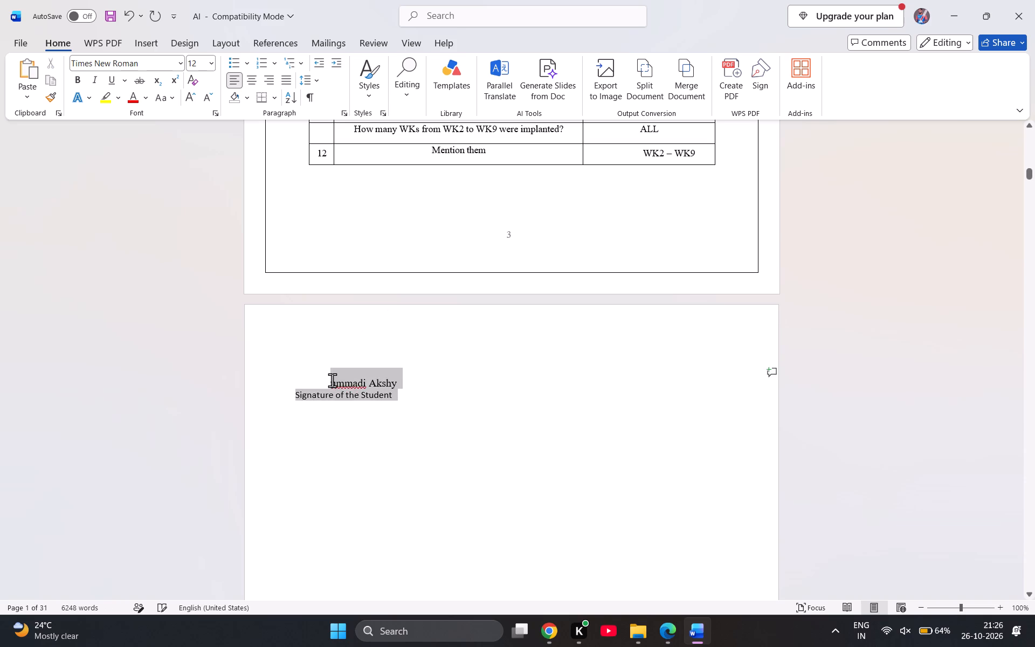
pyautogui.moveTo(332, 380); pyautogui.dragTo(295, 394)
pyautogui.press('Delete')
pyautogui.moveTo(419, 381); pyautogui.dragTo(314, 364)
pyautogui.press('Delete')
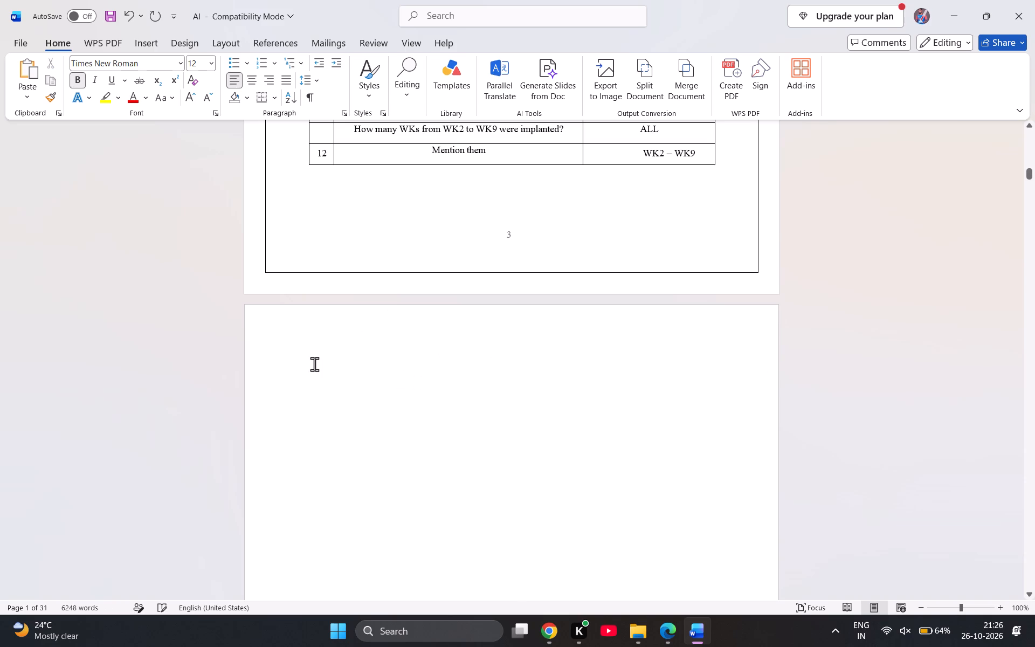
pyautogui.click(348, 343)
pyautogui.press('Delete')
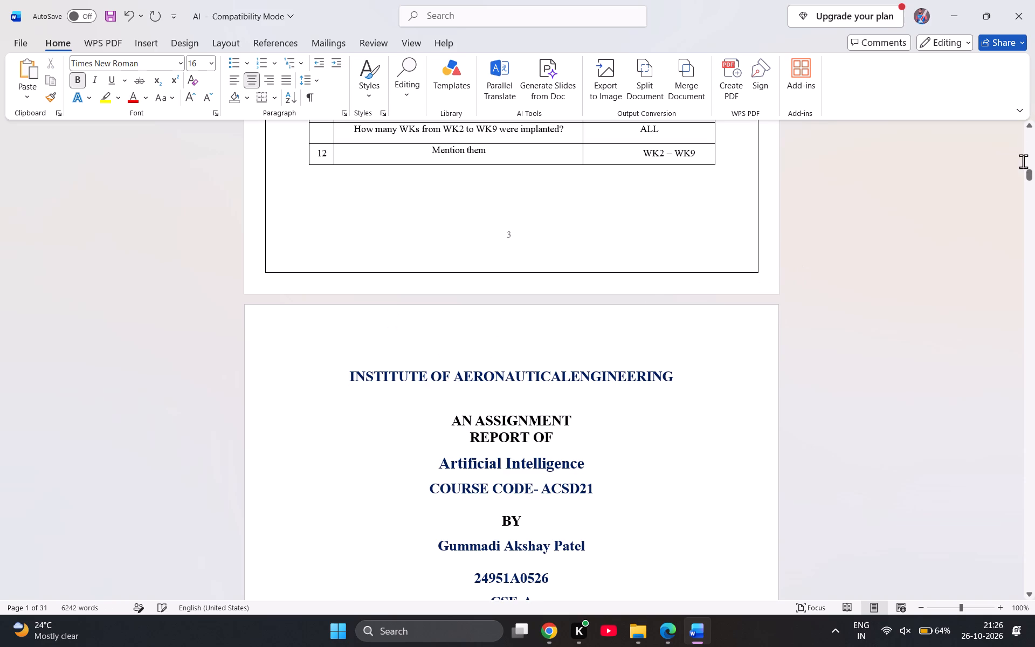
# Review the AI report's opening pages, save the document, and close it along with the IARE AAT-II page.
pyautogui.moveTo(1028, 171); pyautogui.dragTo(1026, 173)
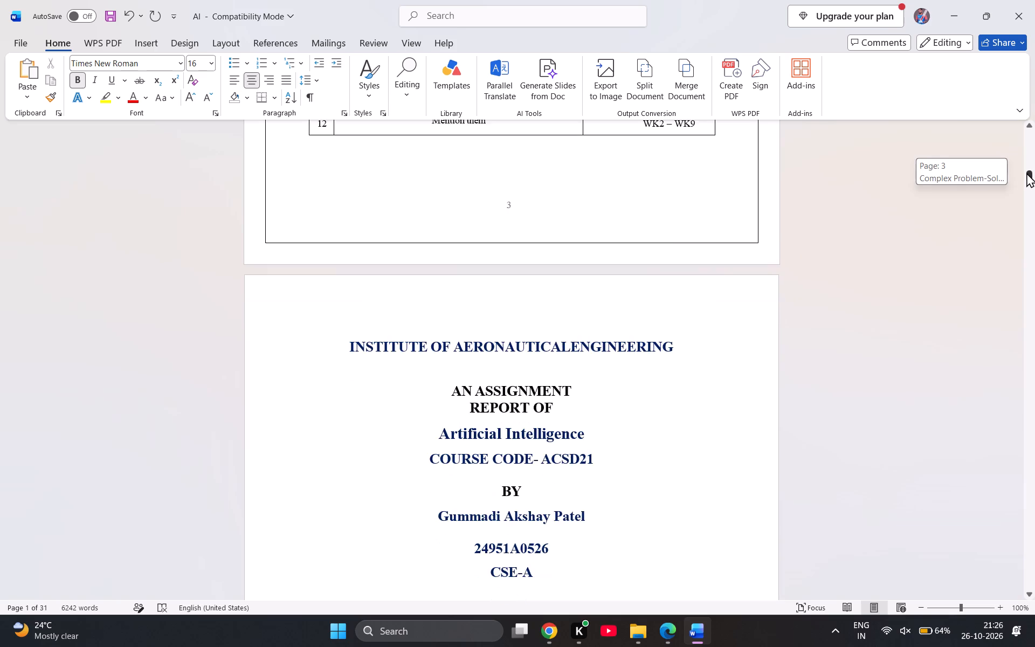
pyautogui.moveTo(1026, 173); pyautogui.dragTo(1026, 173)
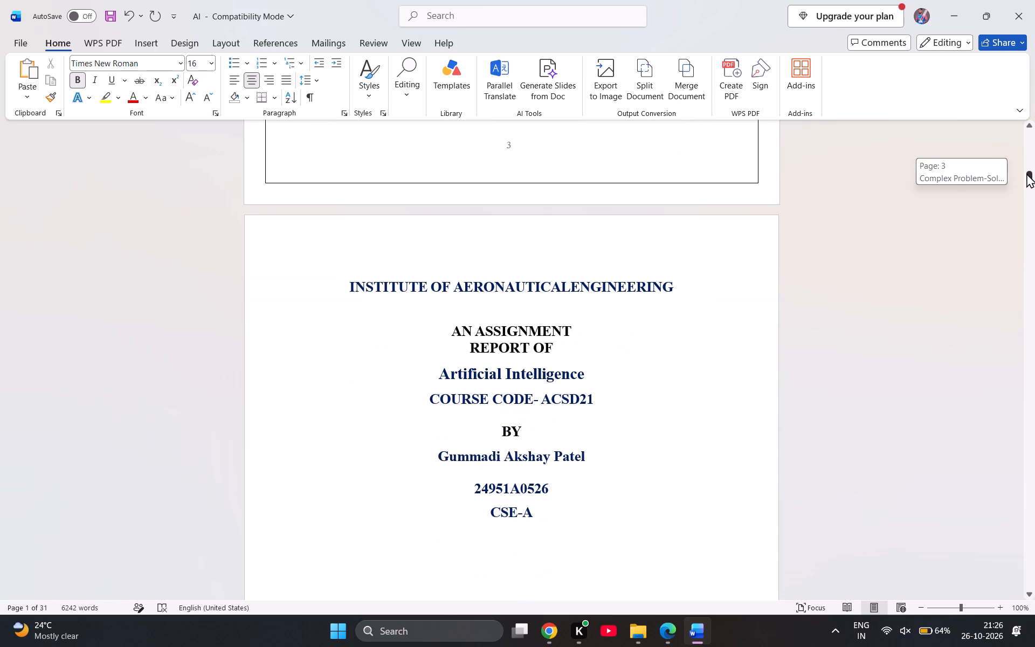
pyautogui.moveTo(1026, 173); pyautogui.dragTo(1032, 210)
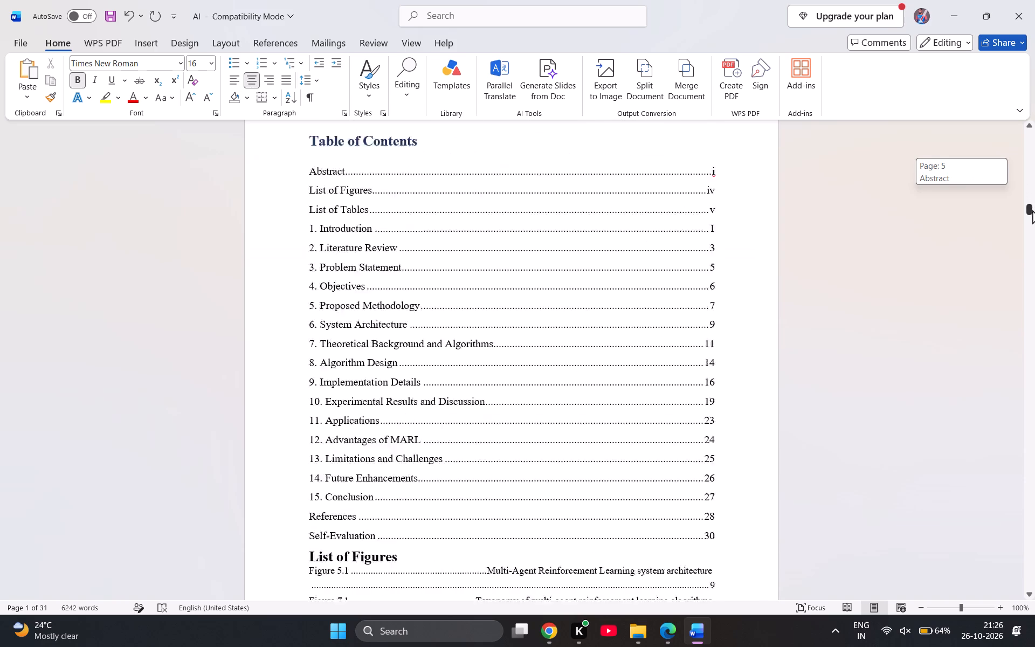
pyautogui.moveTo(1032, 210); pyautogui.dragTo(1034, 99)
pyautogui.click(6, 42)
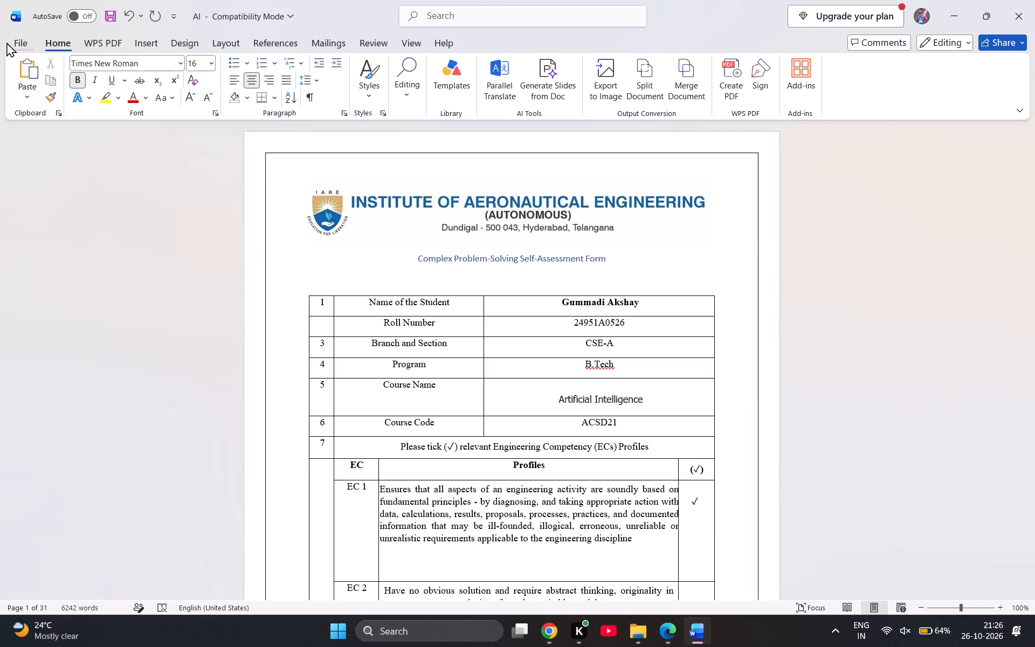
pyautogui.click(49, 285)
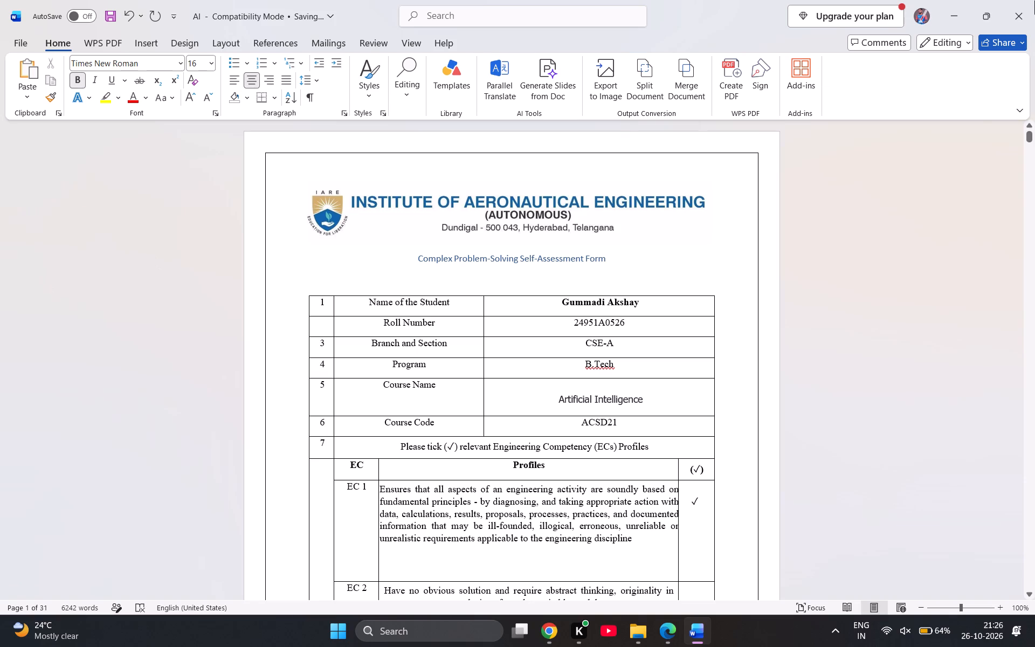
pyautogui.click(1034, 0)
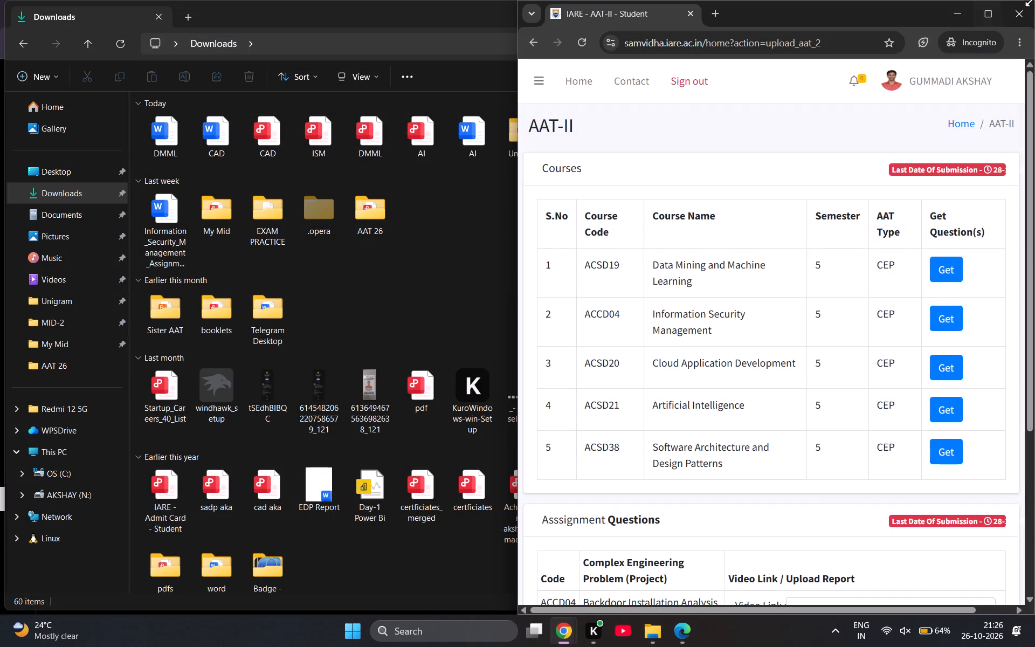
pyautogui.click(1024, 12)
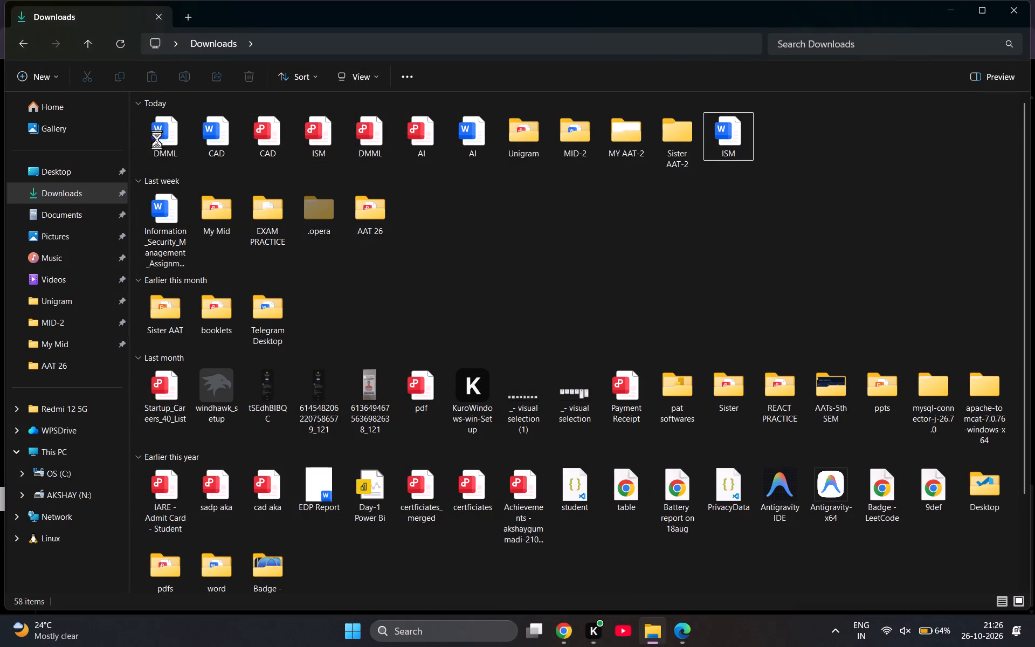
# Refresh the Downloads folder in File Explorer and delete the outdated CAD, ISM, DMML and AI PDFs.
pyautogui.click(121, 45)
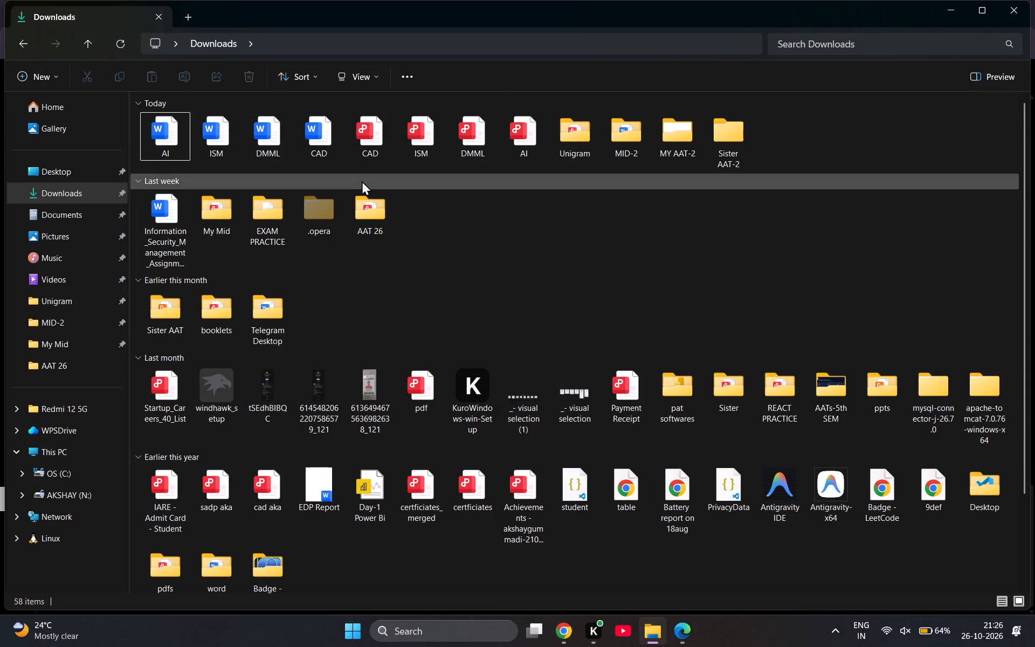
pyautogui.click(372, 152)
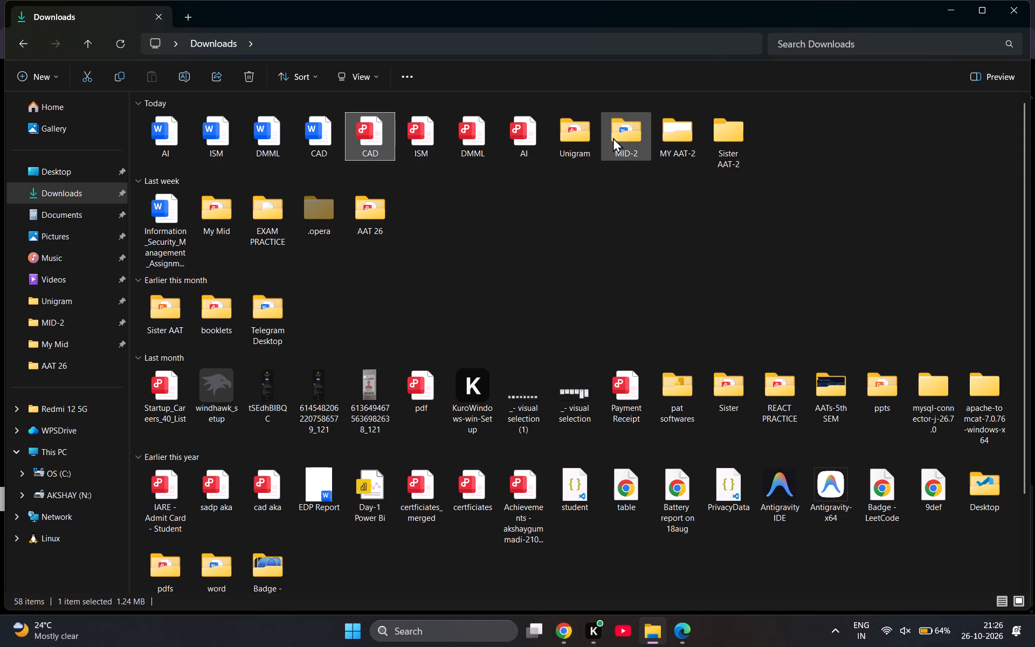
pyautogui.doubleClick(365, 152)
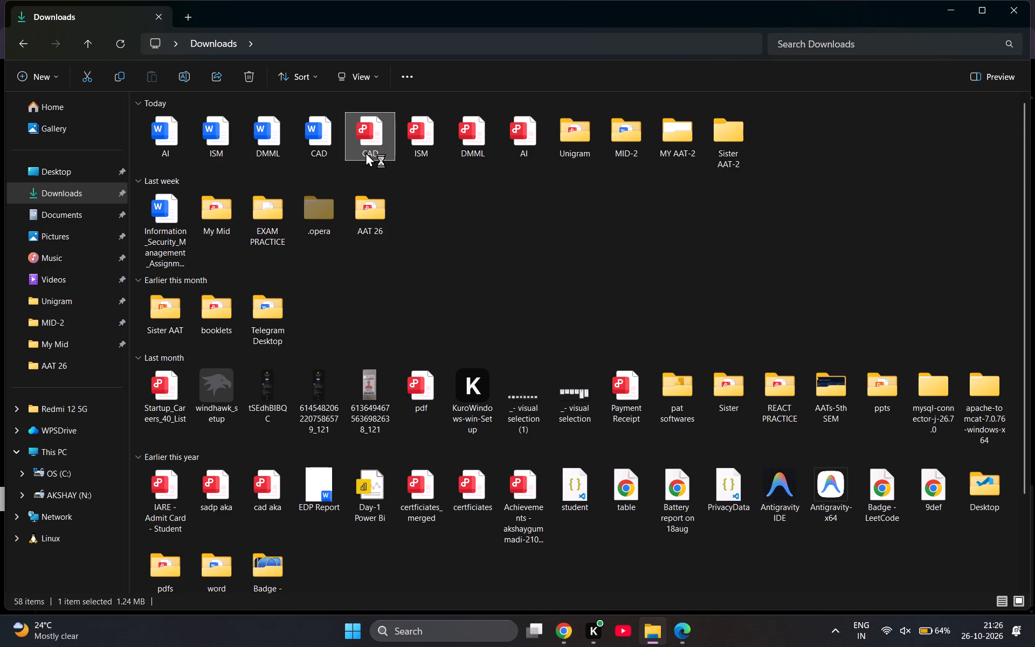
pyautogui.click(1034, 0)
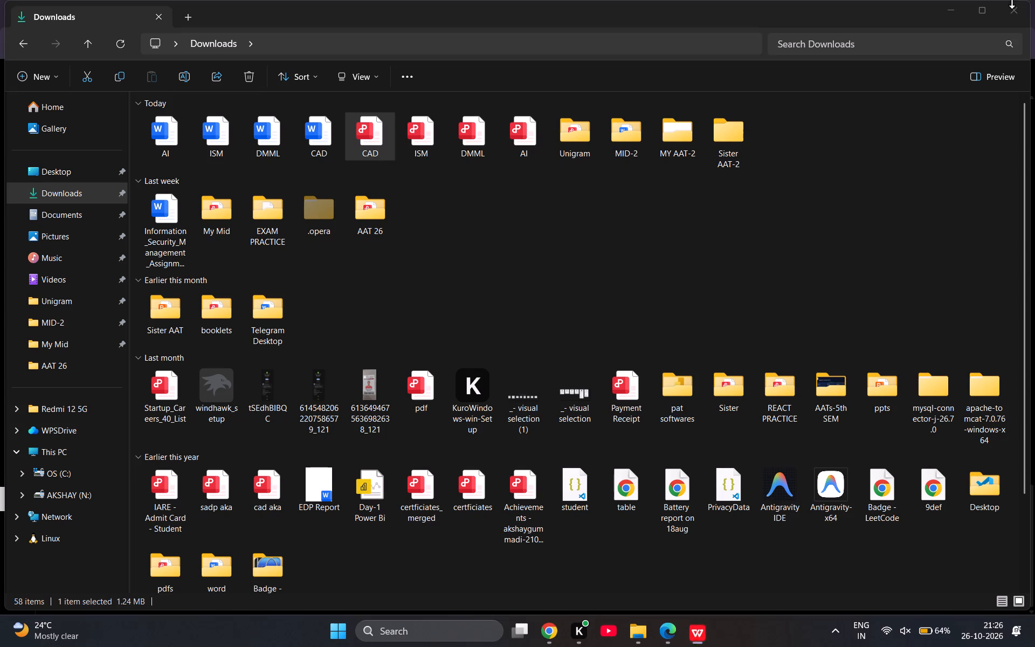
pyautogui.click(363, 143)
pyautogui.press('Delete')
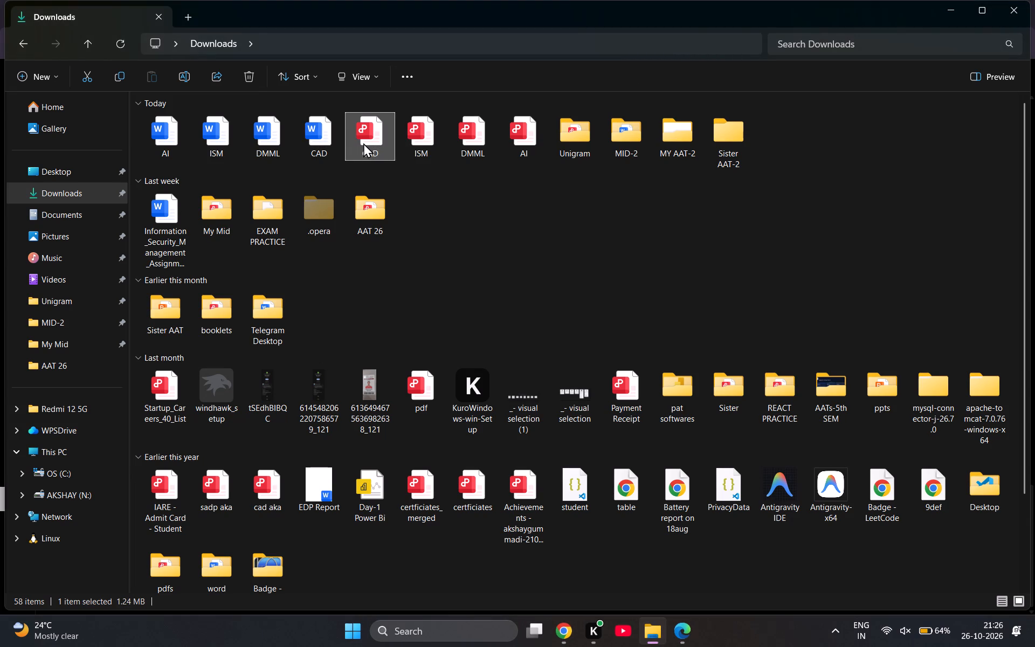
pyautogui.click(364, 141)
pyautogui.press('Delete')
pyautogui.click(364, 141)
pyautogui.press('Delete')
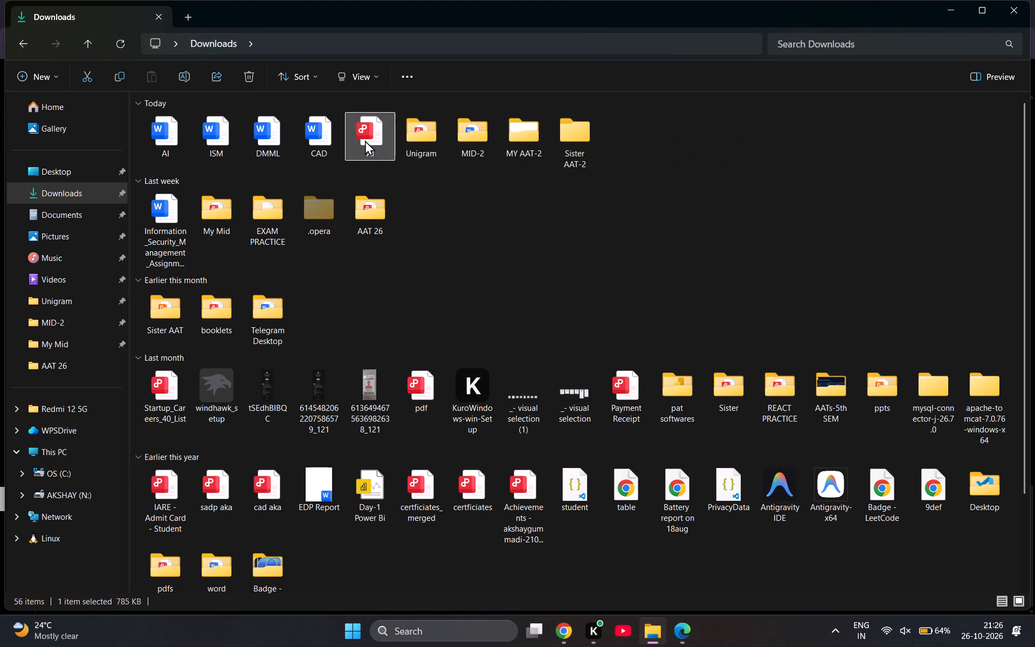
pyautogui.click(365, 140)
pyautogui.press('Delete')
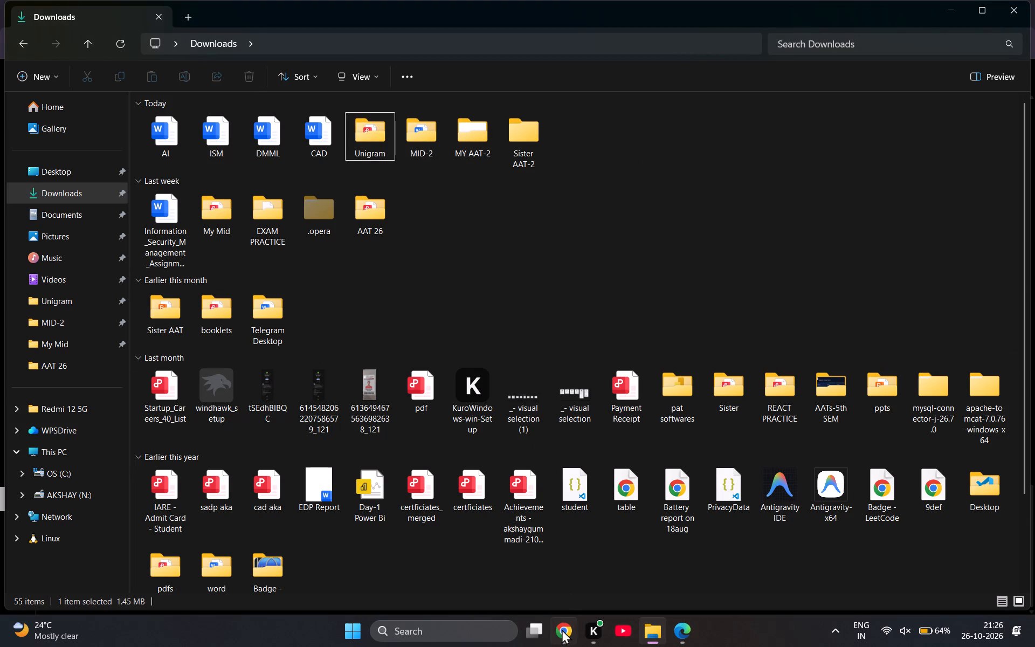
# Switch to Chrome, search Google for "word to odf" and open iLovePDF's Word to PDF converter.
pyautogui.click(556, 572)
pyautogui.click(226, 20)
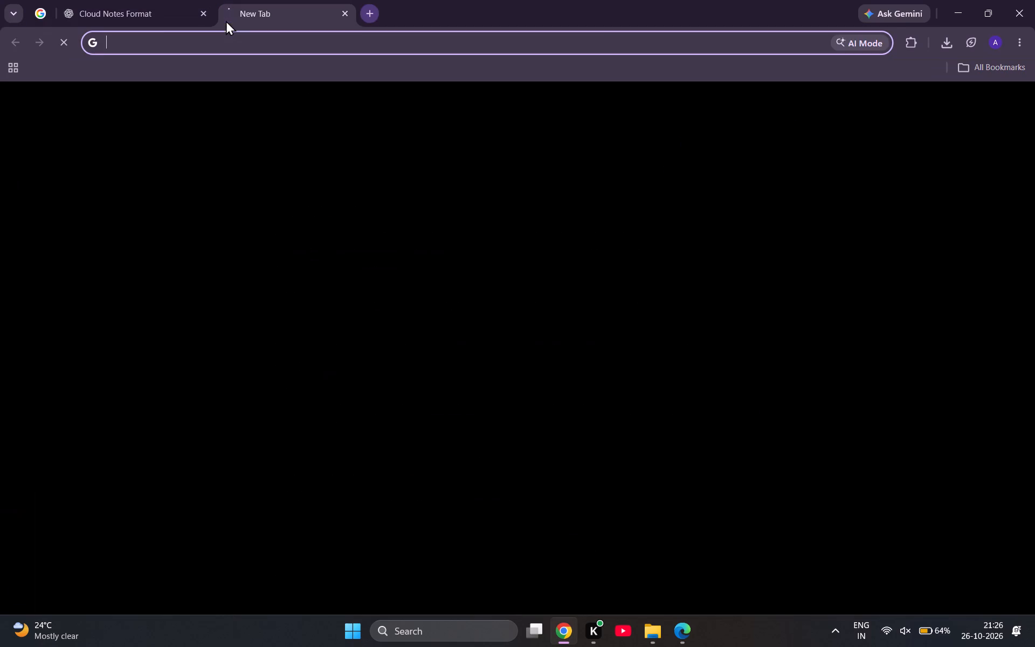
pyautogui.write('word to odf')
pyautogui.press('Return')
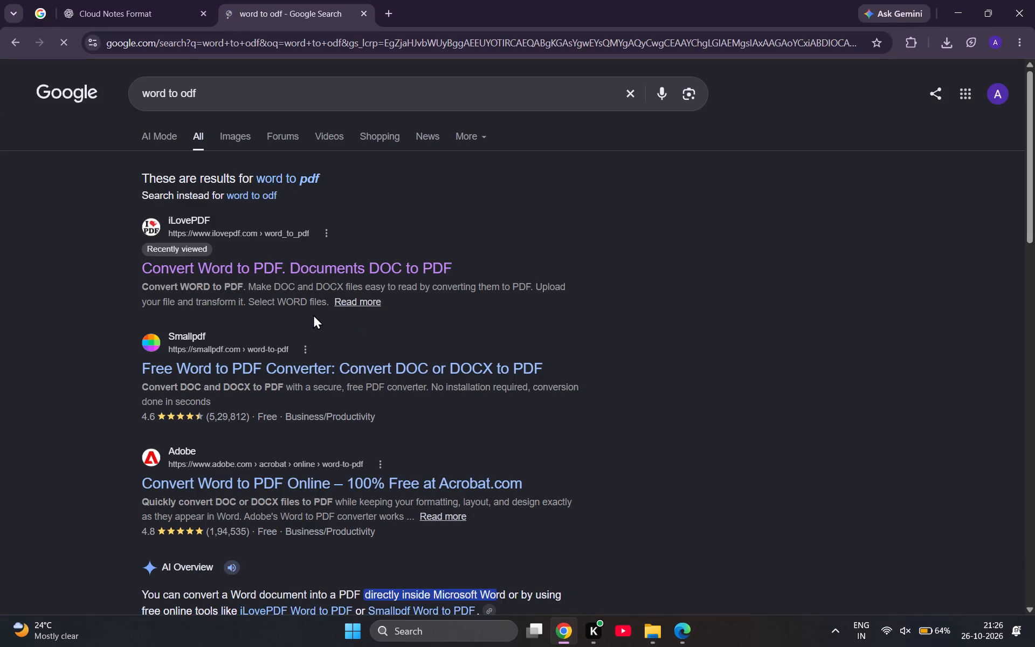
pyautogui.click(315, 269)
# Convert AI.docx from the Downloads folder to PDF and download the converted file.
pyautogui.click(485, 260)
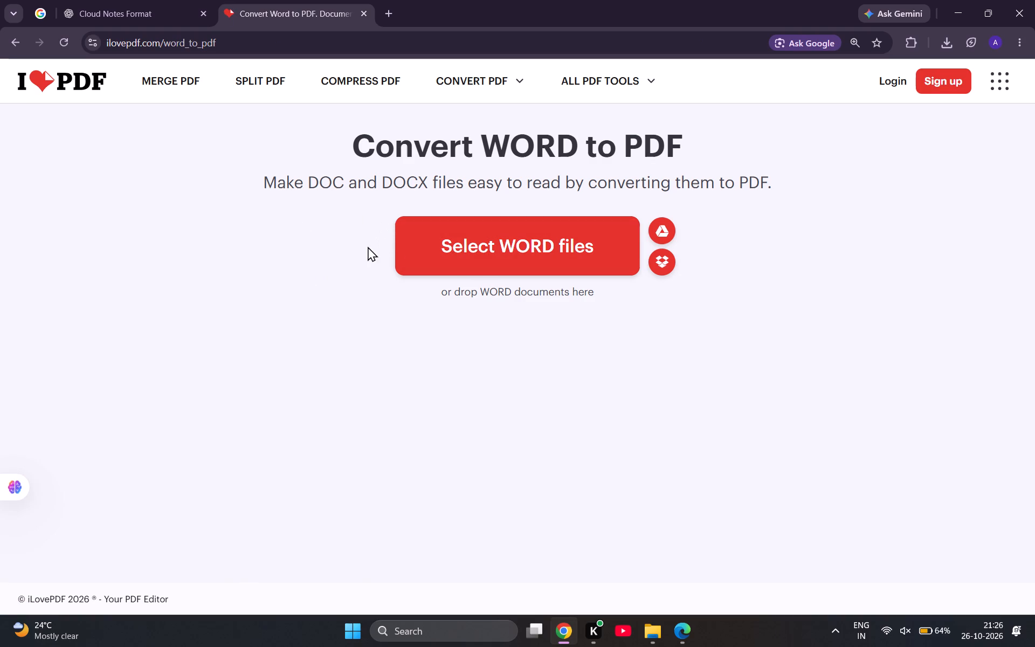
pyautogui.click(480, 251)
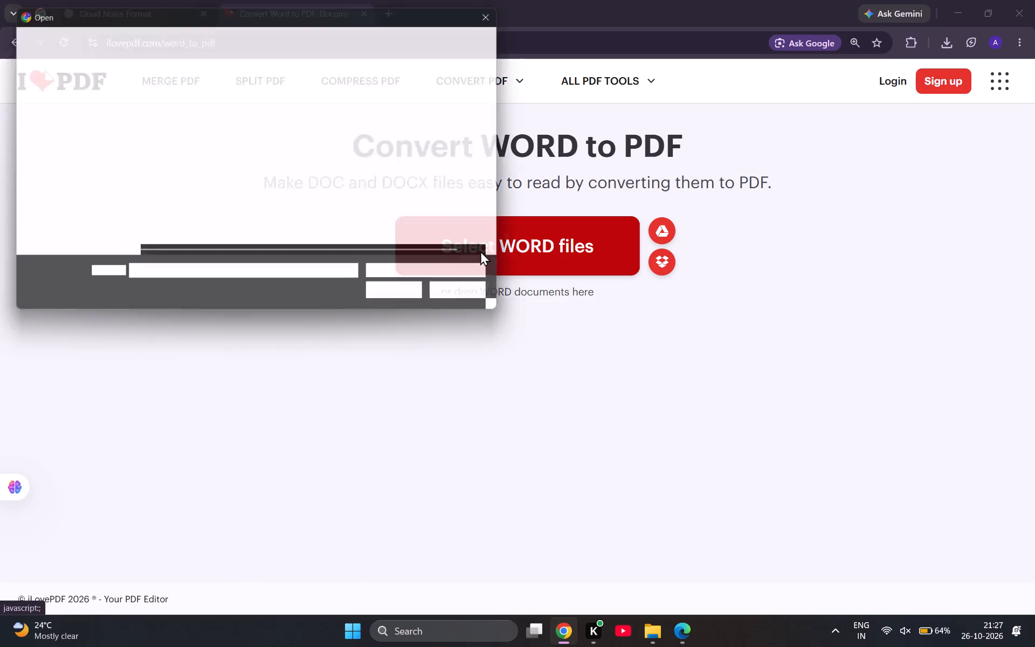
pyautogui.click(61, 155)
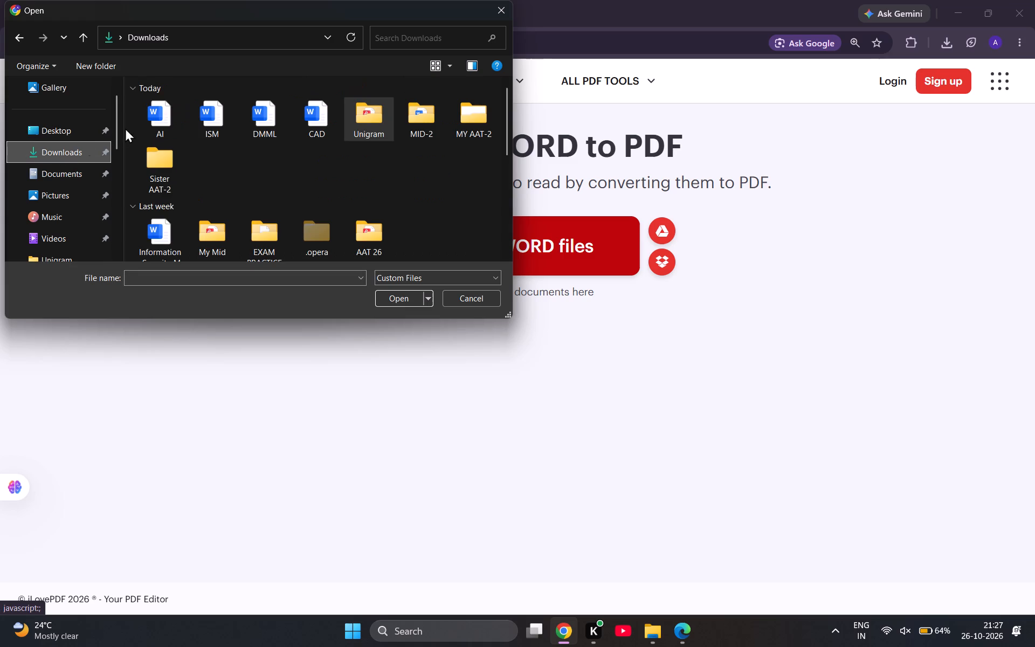
pyautogui.doubleClick(168, 120)
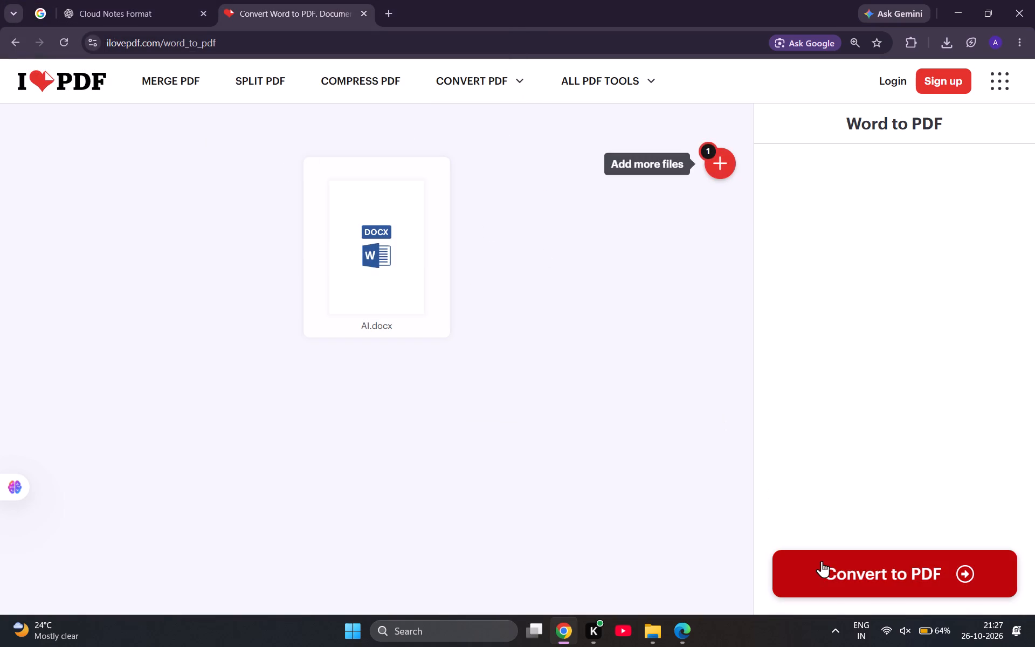
pyautogui.click(822, 561)
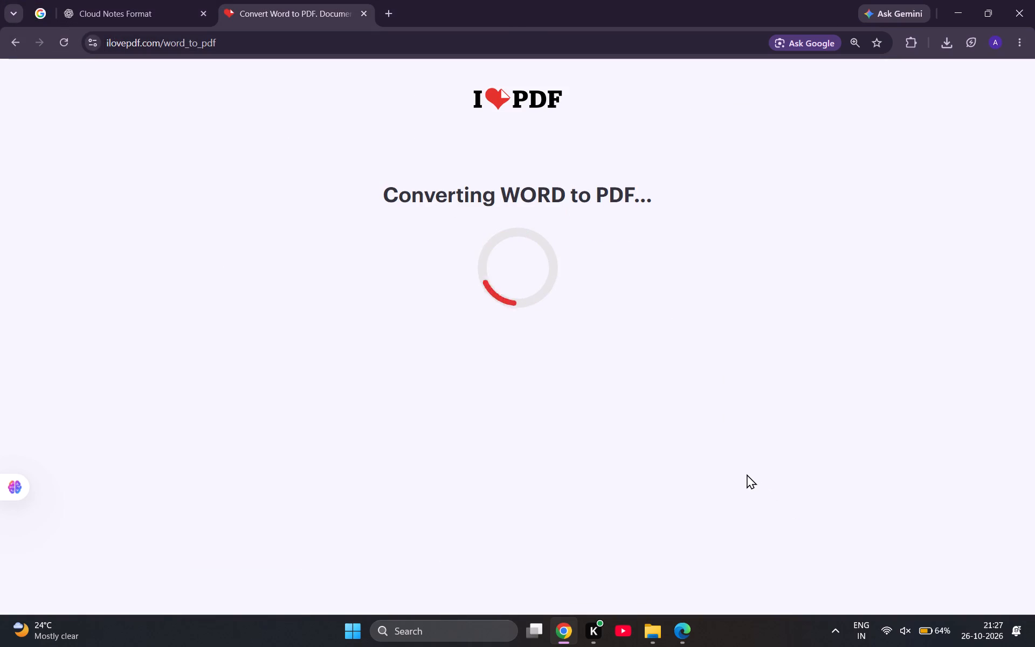
pyautogui.click(544, 213)
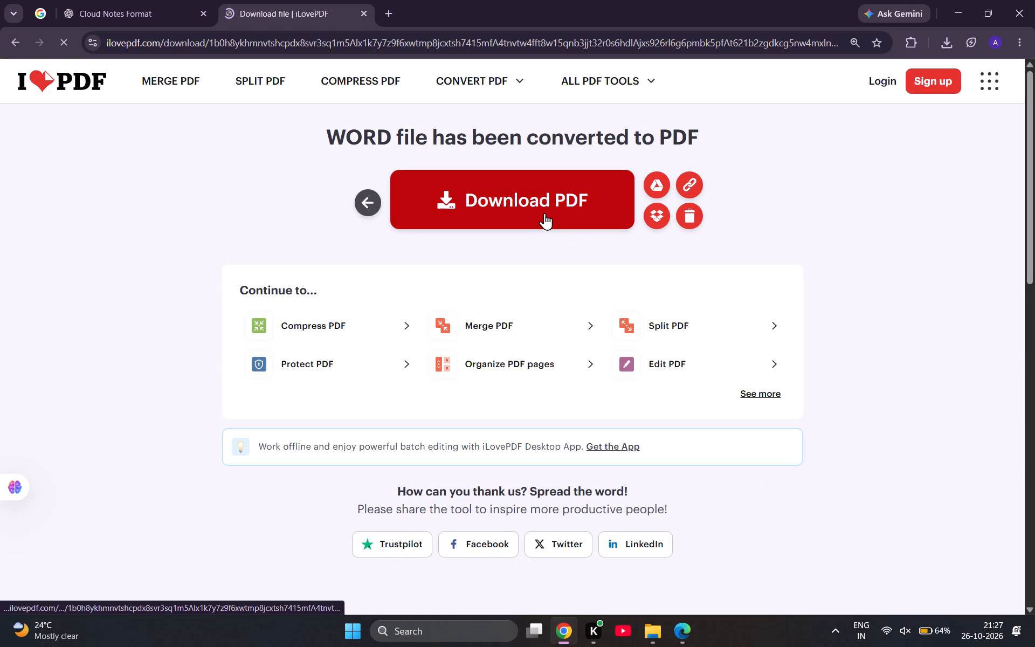
# Return to the Word to PDF converter, convert ISM.docx to PDF and download the converted file.
pyautogui.click(373, 201)
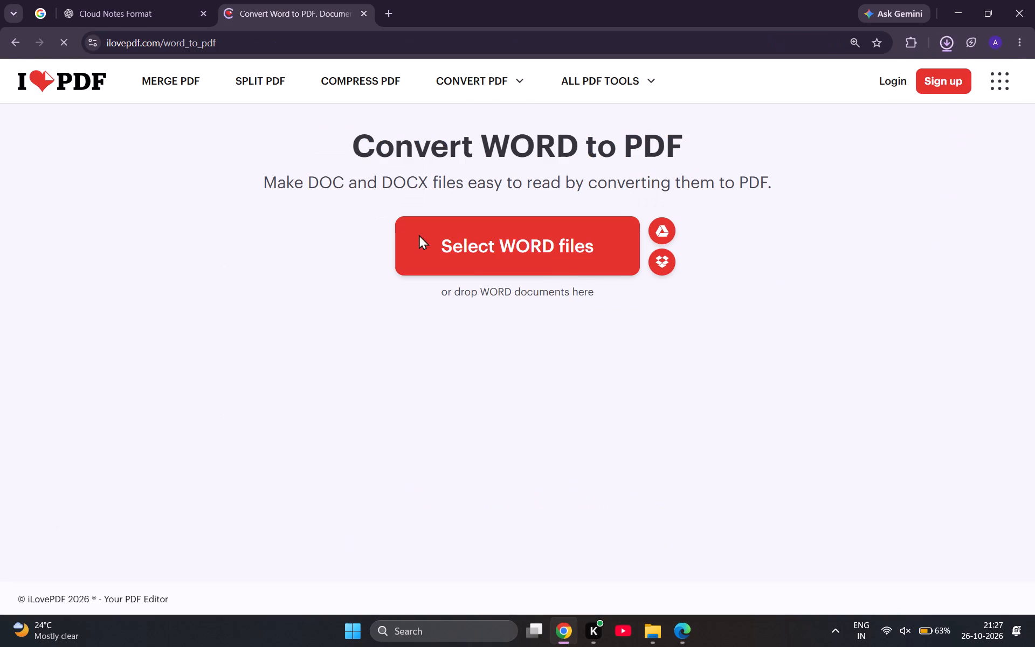
pyautogui.click(467, 256)
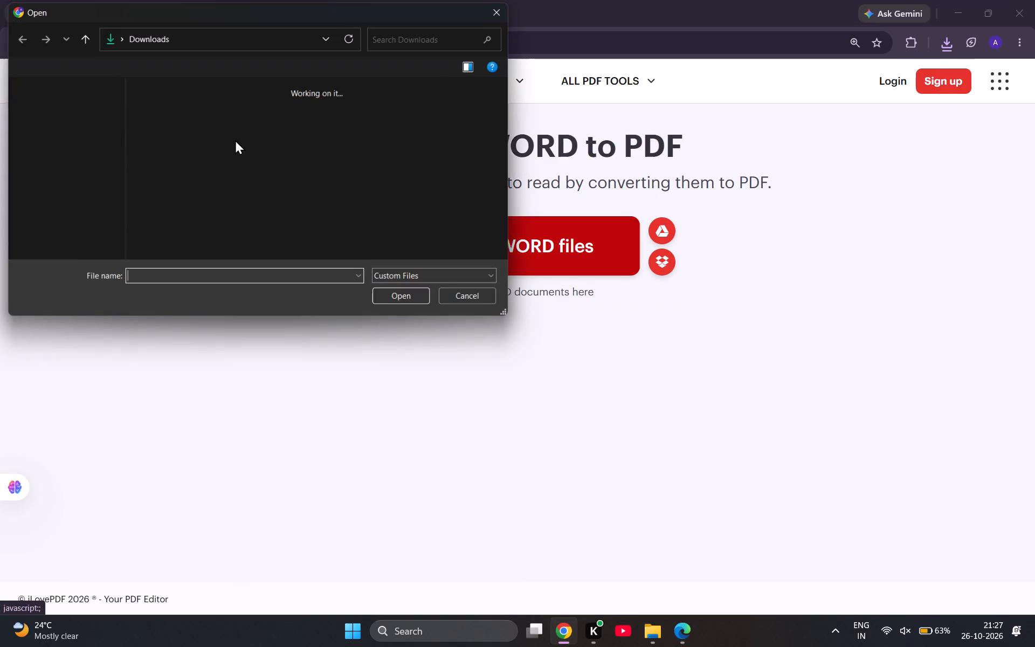
pyautogui.doubleClick(214, 120)
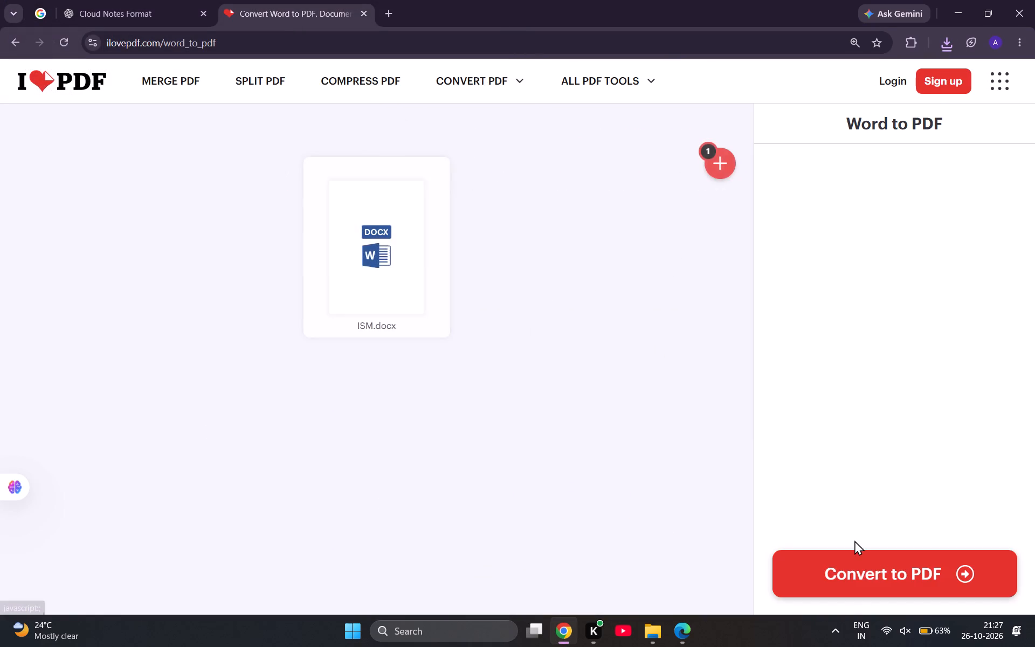
pyautogui.click(887, 589)
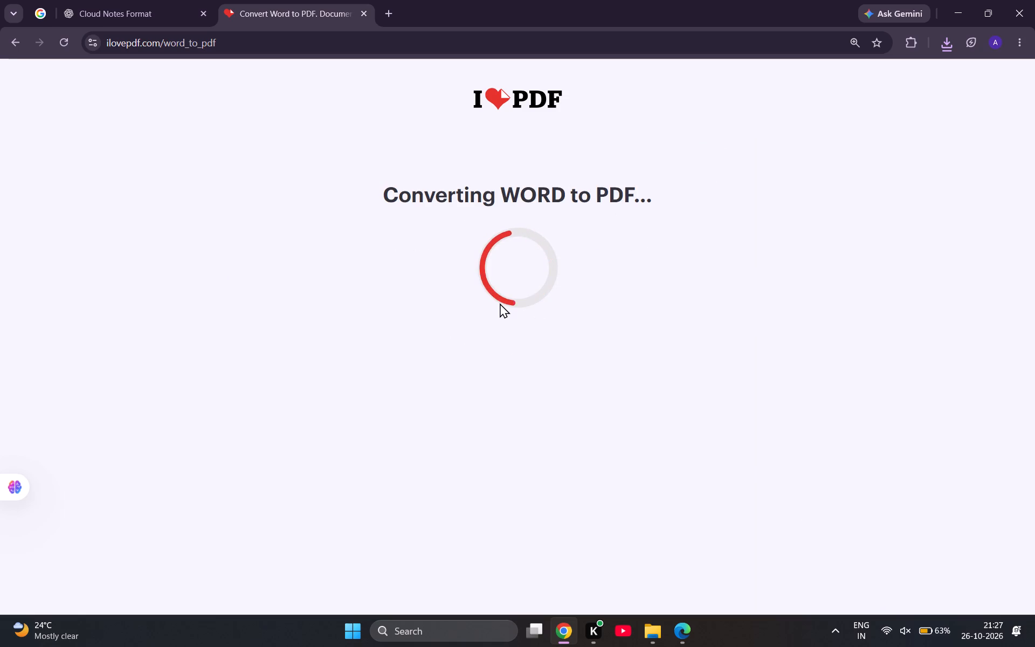
pyautogui.click(539, 222)
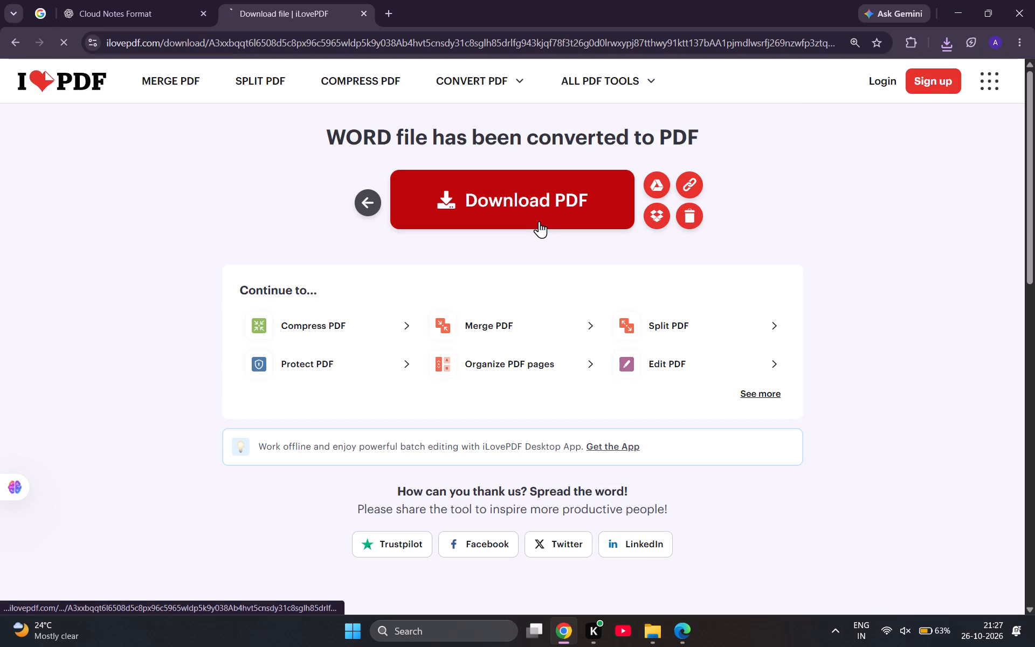
# Return to the Word to PDF converter and convert DMML.docx from the Downloads folder to PDF.
pyautogui.click(374, 204)
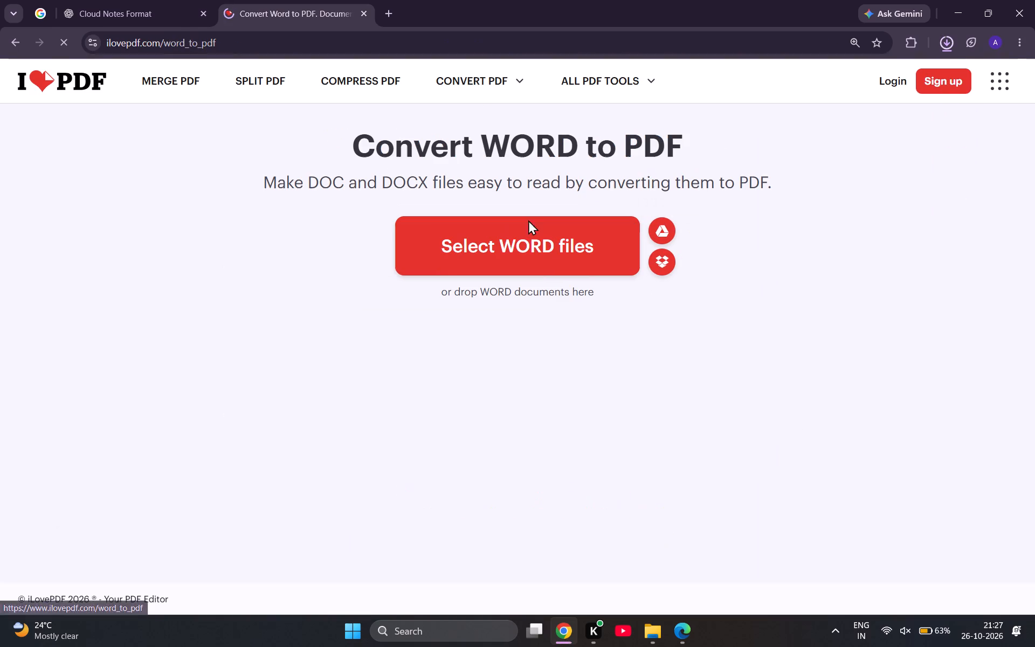
pyautogui.click(566, 254)
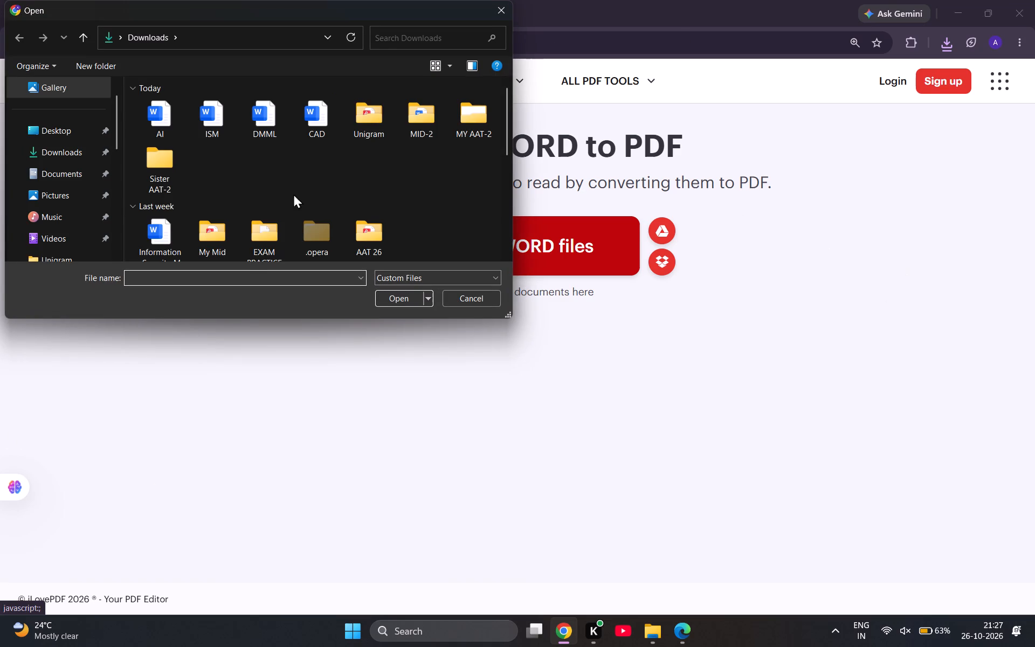
pyautogui.doubleClick(256, 116)
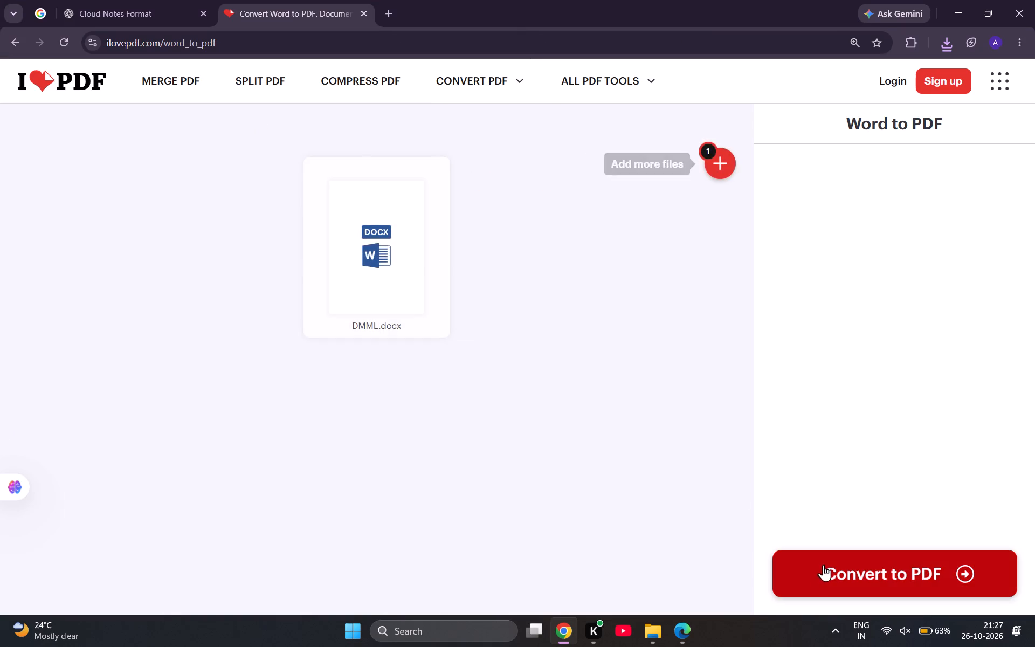
pyautogui.click(824, 564)
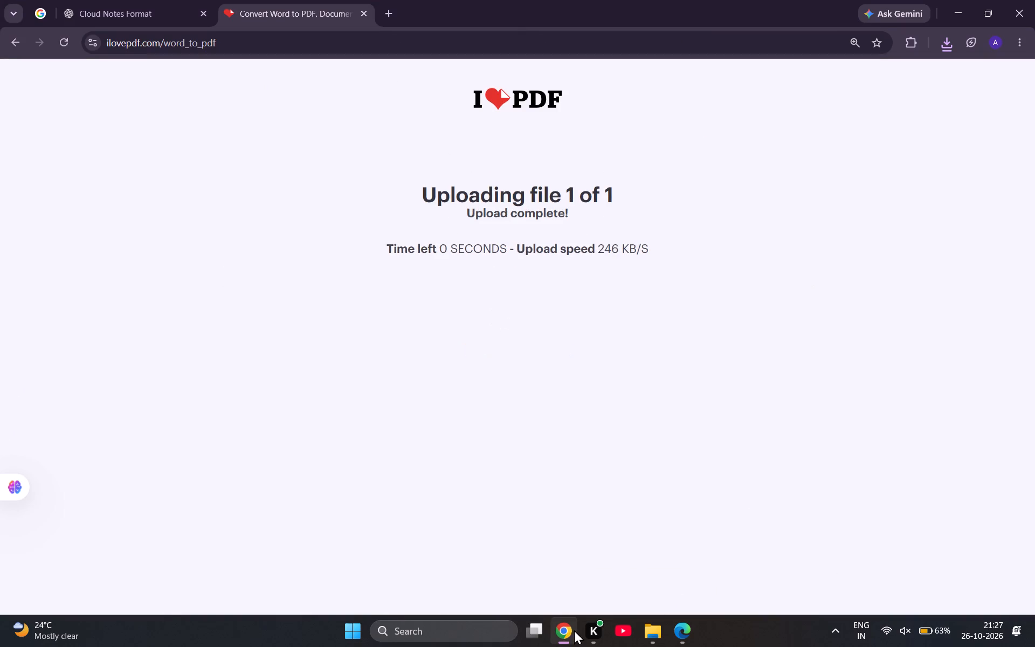